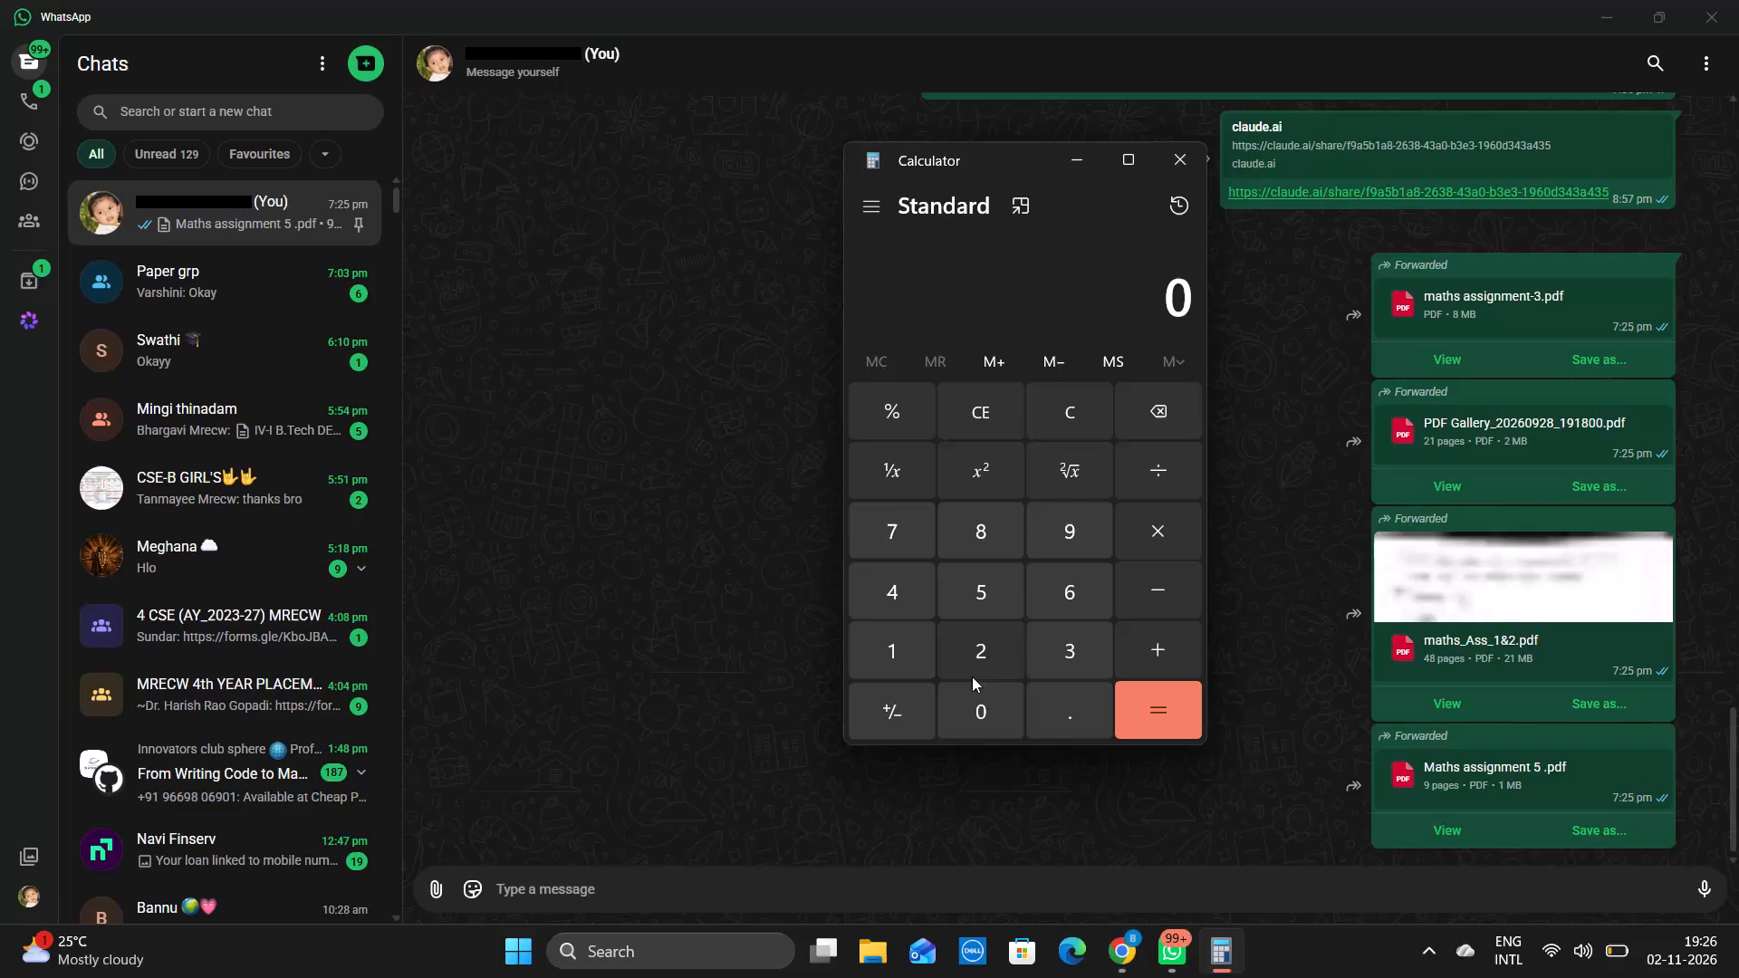
Calculate the sum of 2800 and 640 in the standard calculator.
{"action": "left_click", "coordinate": [991, 659]}
{"action": "left_click", "coordinate": [978, 551]}
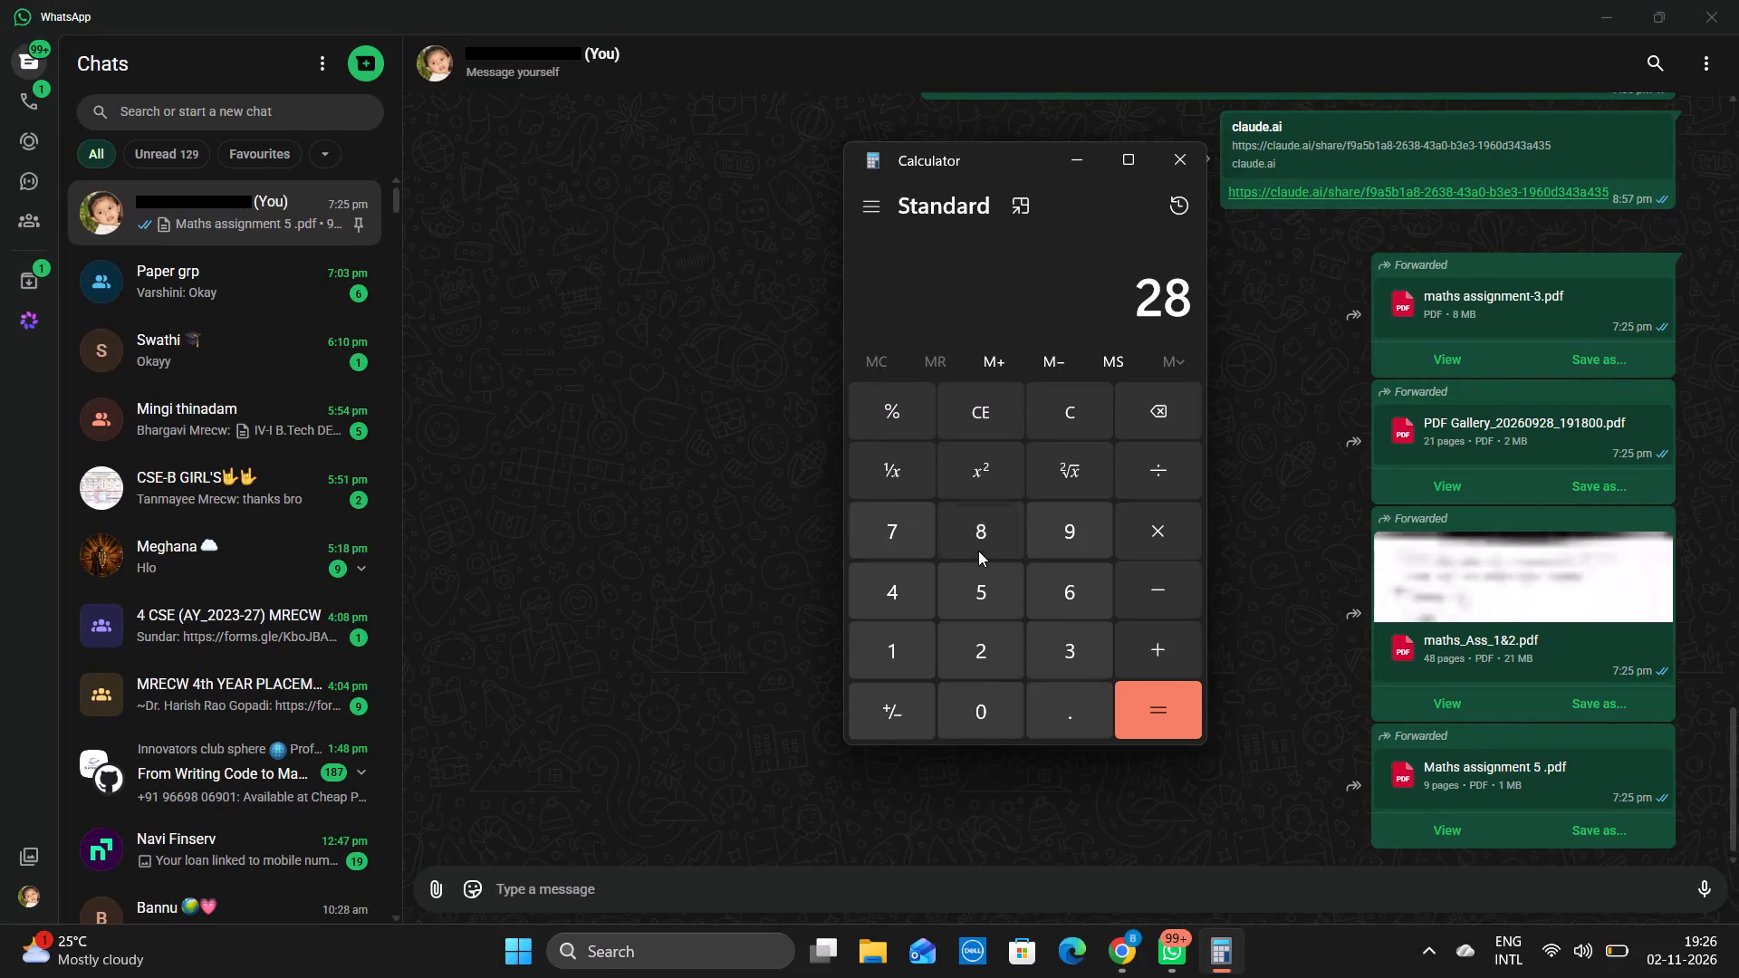
{"action": "double_click", "coordinate": [982, 701]}
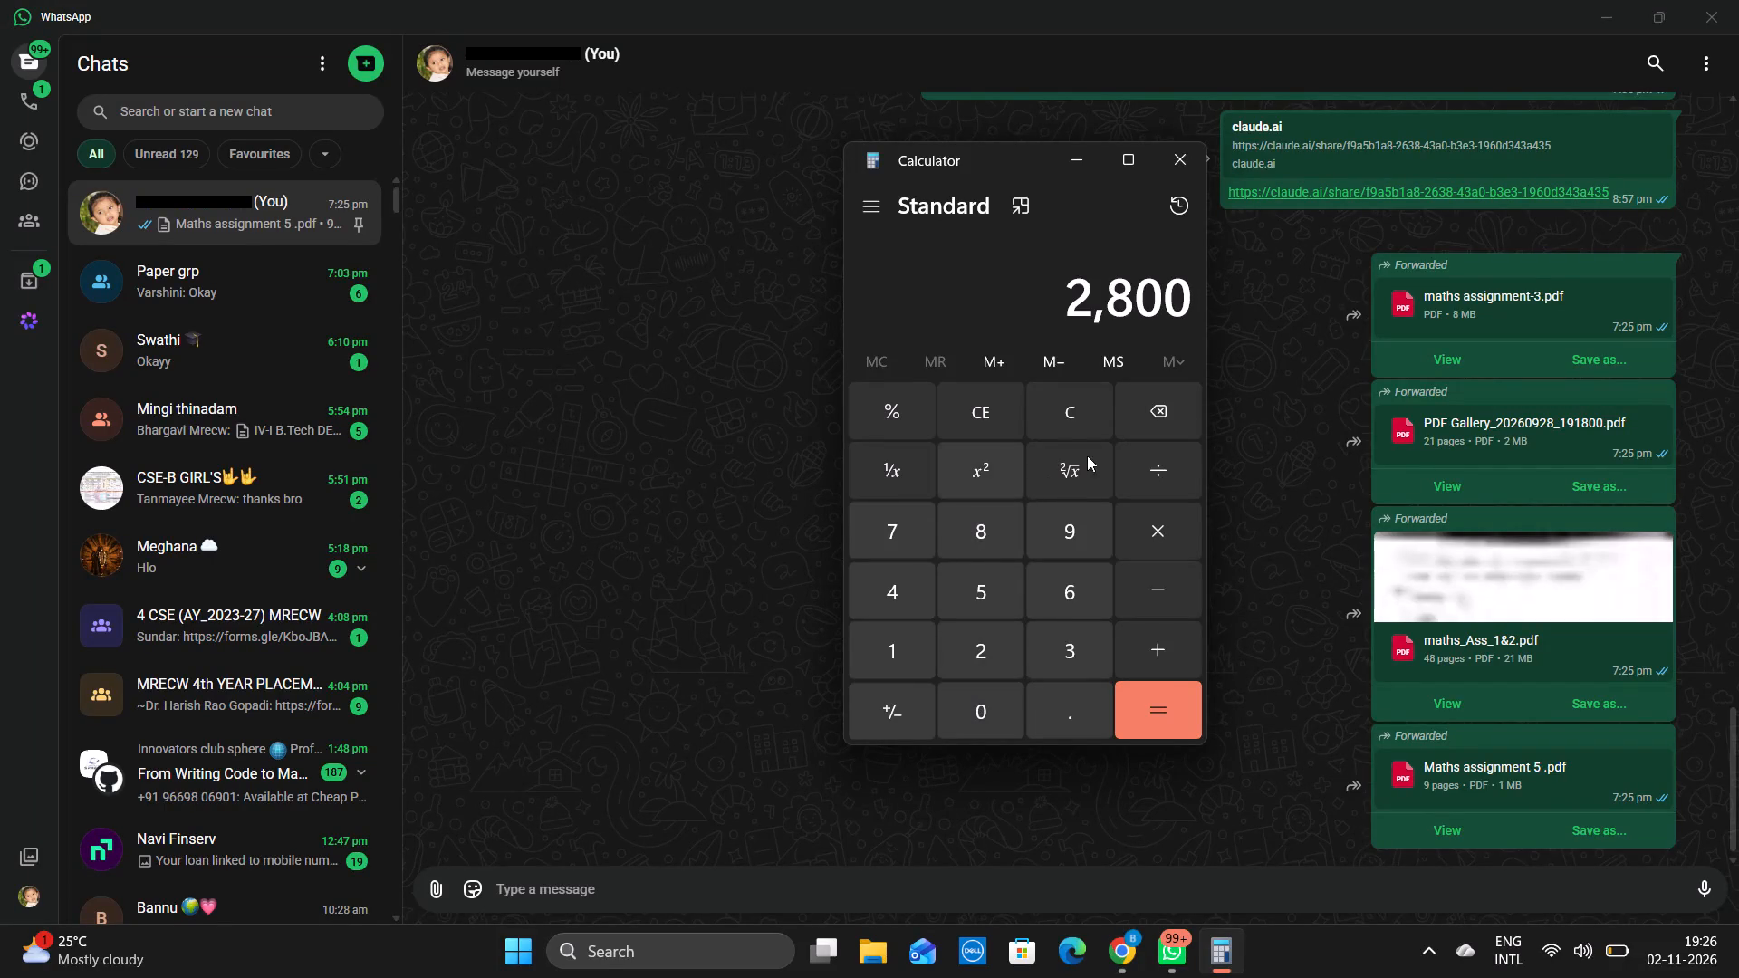
{"action": "left_click", "coordinate": [1157, 407]}
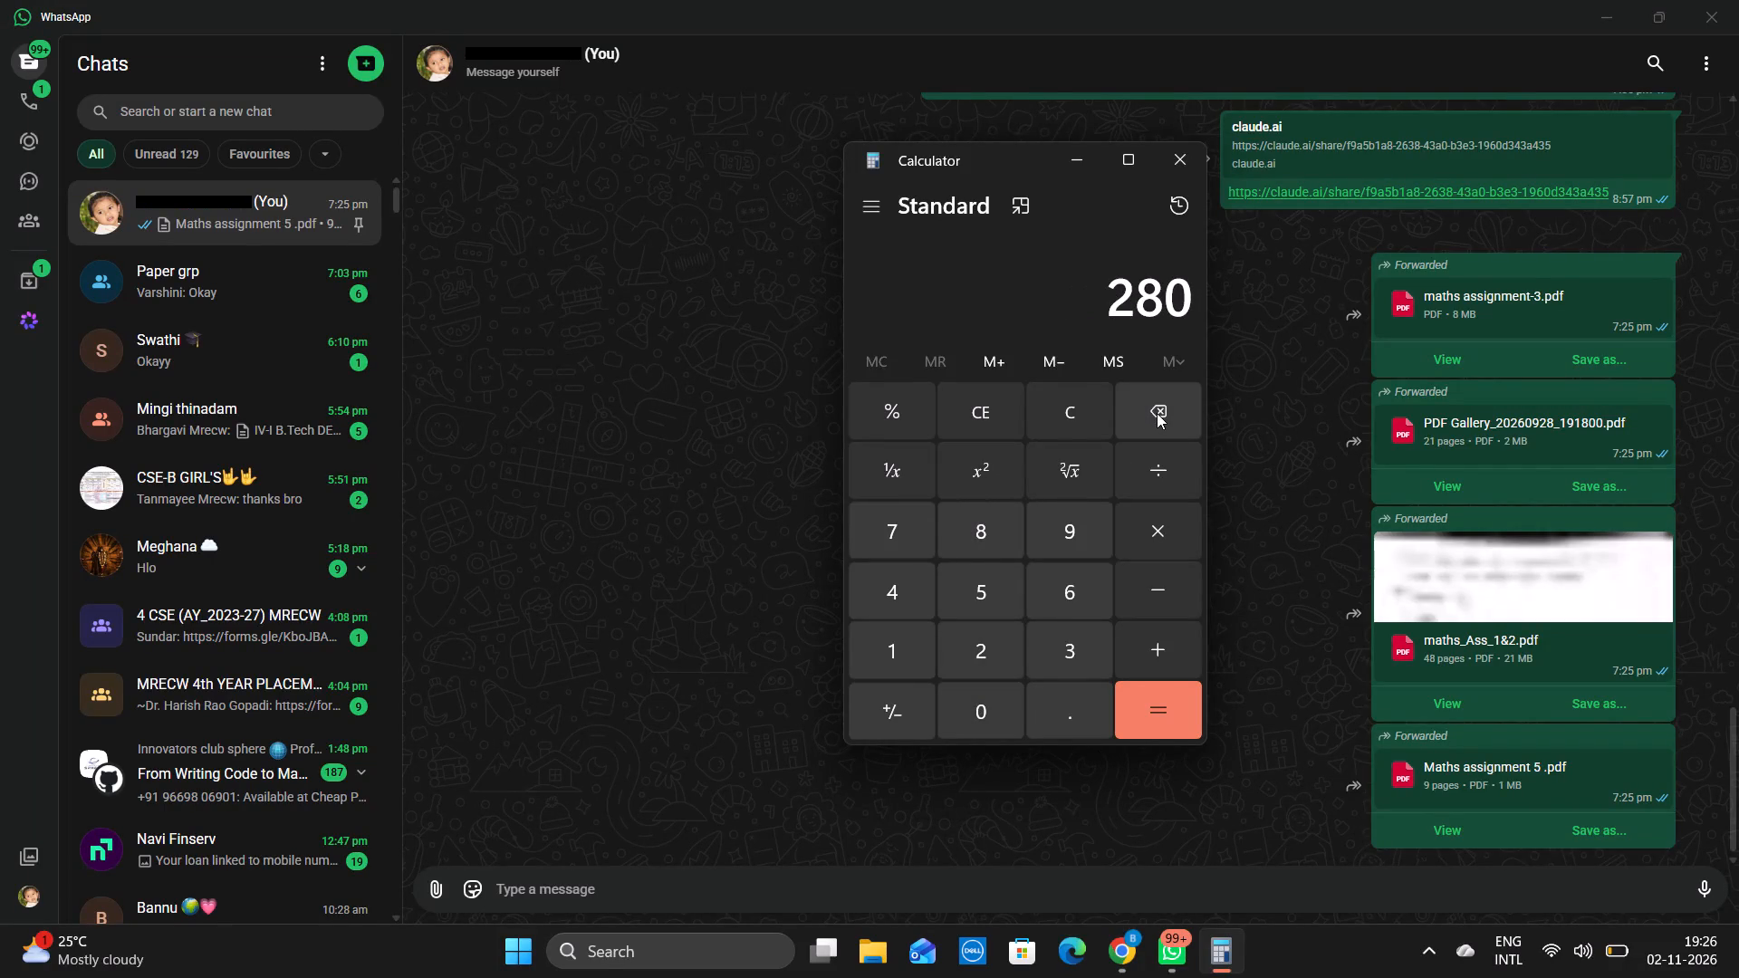
{"action": "left_click", "coordinate": [999, 713]}
{"action": "left_click", "coordinate": [1175, 644]}
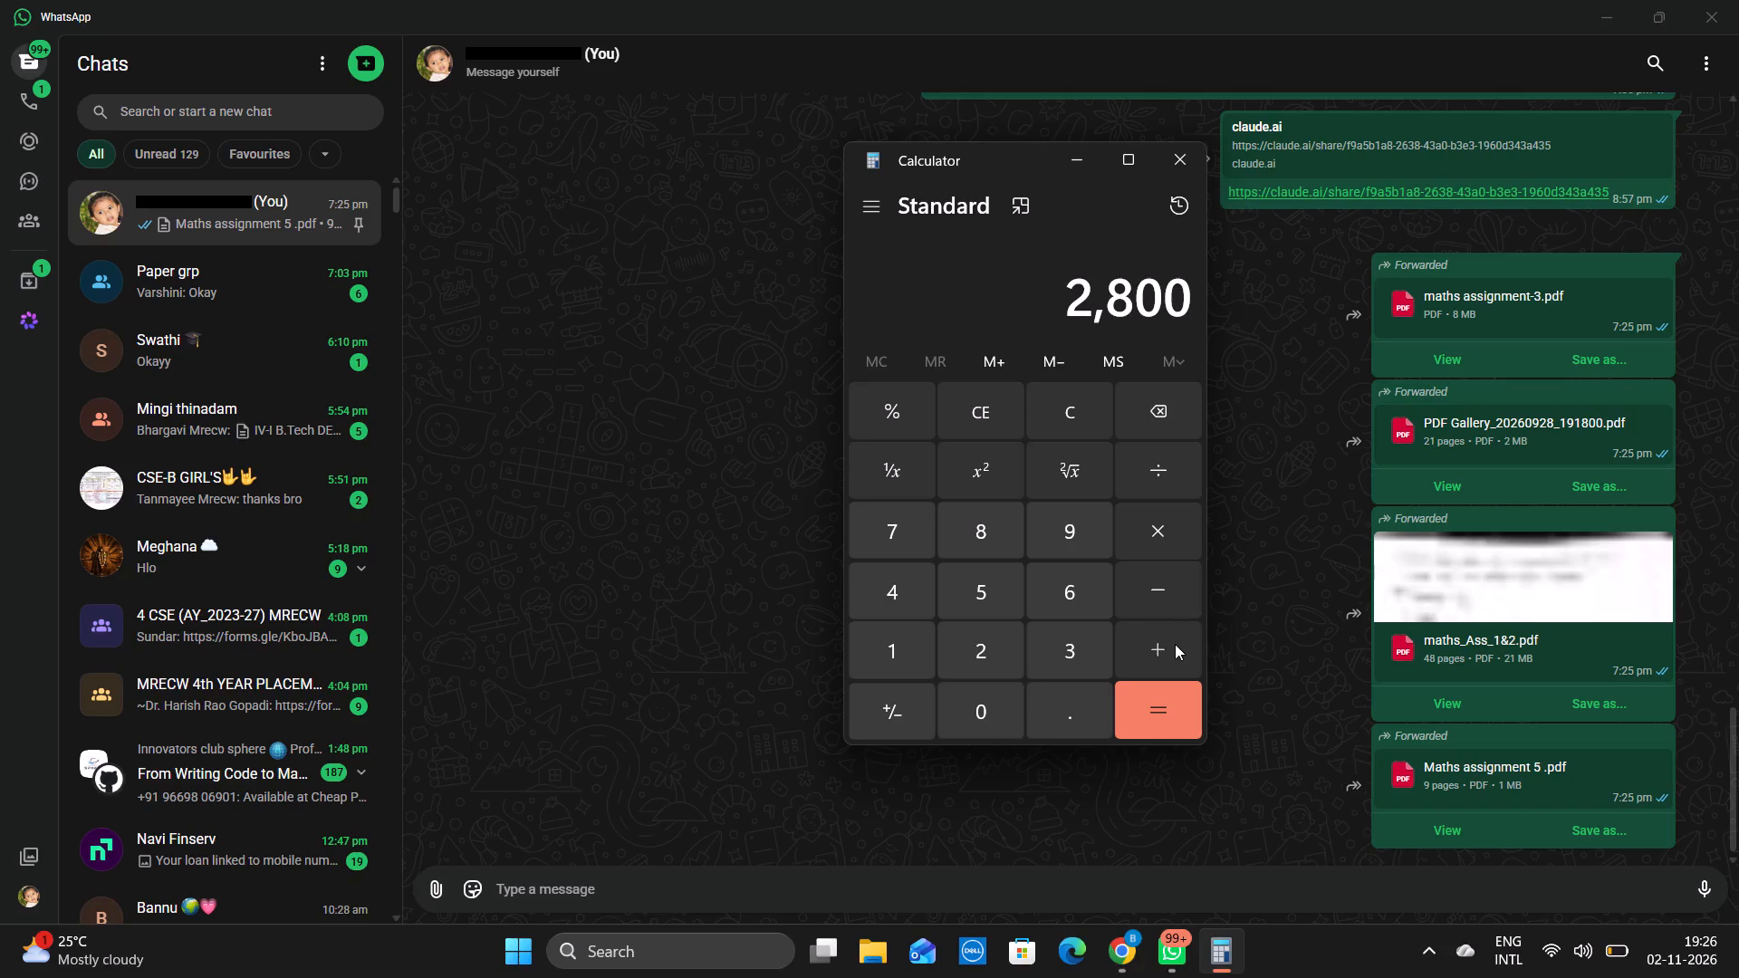
{"action": "left_click", "coordinate": [1098, 598]}
{"action": "left_click", "coordinate": [886, 576]}
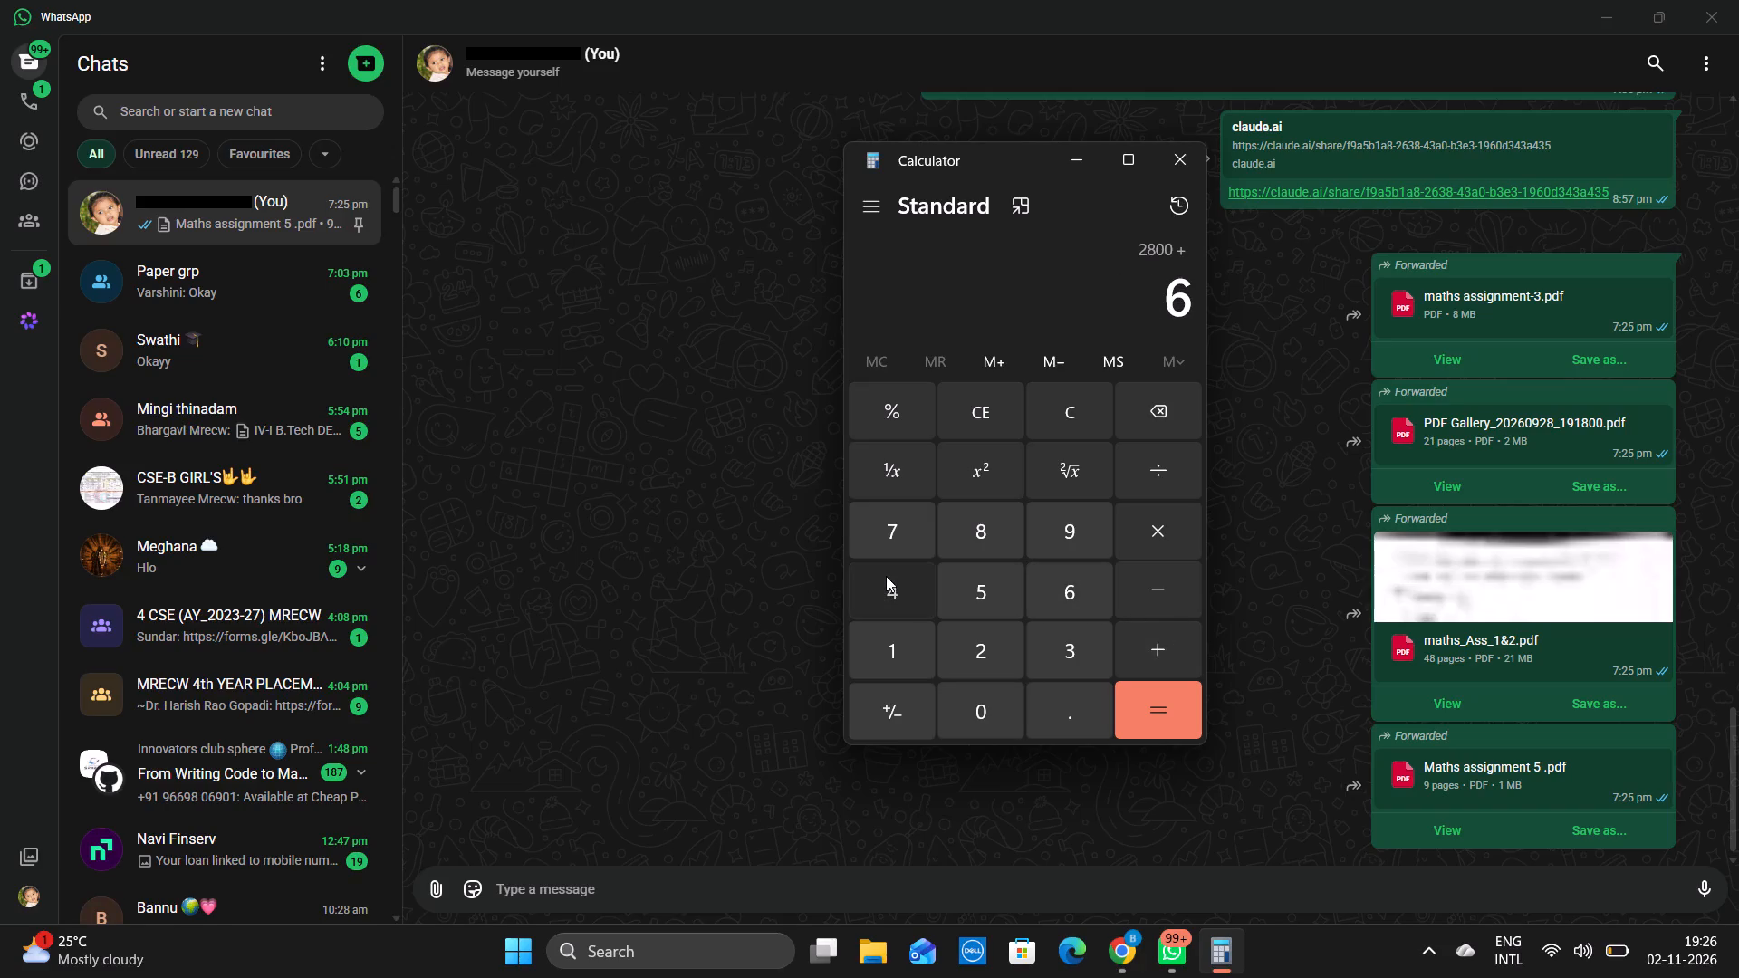
{"action": "left_click", "coordinate": [974, 718]}
{"action": "left_click", "coordinate": [1138, 698]}
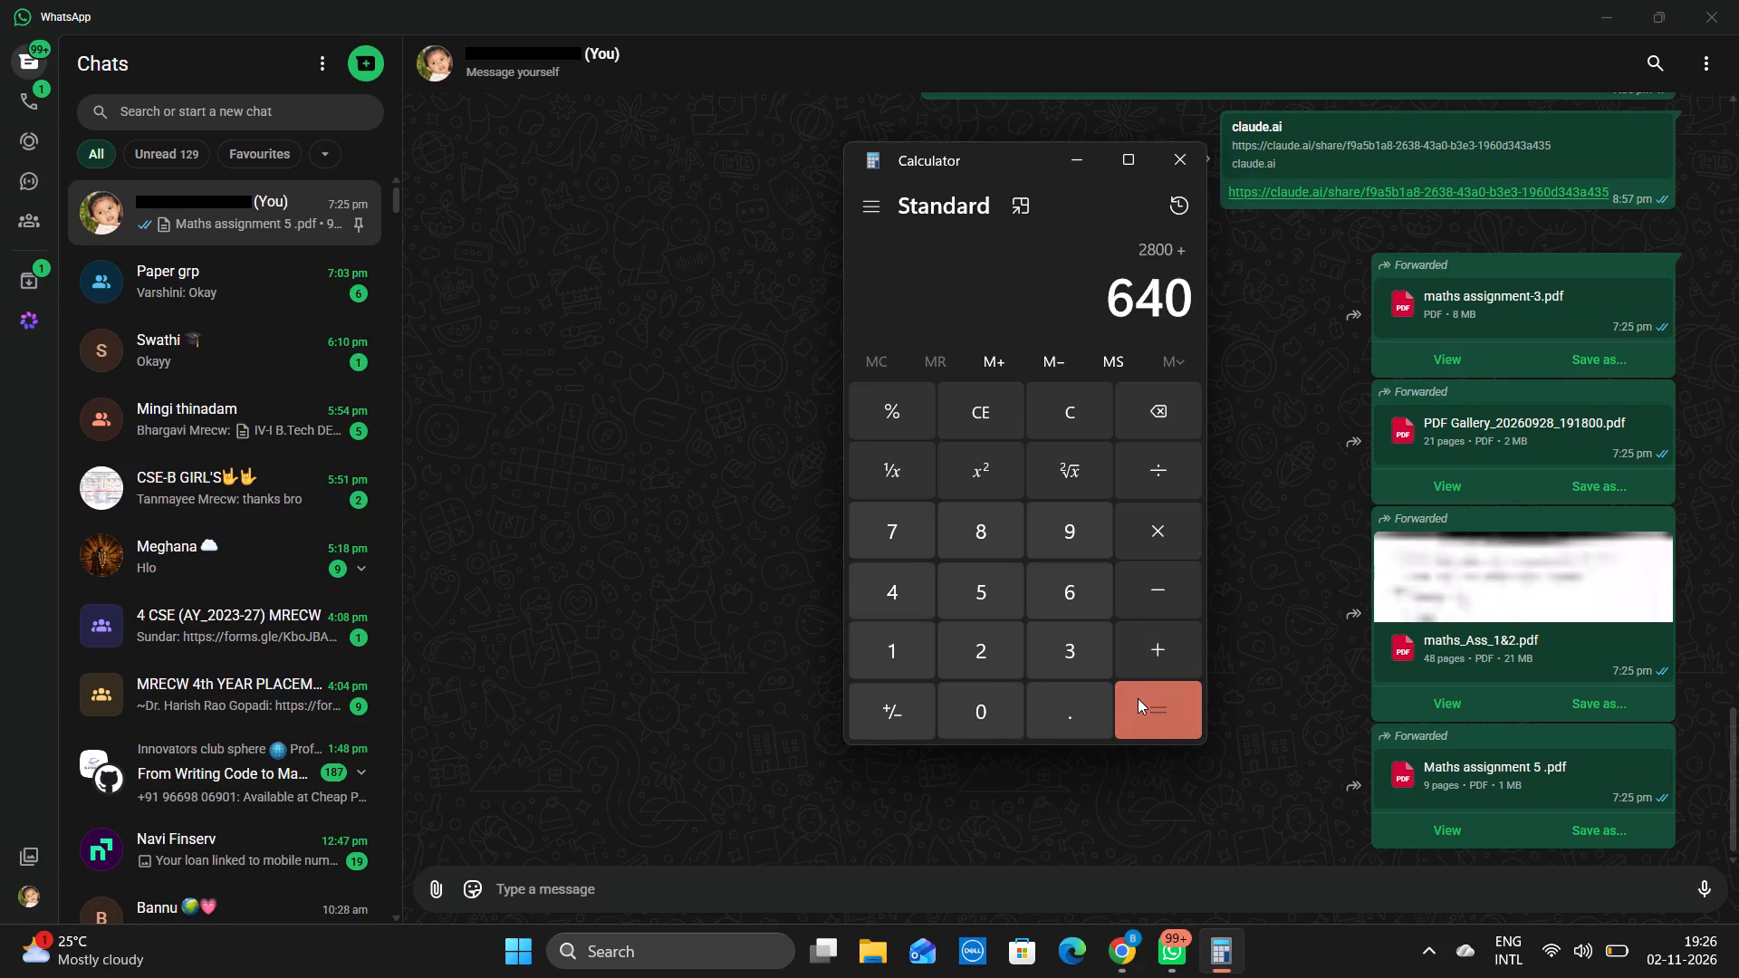
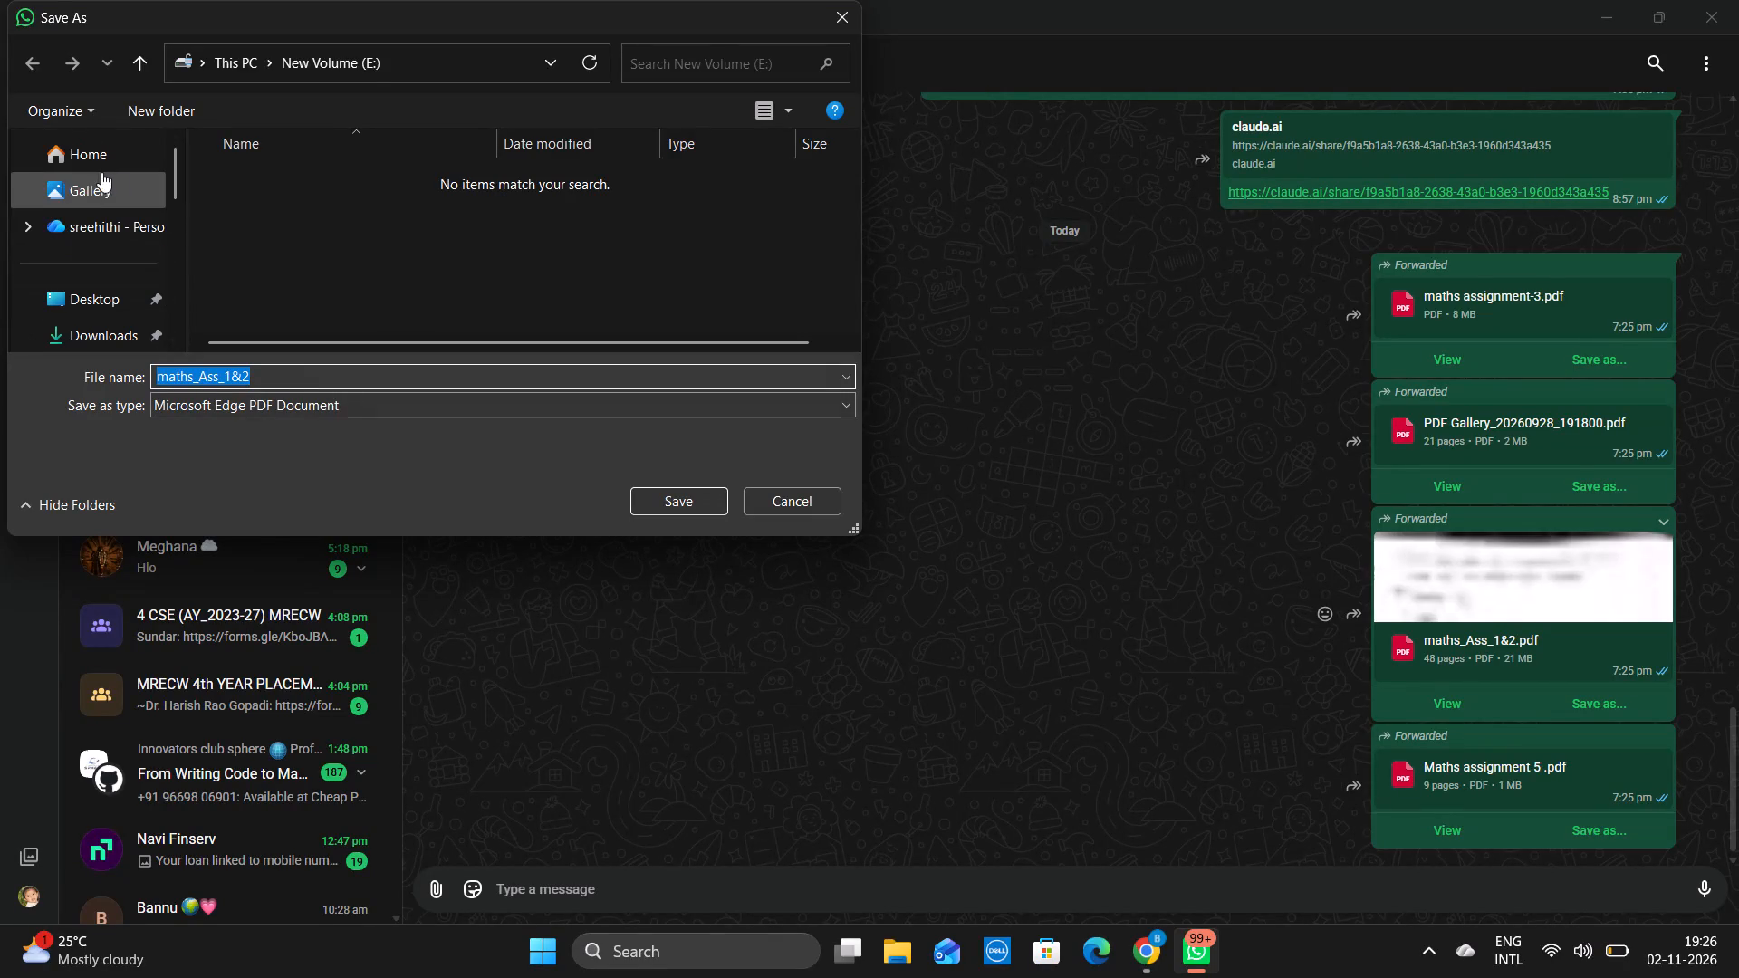
Choose the Desktop folder as the save location for the maths_Ass_1&2 PDF.
{"action": "left_click", "coordinate": [86, 300]}
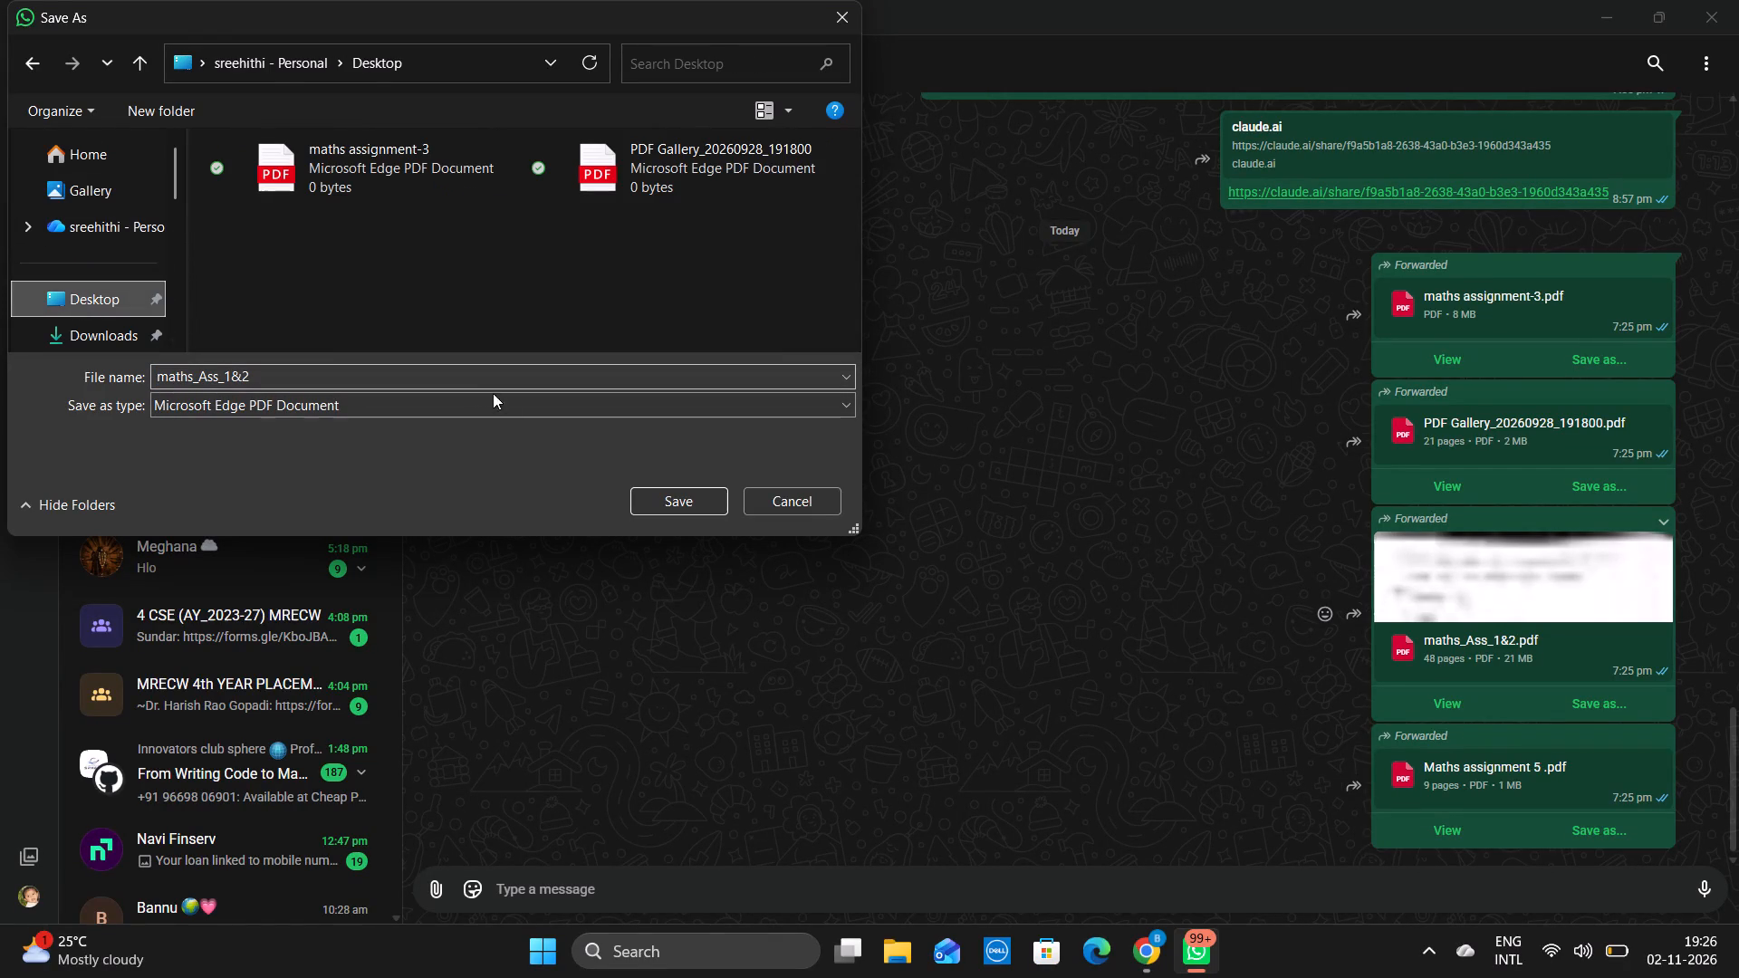
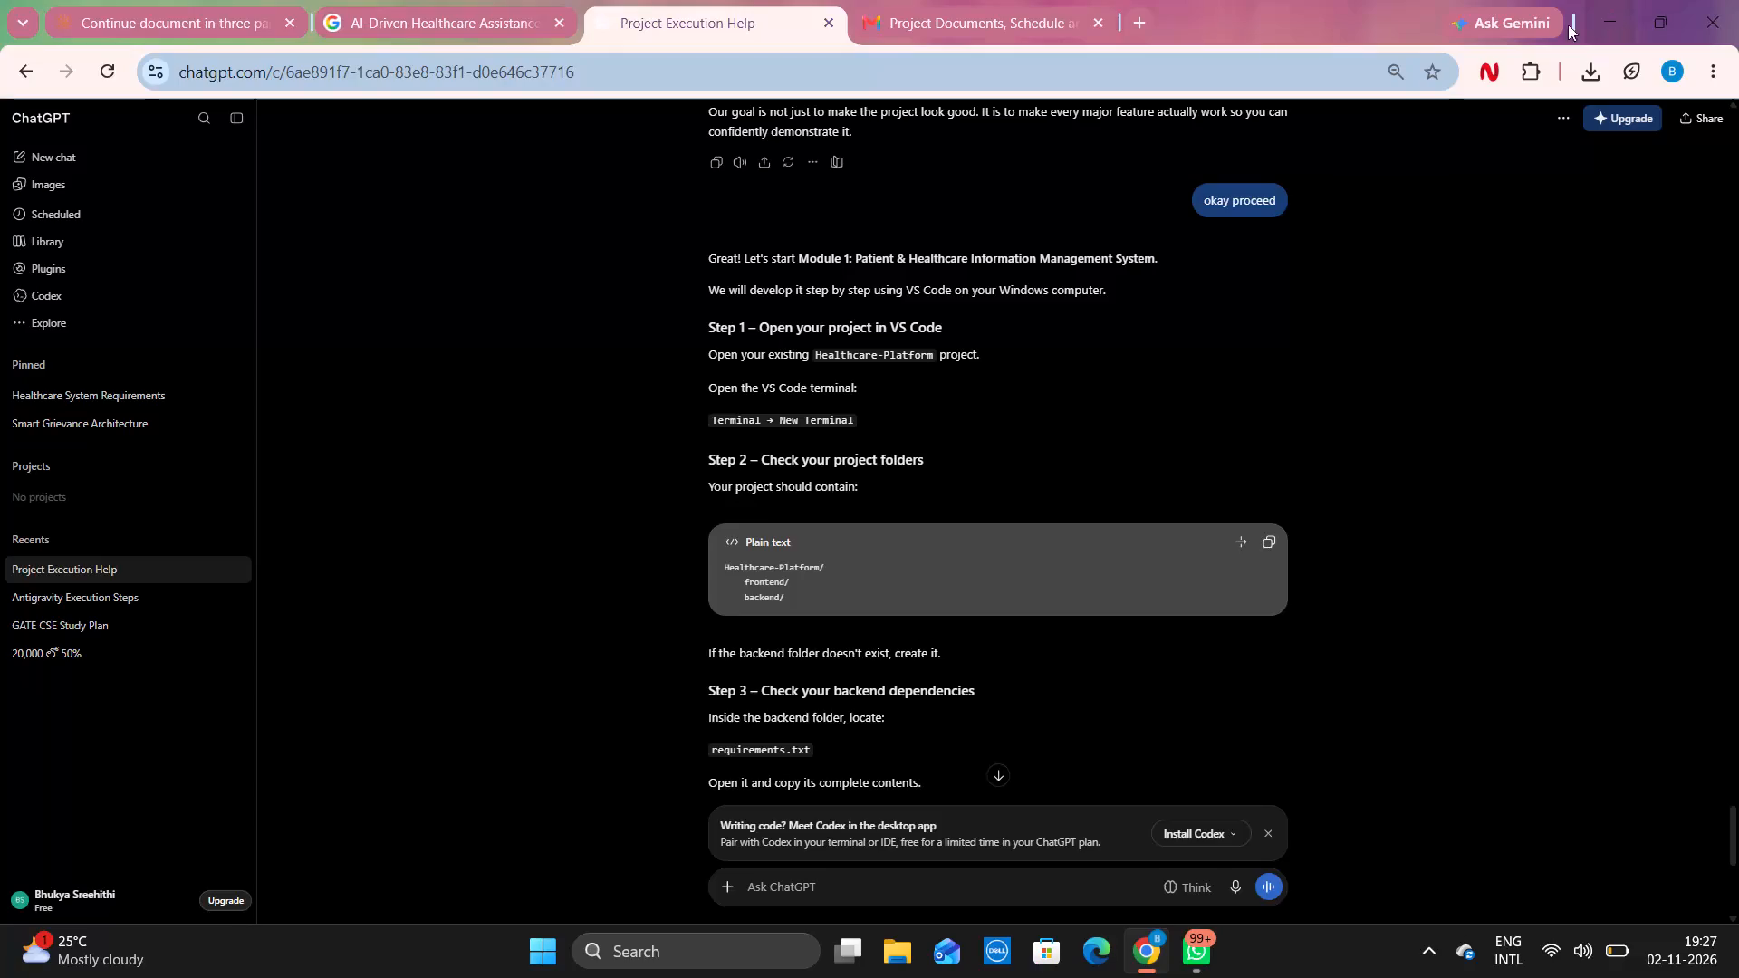
Search the web for "merge pdf" in a new browser tab and open iLovePDF's Merge PDF page.
{"action": "left_click", "coordinate": [1139, 34]}
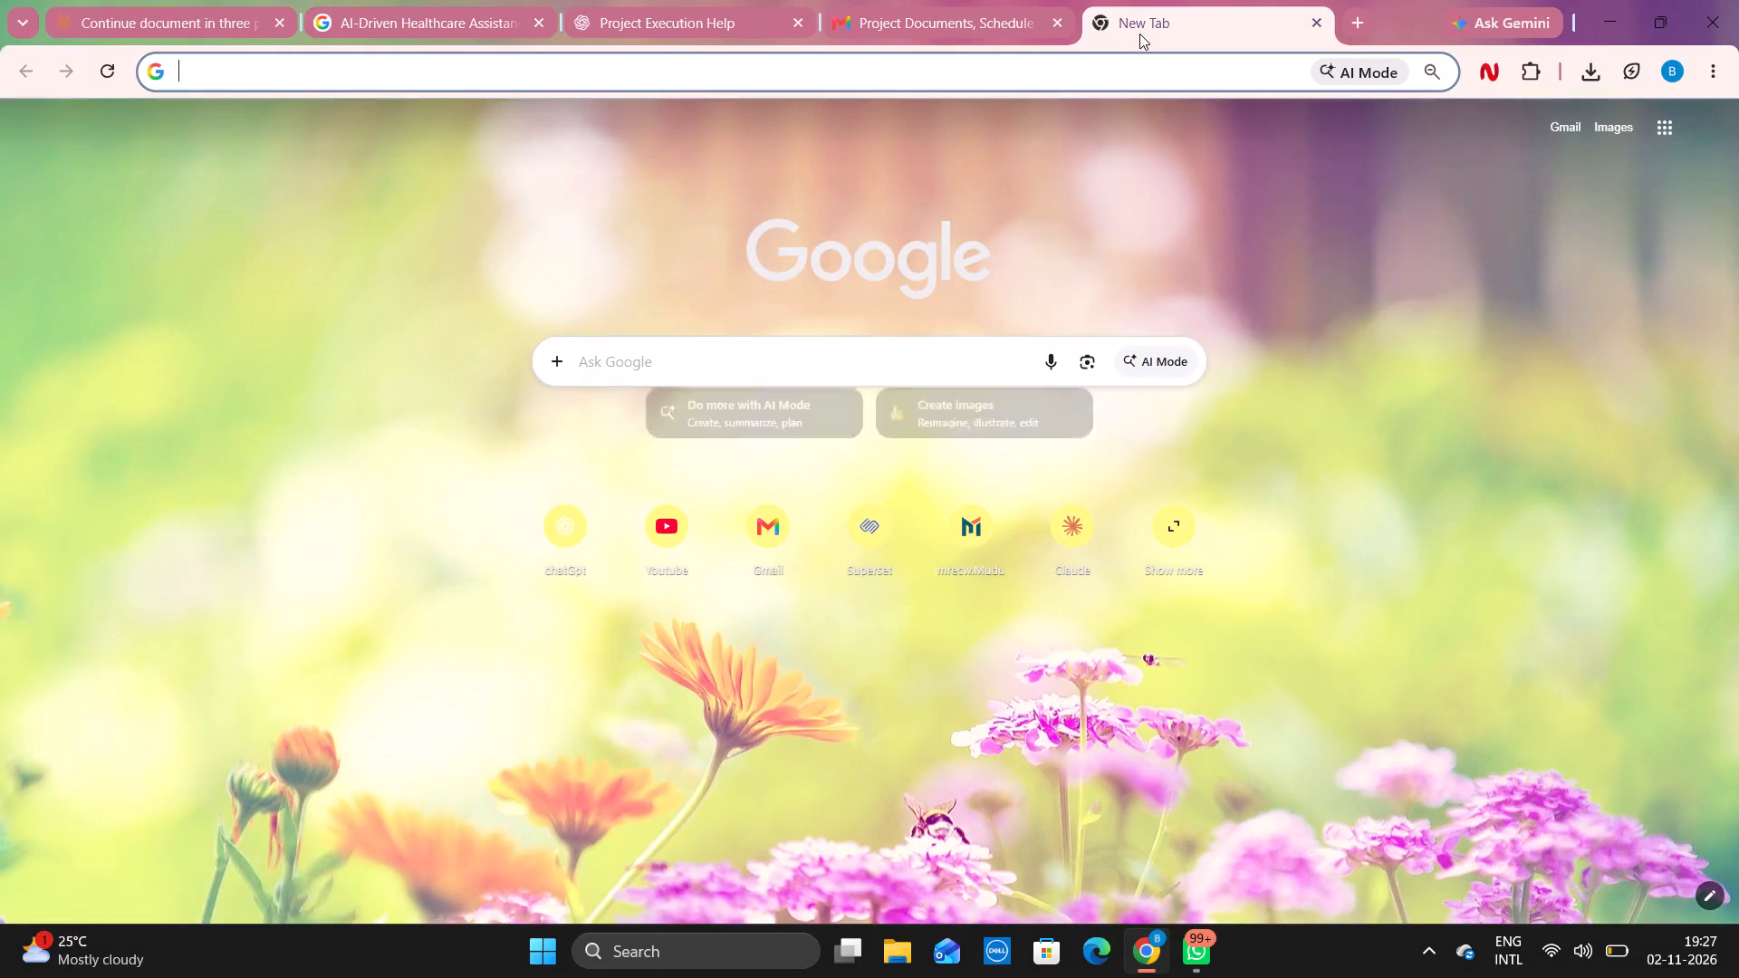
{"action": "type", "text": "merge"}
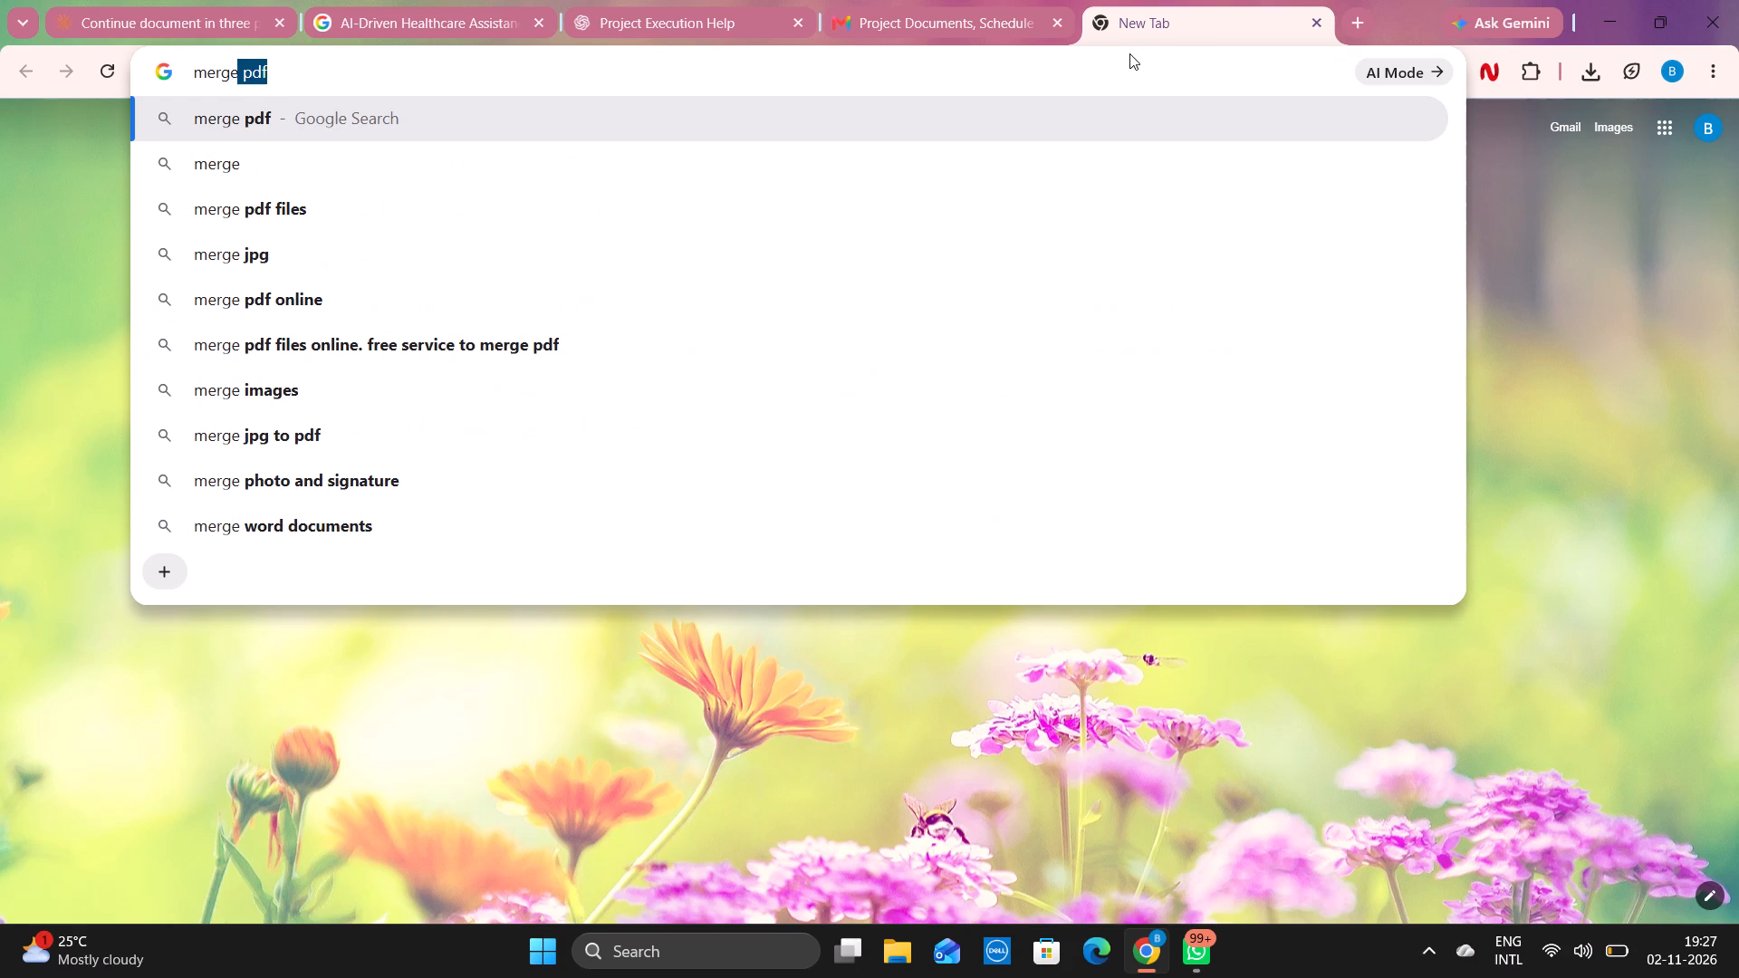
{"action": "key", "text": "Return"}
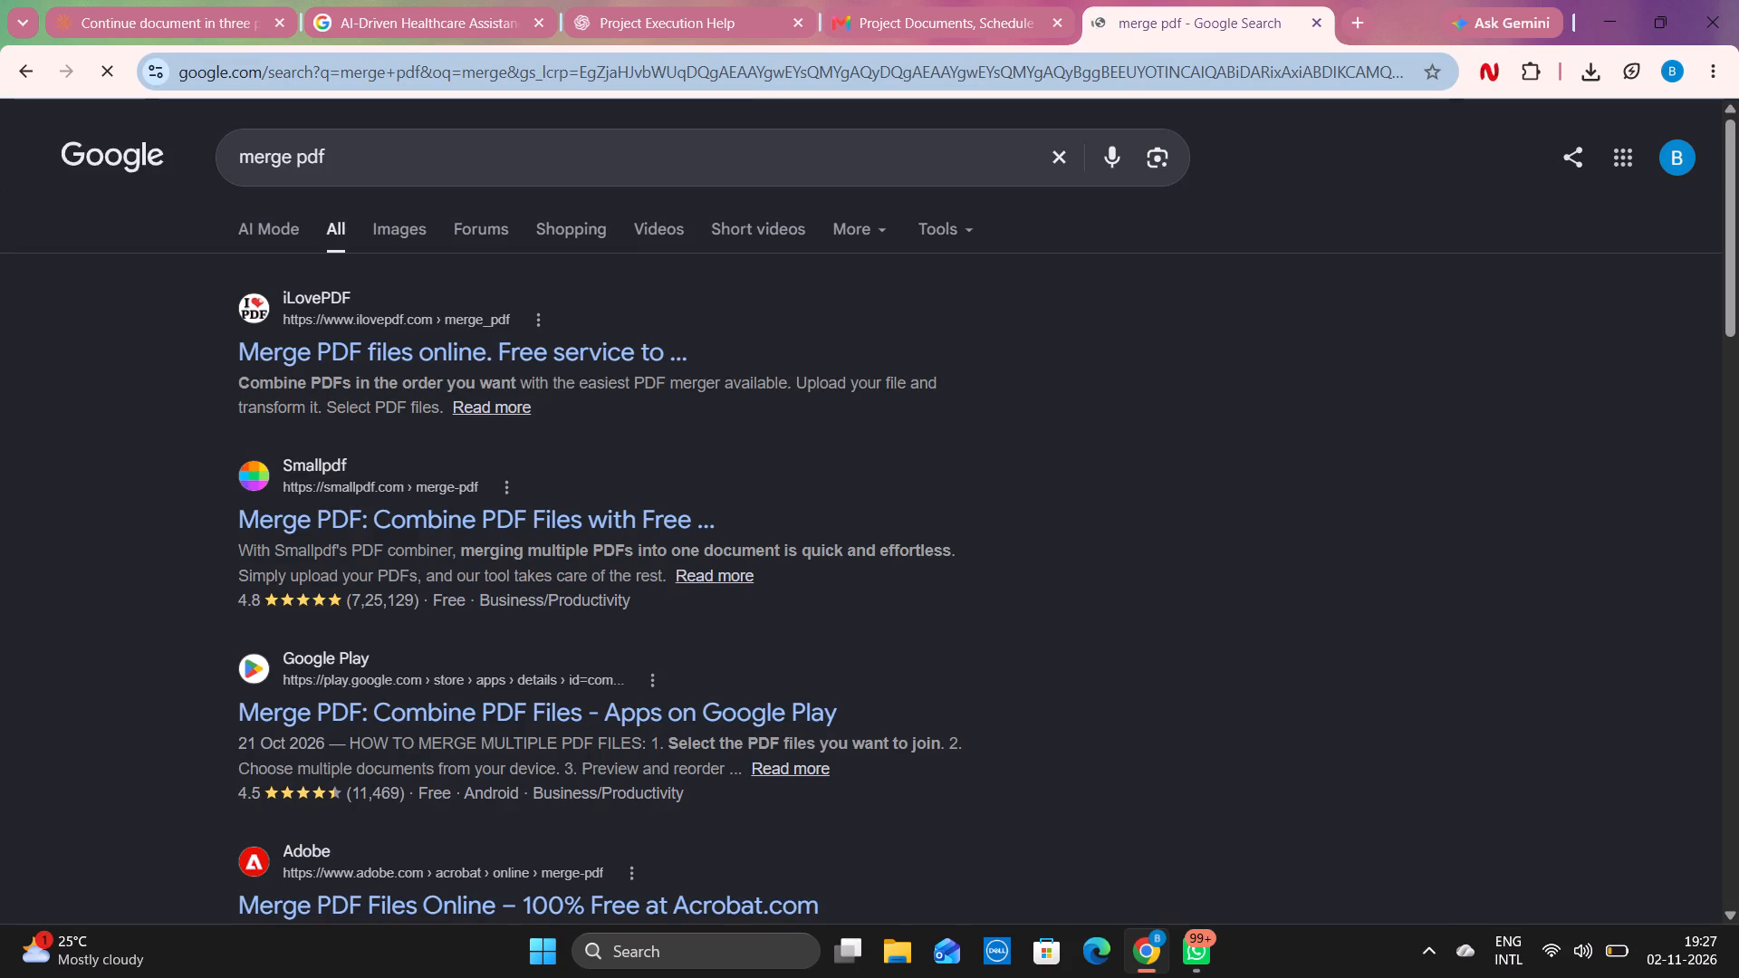
{"action": "left_click", "coordinate": [562, 356]}
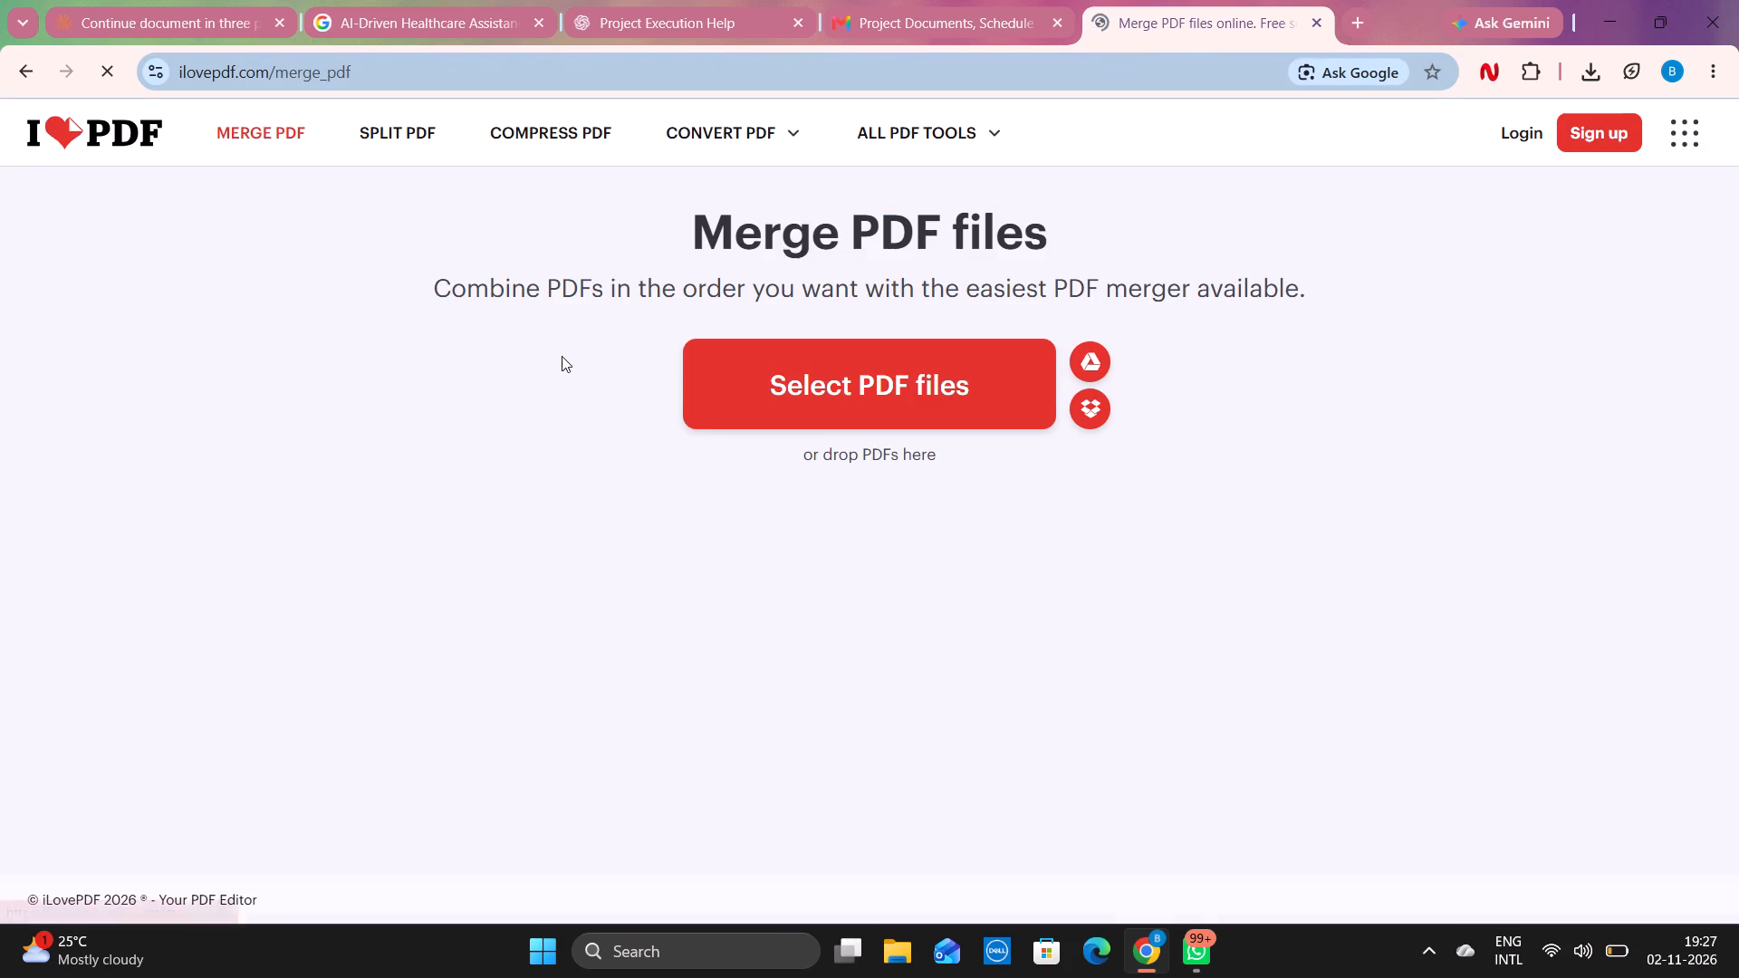
Start selecting the PDF files to merge from the computer.
{"action": "left_click", "coordinate": [810, 409]}
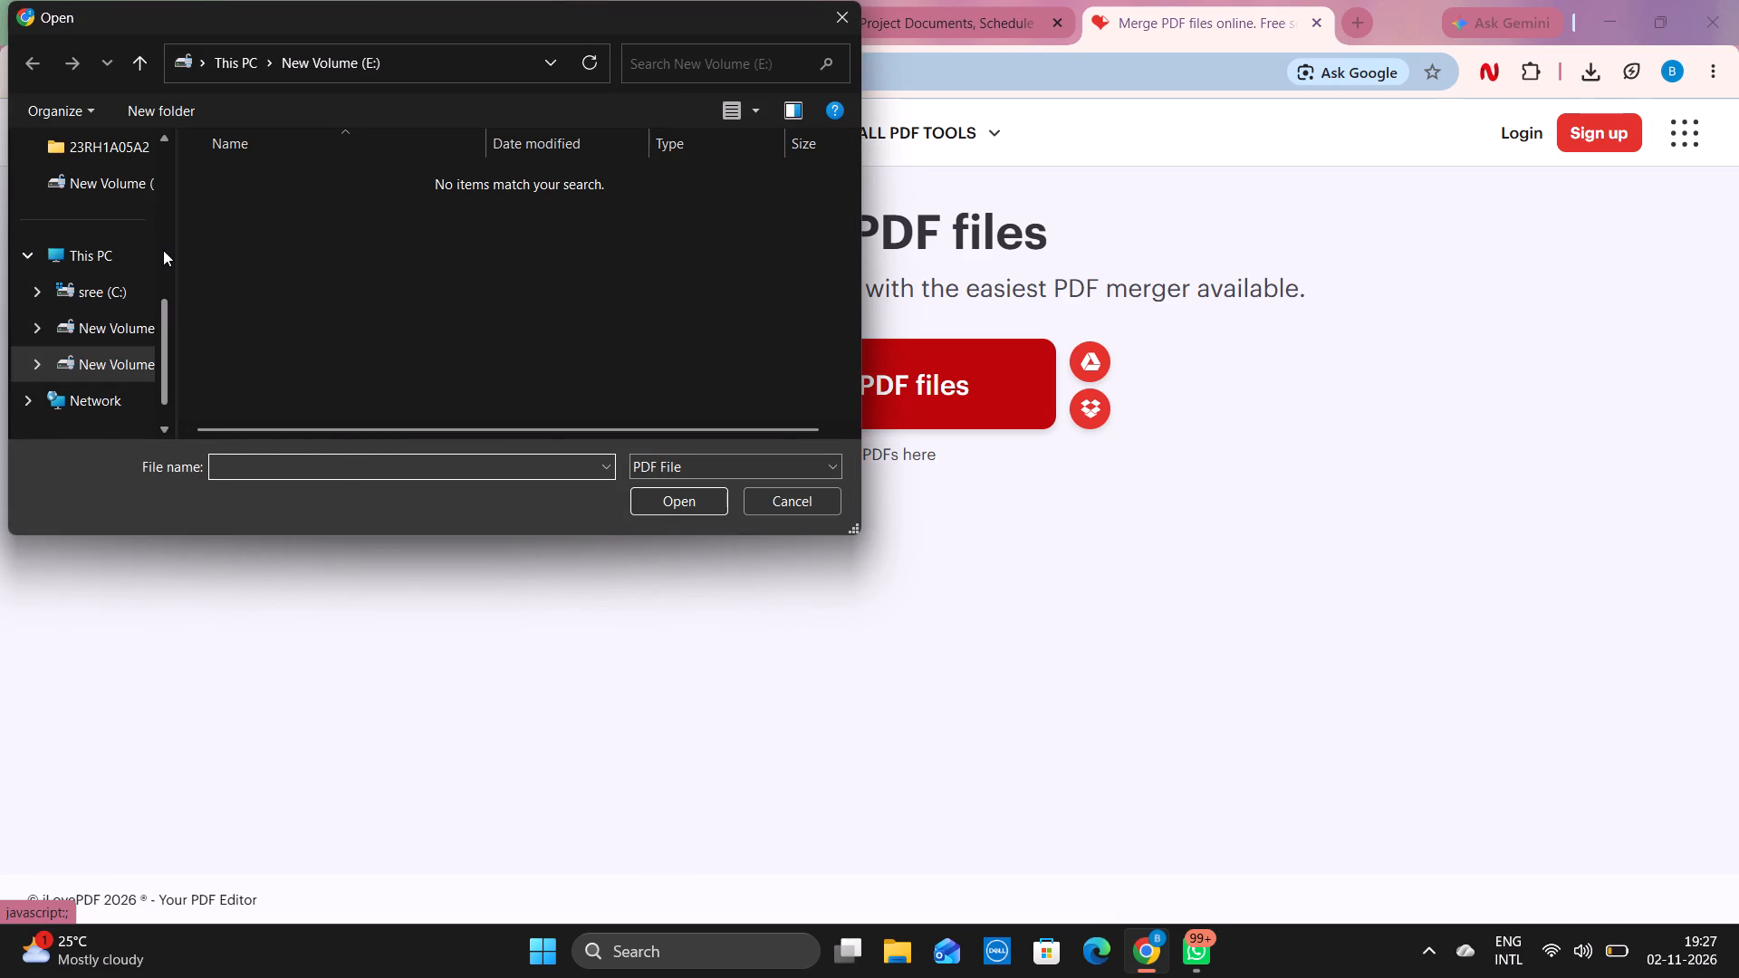
Upload Maths assignment 5, maths_Ass_1&2, maths assignment-3 and PDF Gallery_20260928_191800 from the Desktop folder for merging.
{"action": "scroll", "coordinate": [87, 255], "scroll_direction": "up", "scroll_amount": 8}
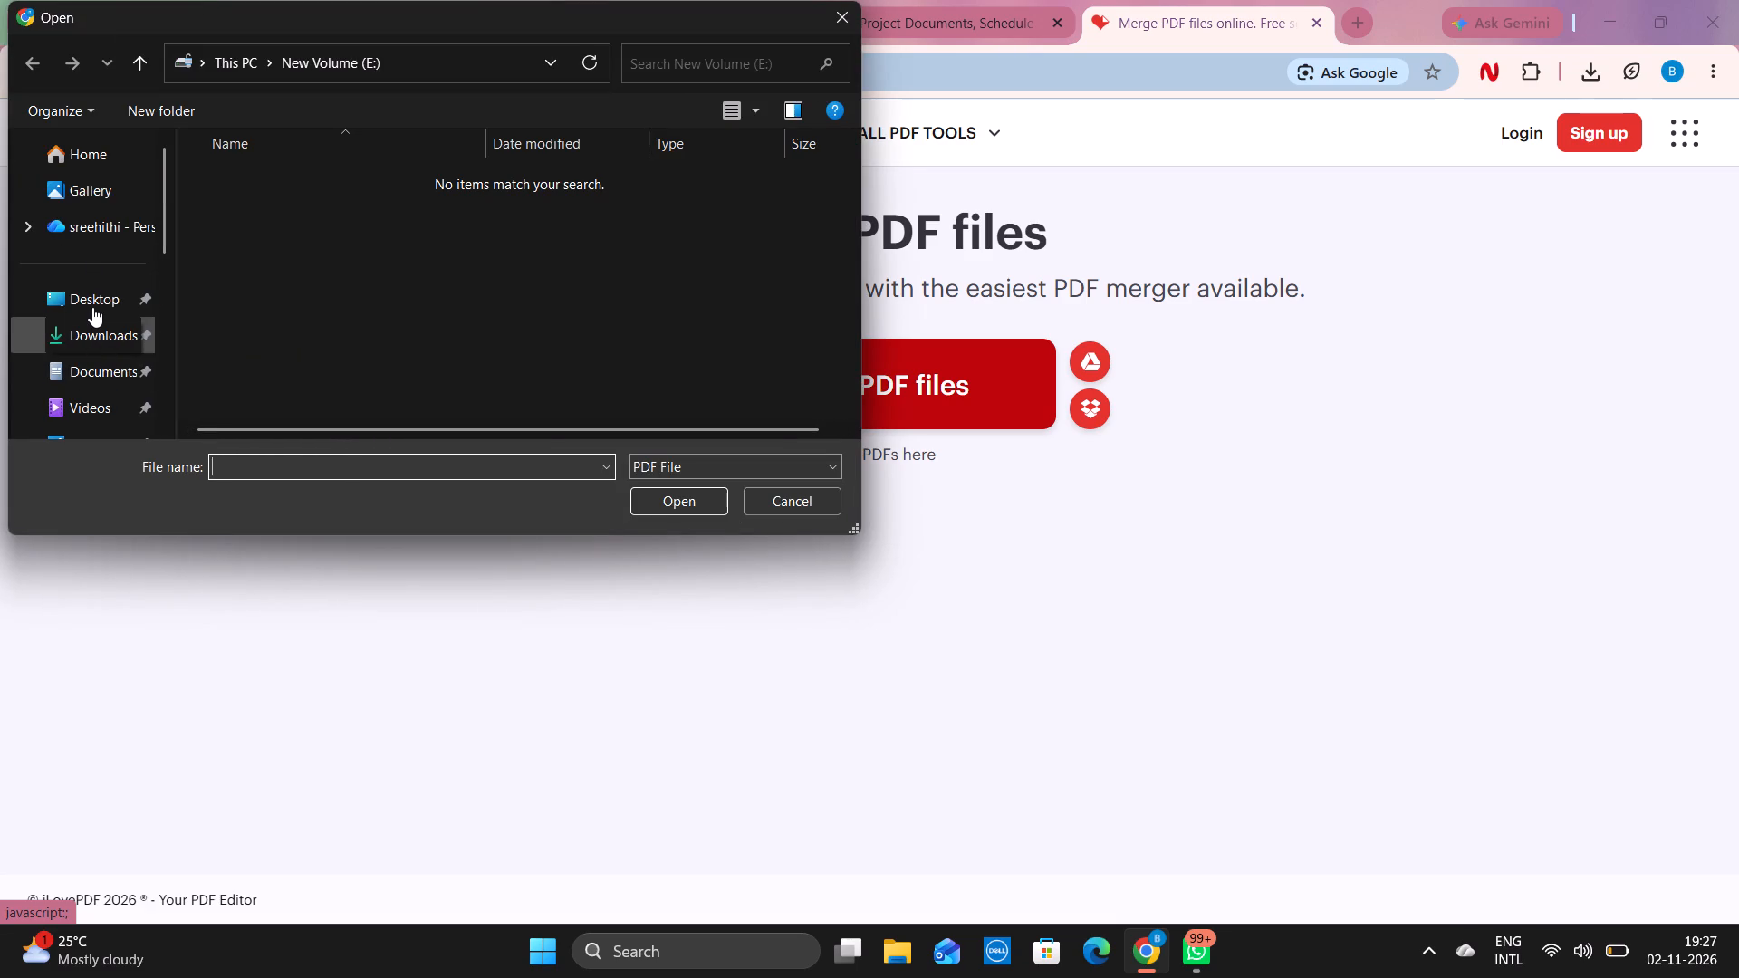
{"action": "left_click", "coordinate": [92, 307]}
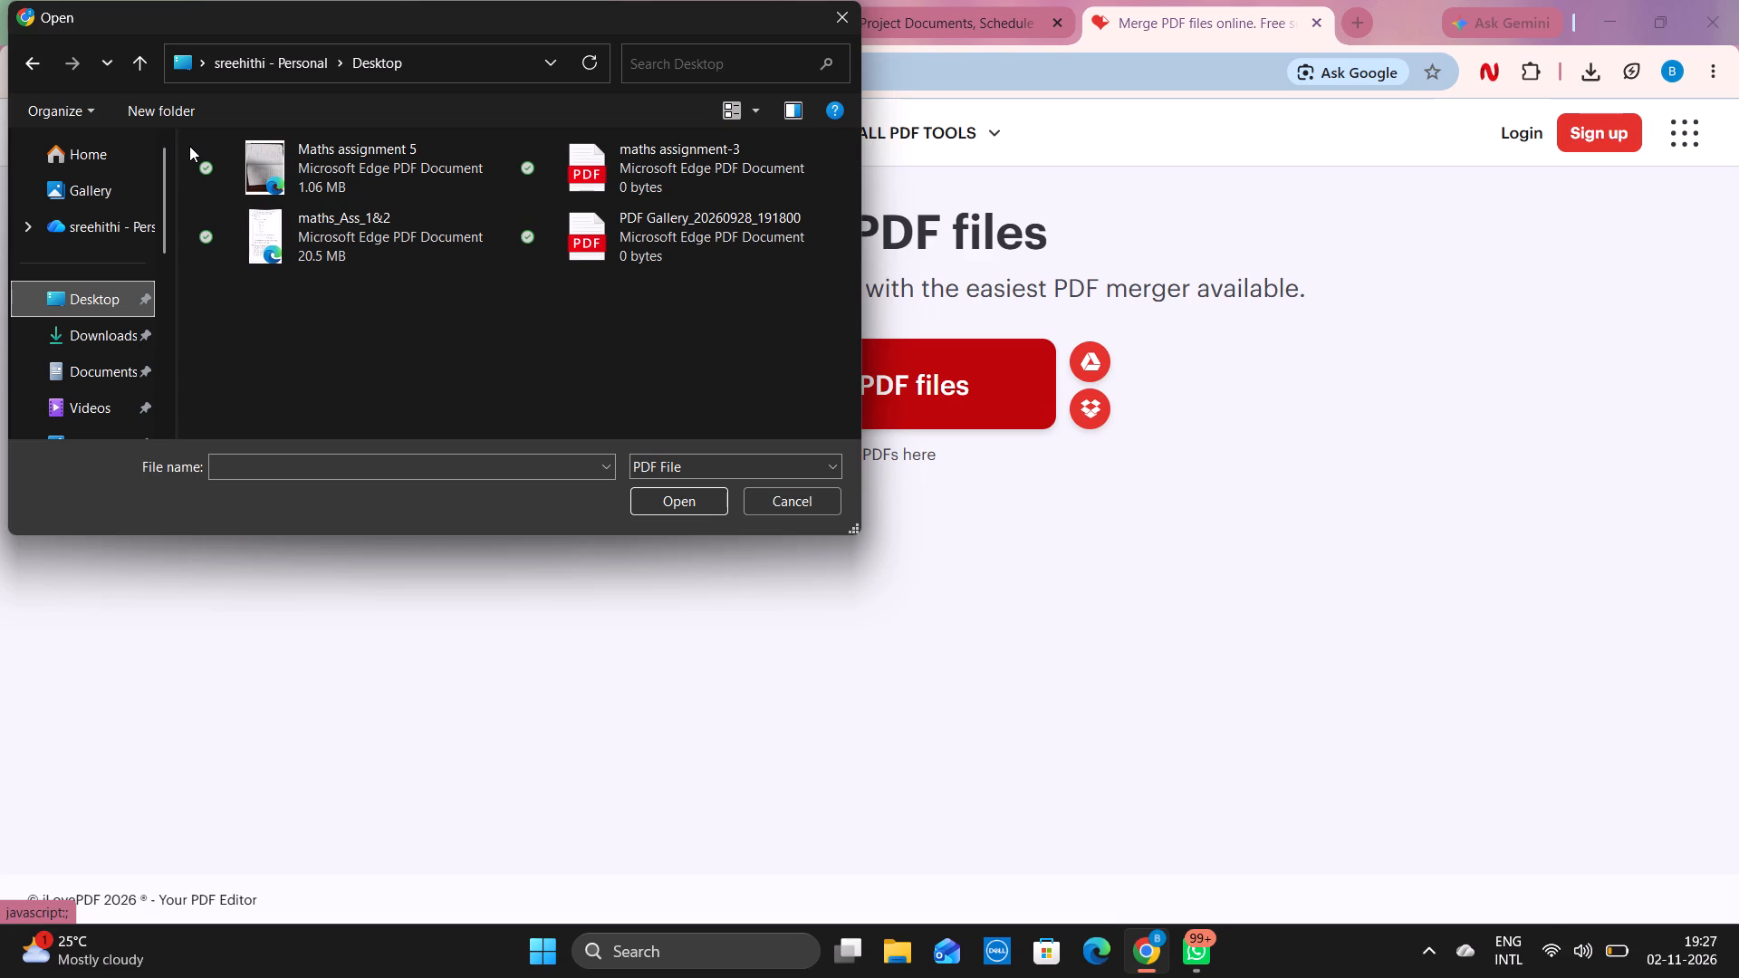
{"action": "left_click_drag", "start_coordinate": [189, 146], "coordinate": [161, 188]}
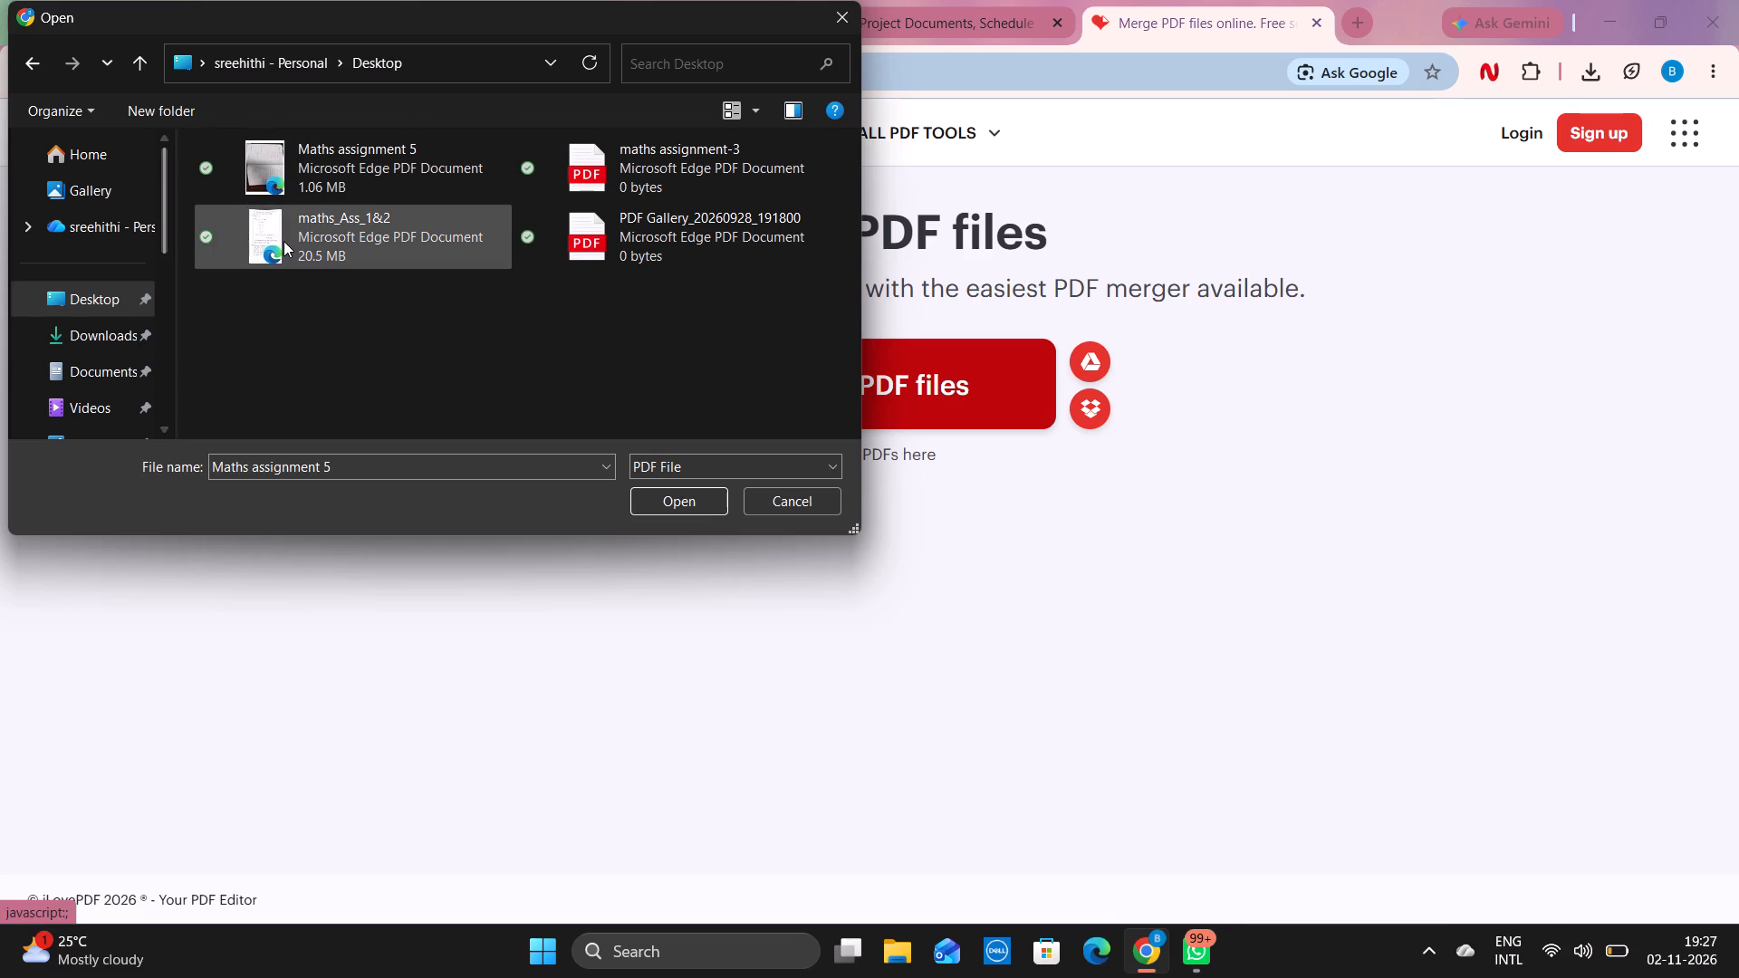
{"action": "left_click", "coordinate": [283, 241], "text": "ctrl"}
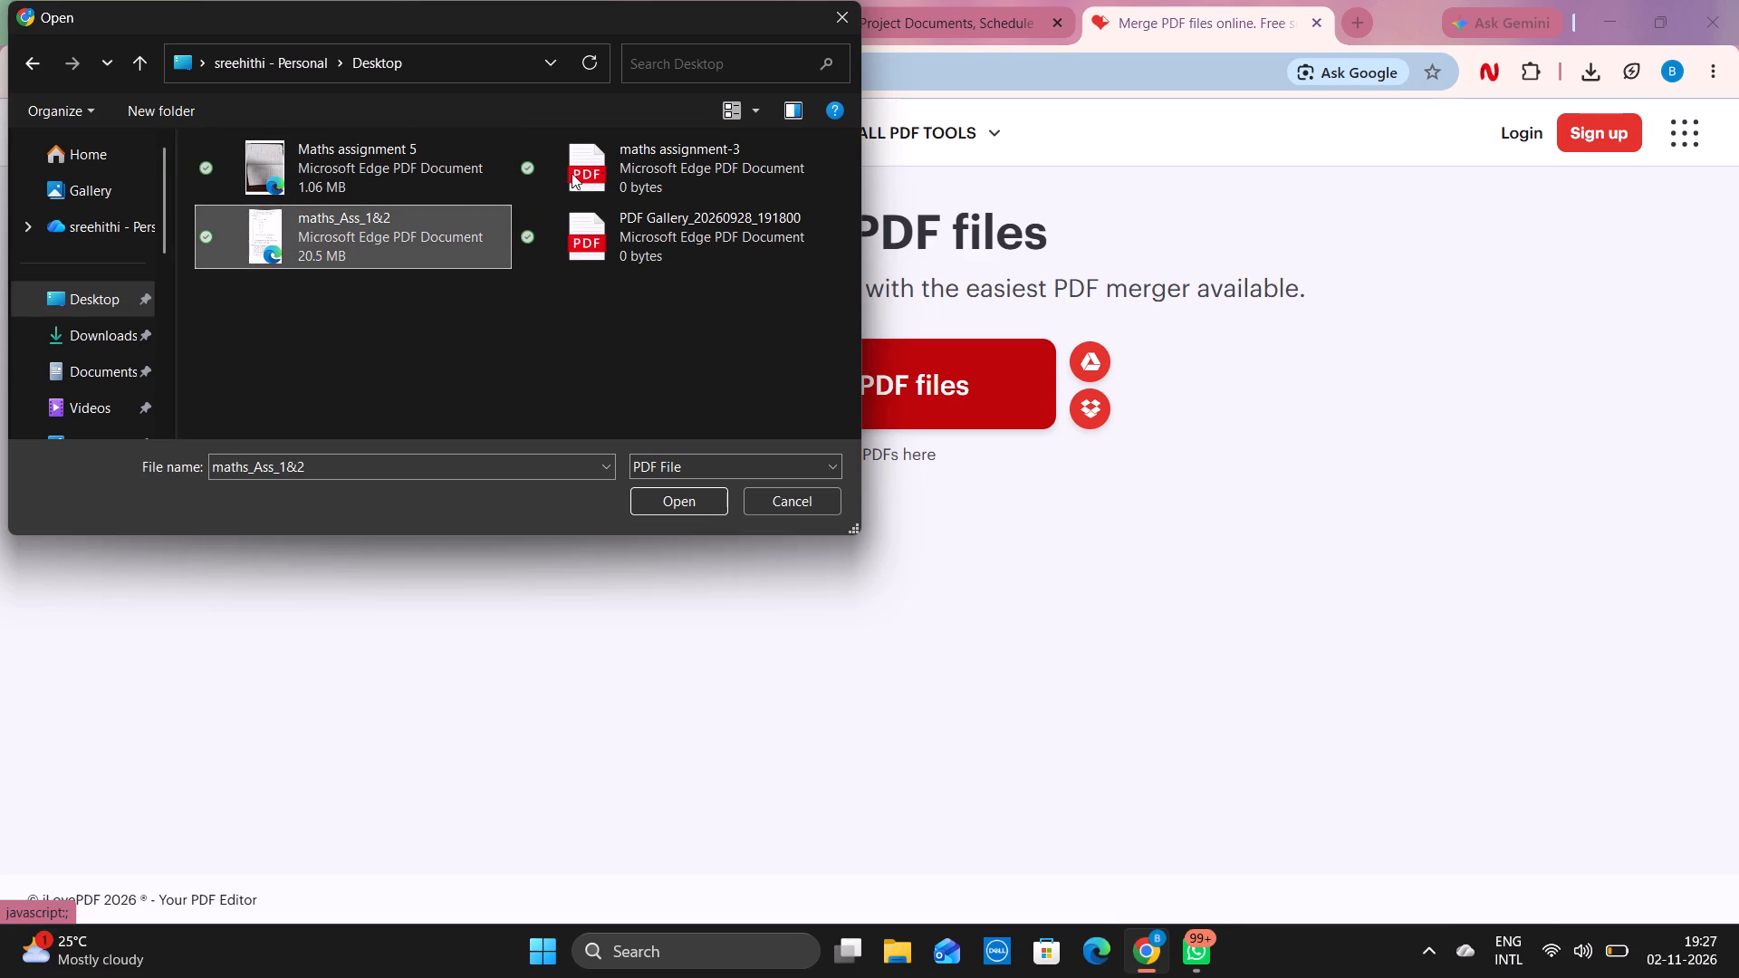
{"action": "left_click", "coordinate": [601, 172], "text": "ctrl"}
{"action": "left_click", "coordinate": [626, 235], "text": "ctrl"}
{"action": "left_click", "coordinate": [446, 164], "text": "ctrl"}
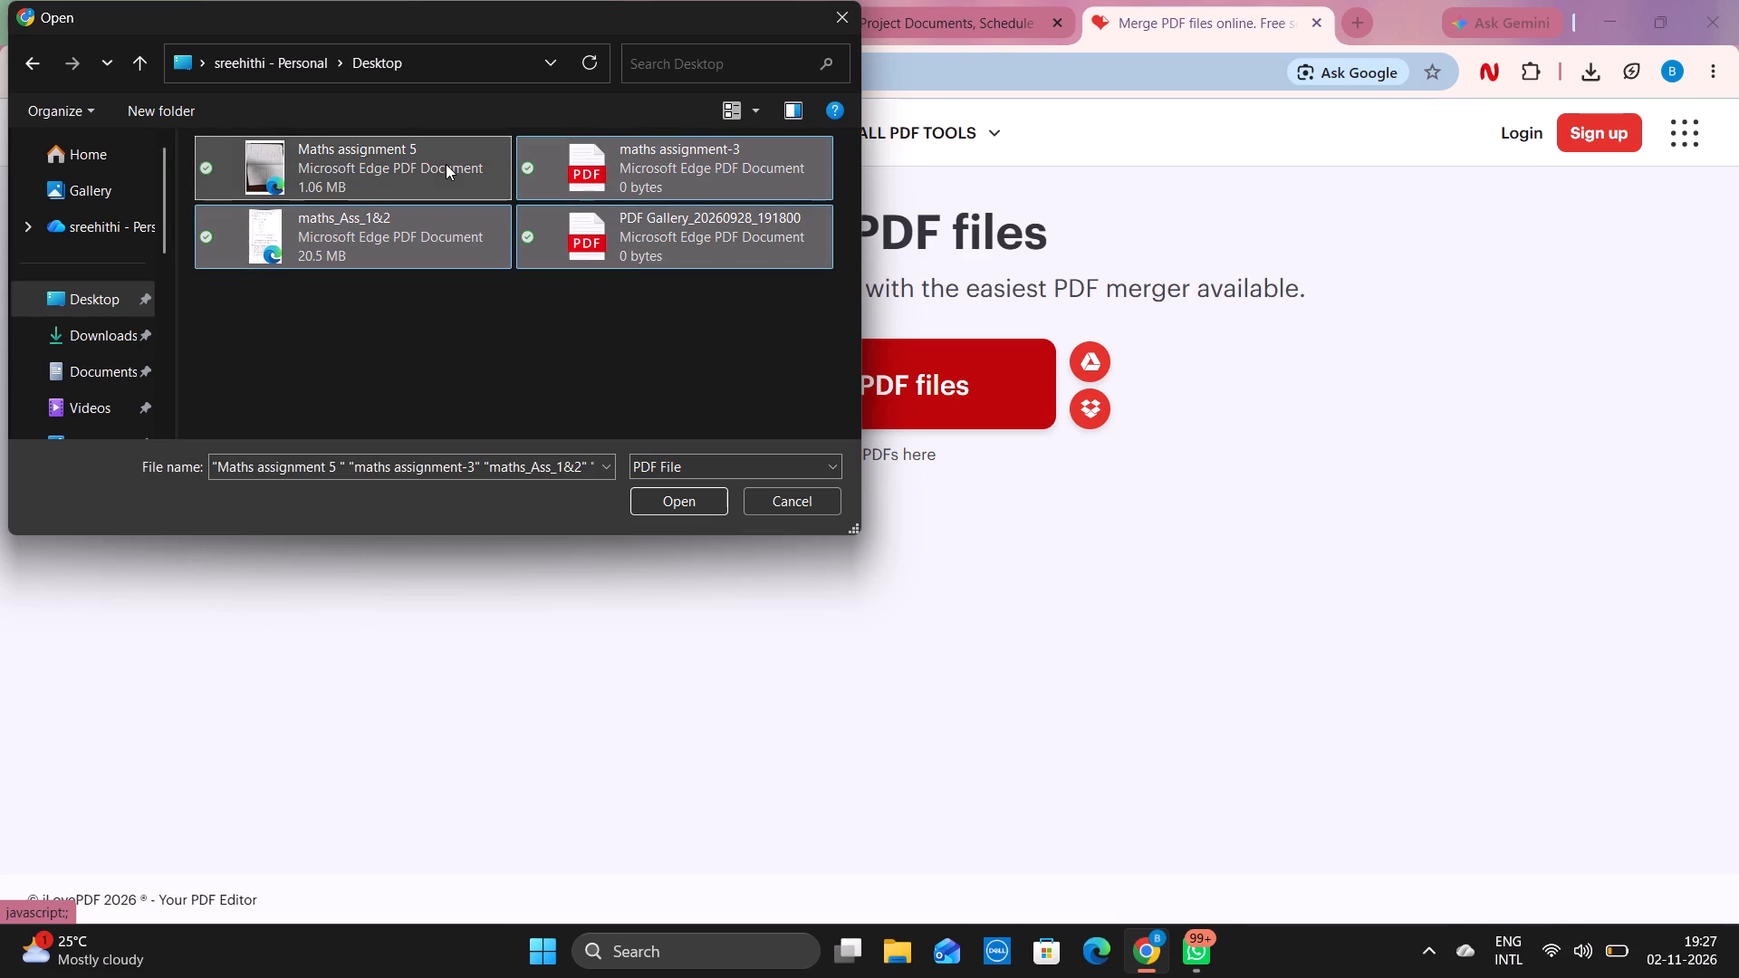
{"action": "left_click", "coordinate": [696, 503]}
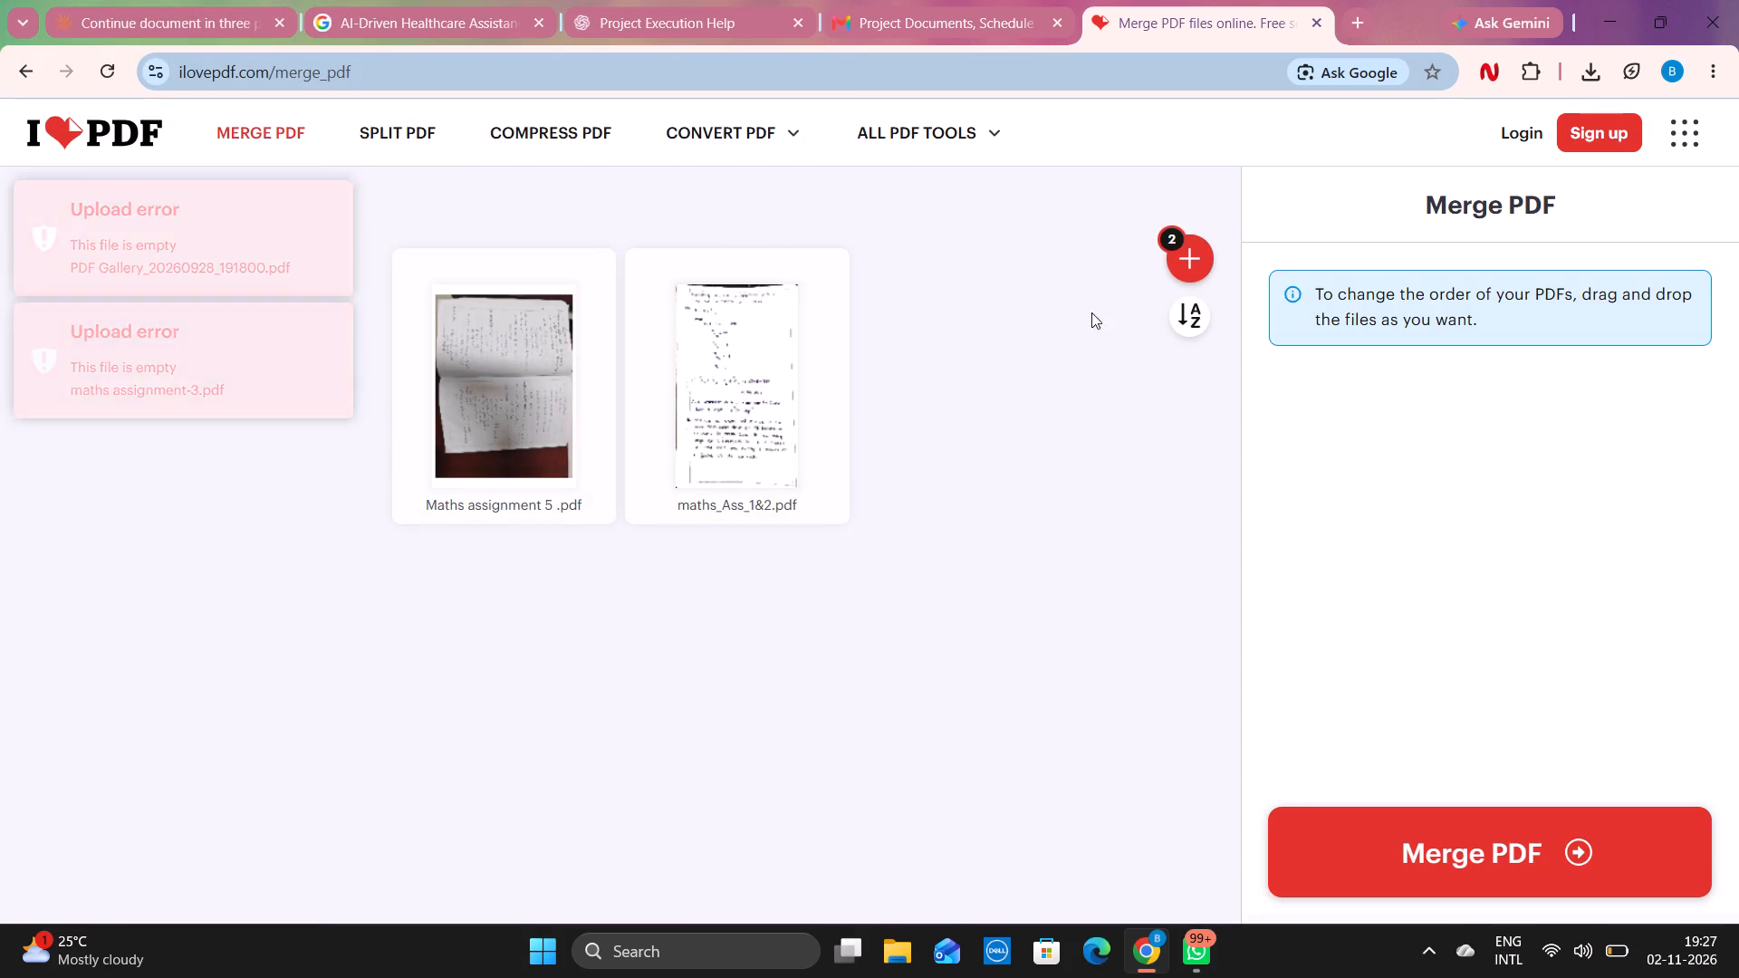
Merge the uploaded maths assignment PDFs and download the merged file.
{"action": "left_click", "coordinate": [1398, 863]}
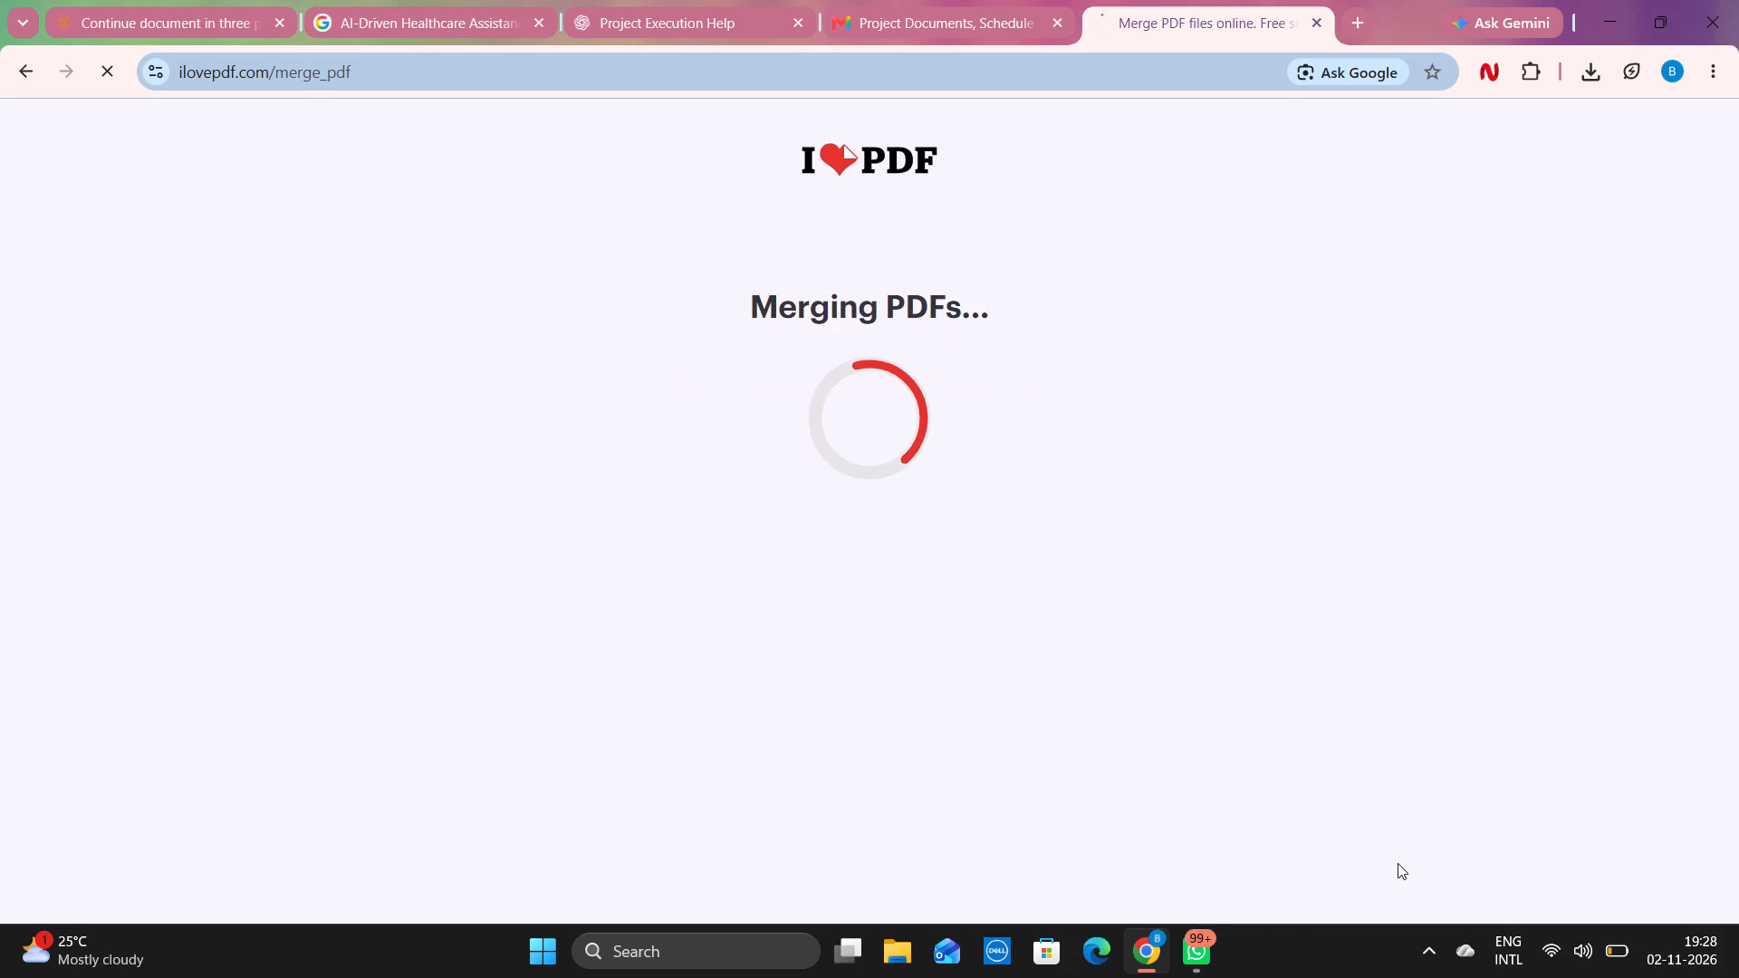
{"action": "left_click", "coordinate": [979, 337]}
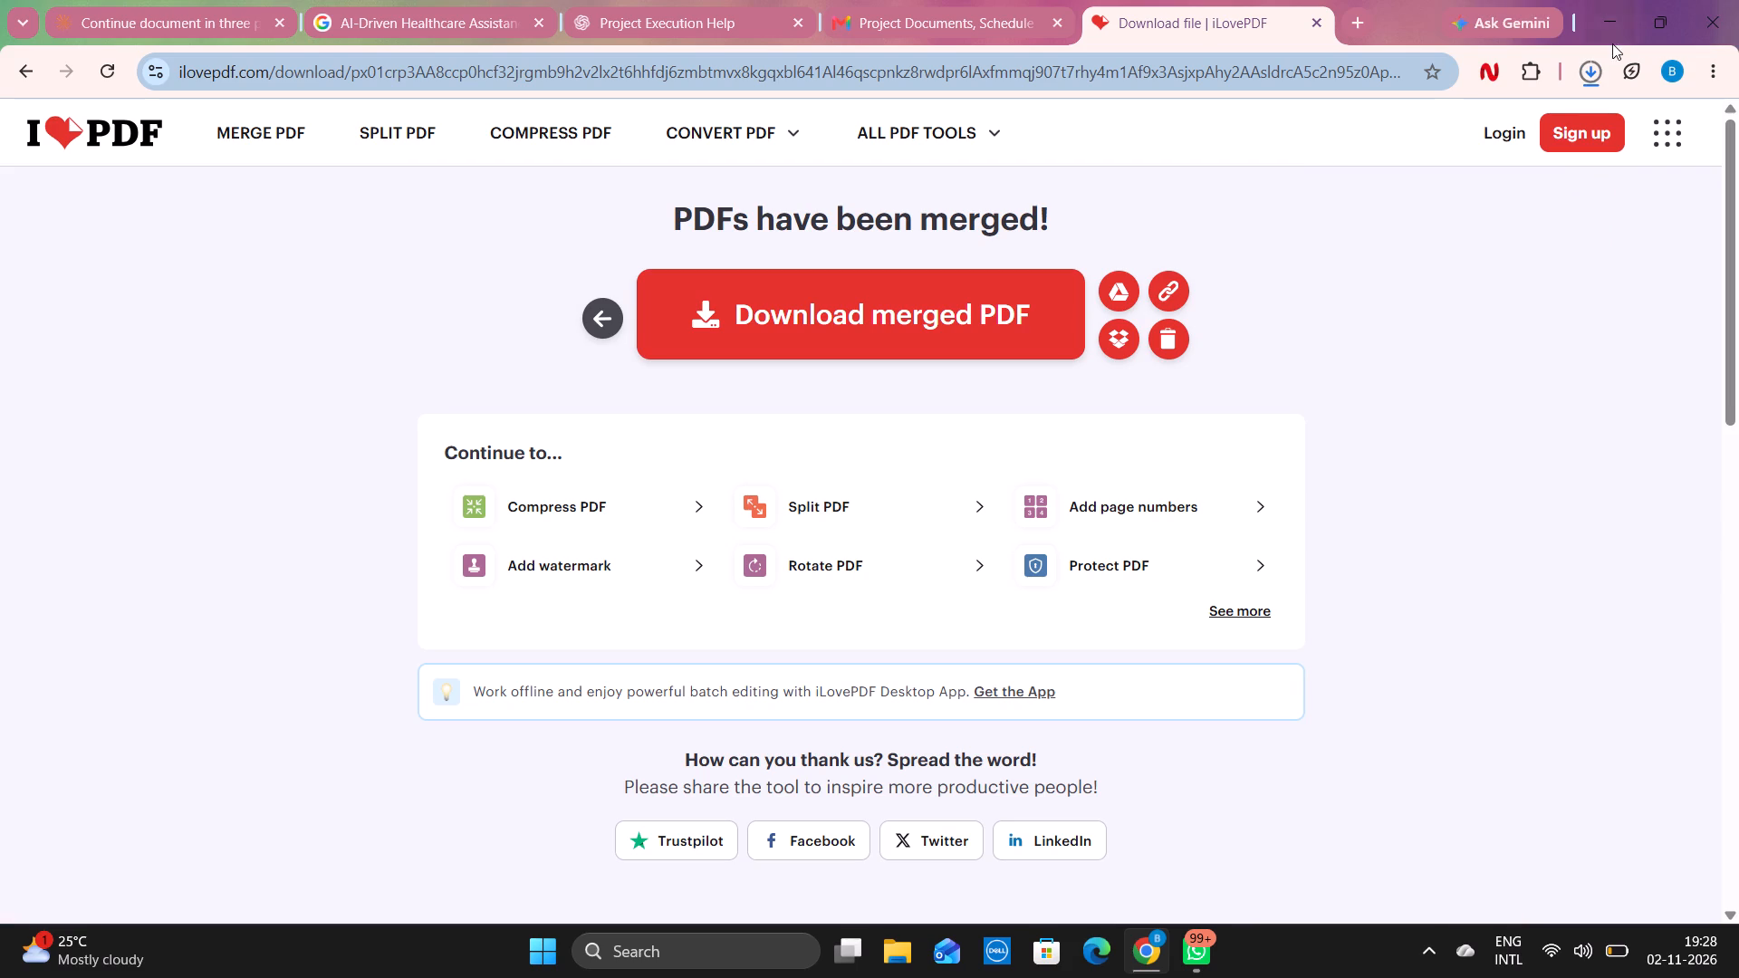
Check the download progress of maths_Ass_1&2_merged.pdf in the recent download history.
{"action": "left_click", "coordinate": [1590, 74]}
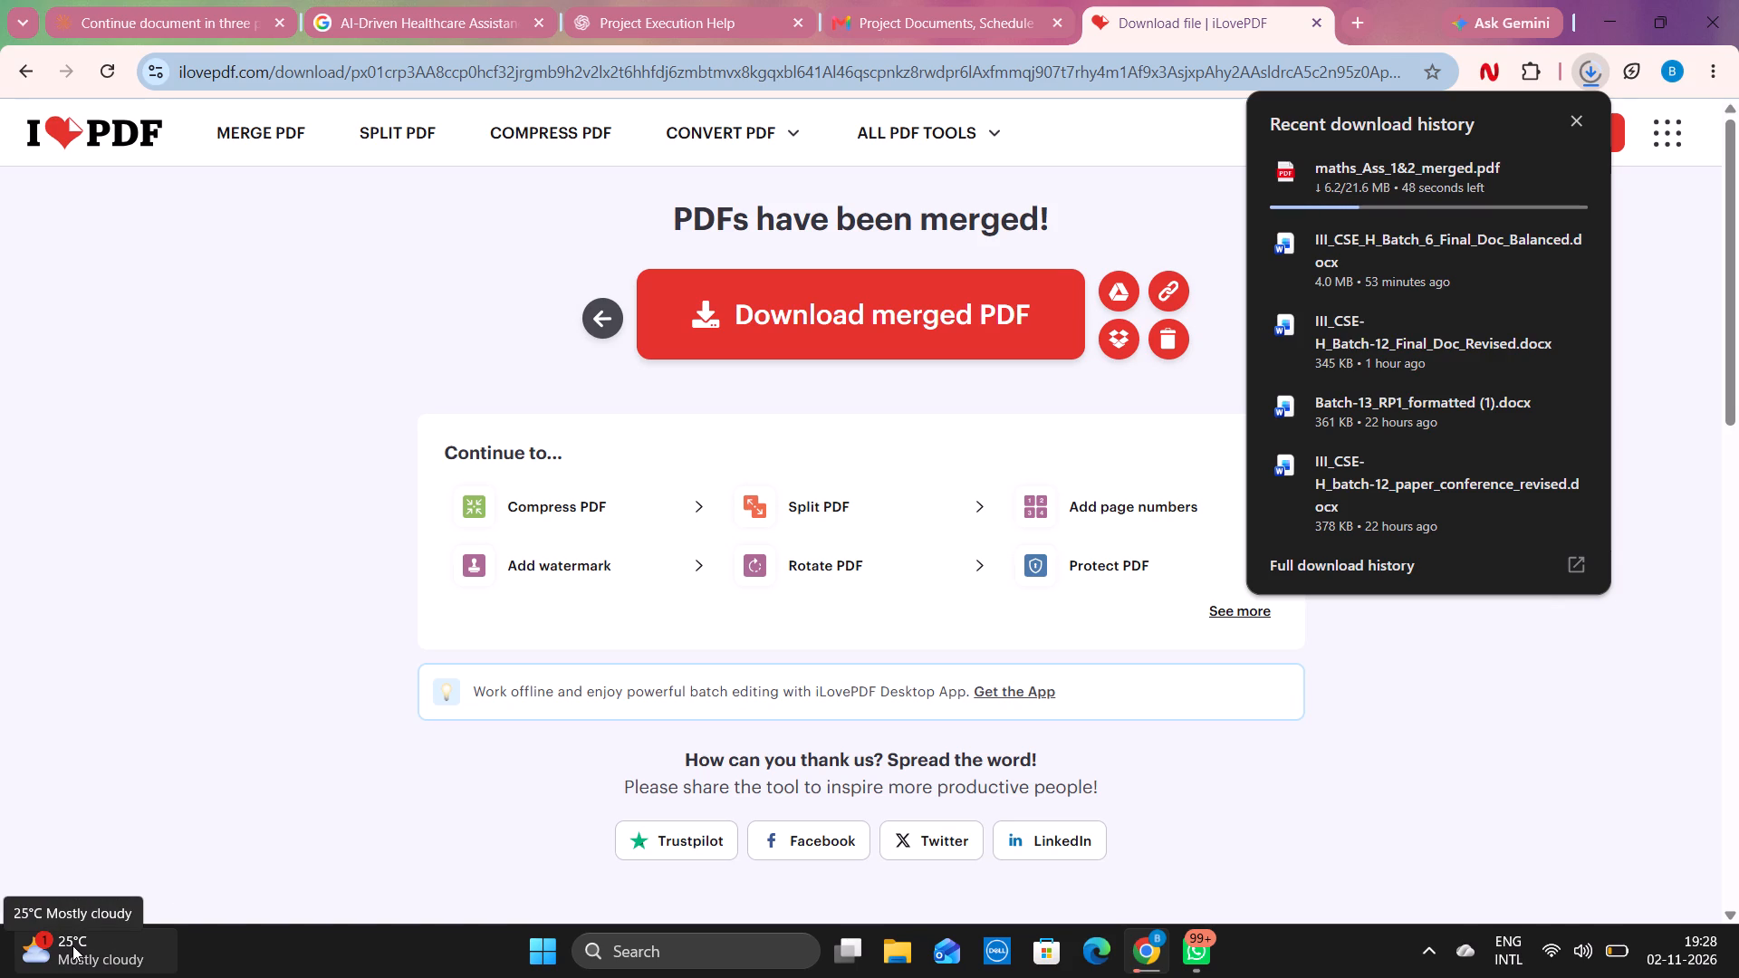
{"action": "left_click", "coordinate": [48, 970]}
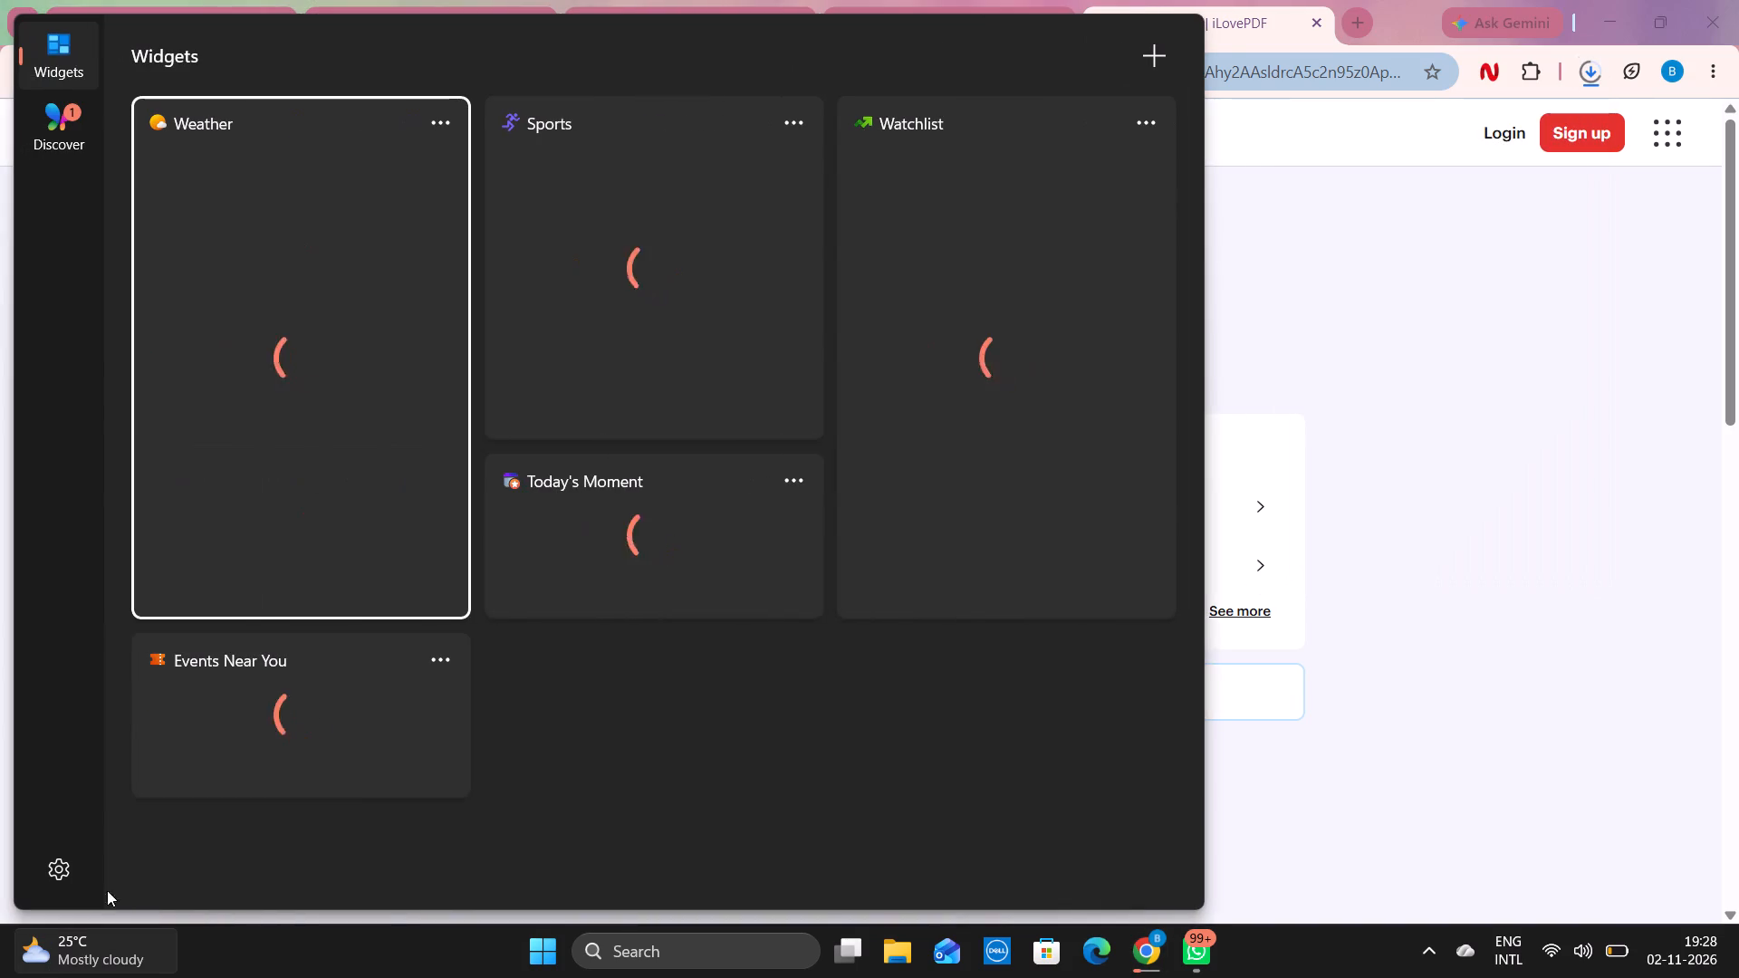
{"action": "left_click", "coordinate": [1527, 324]}
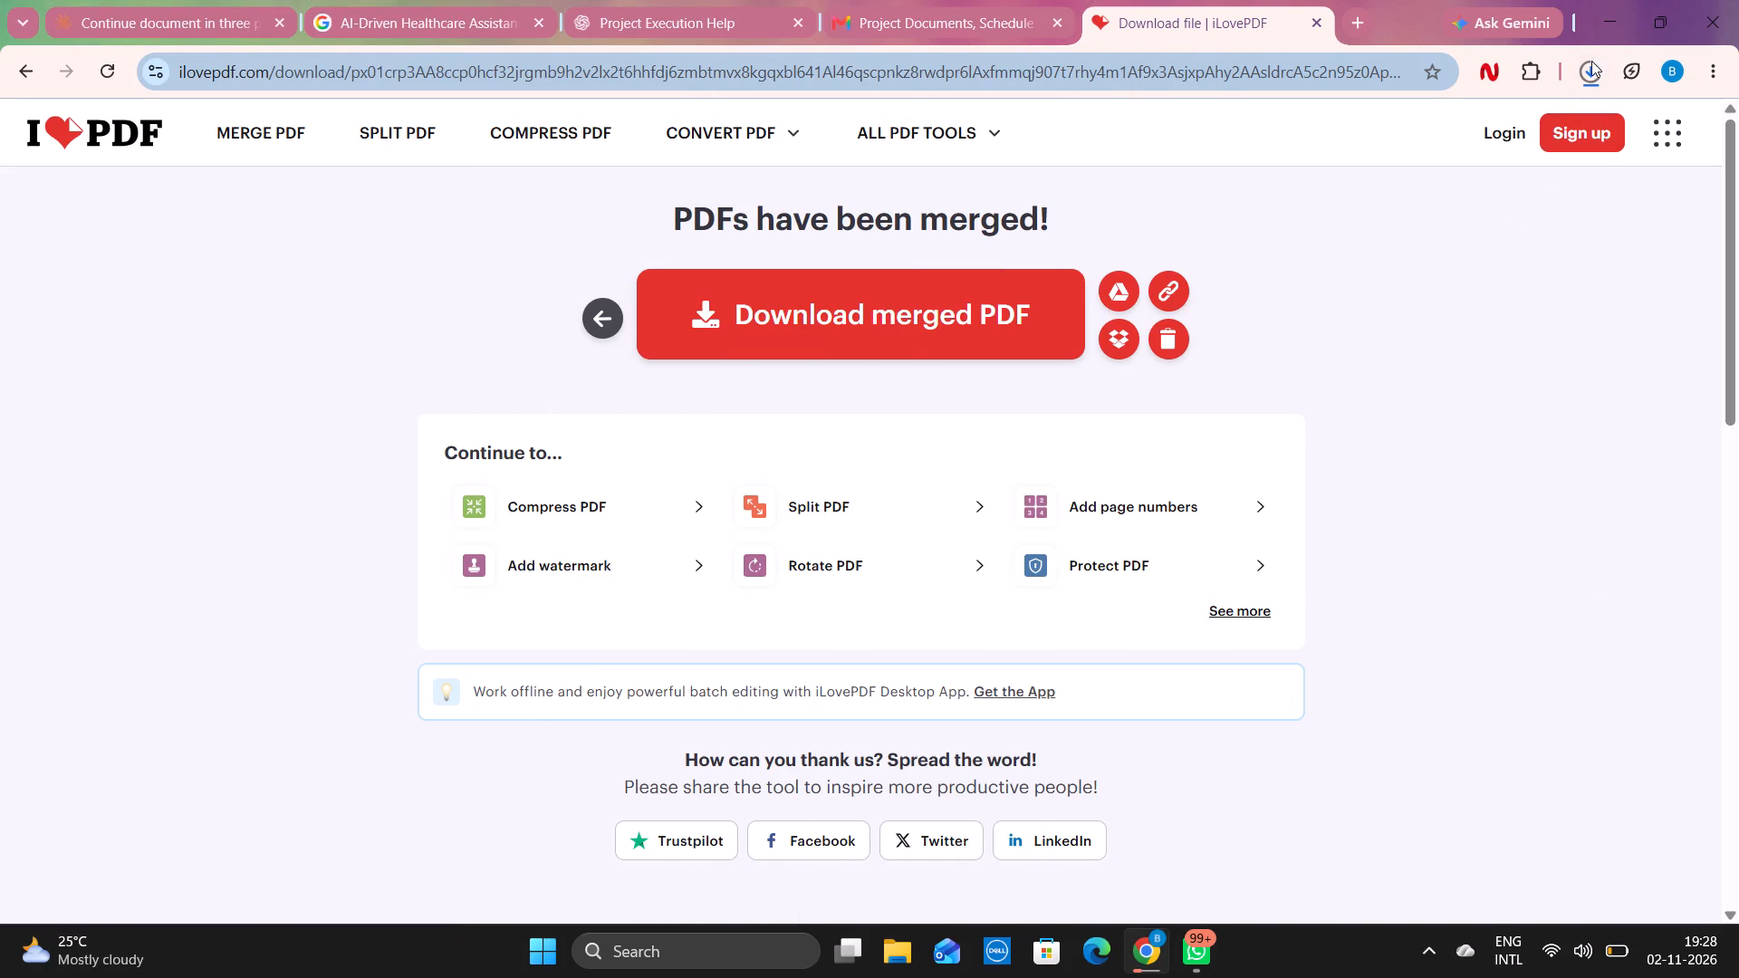
{"action": "left_click", "coordinate": [1591, 68]}
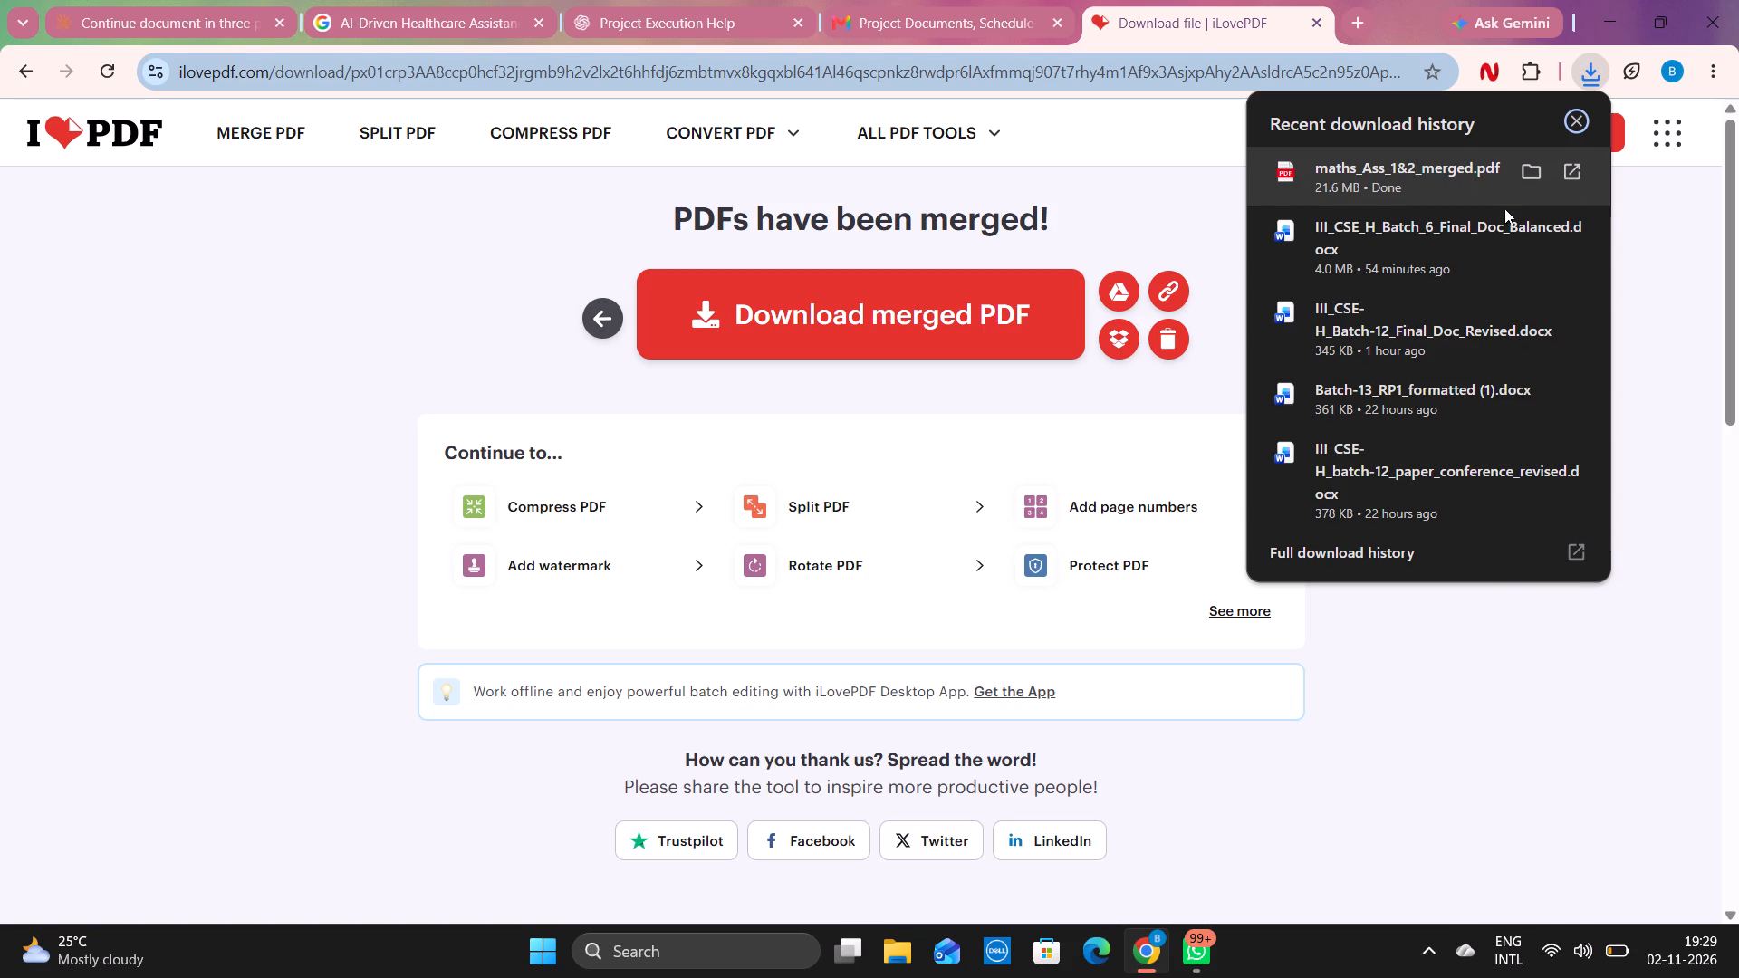
Show the downloaded maths_Ass_1&2_merged file in its Downloads folder and open it in Microsoft Edge.
{"action": "left_click", "coordinate": [1534, 169]}
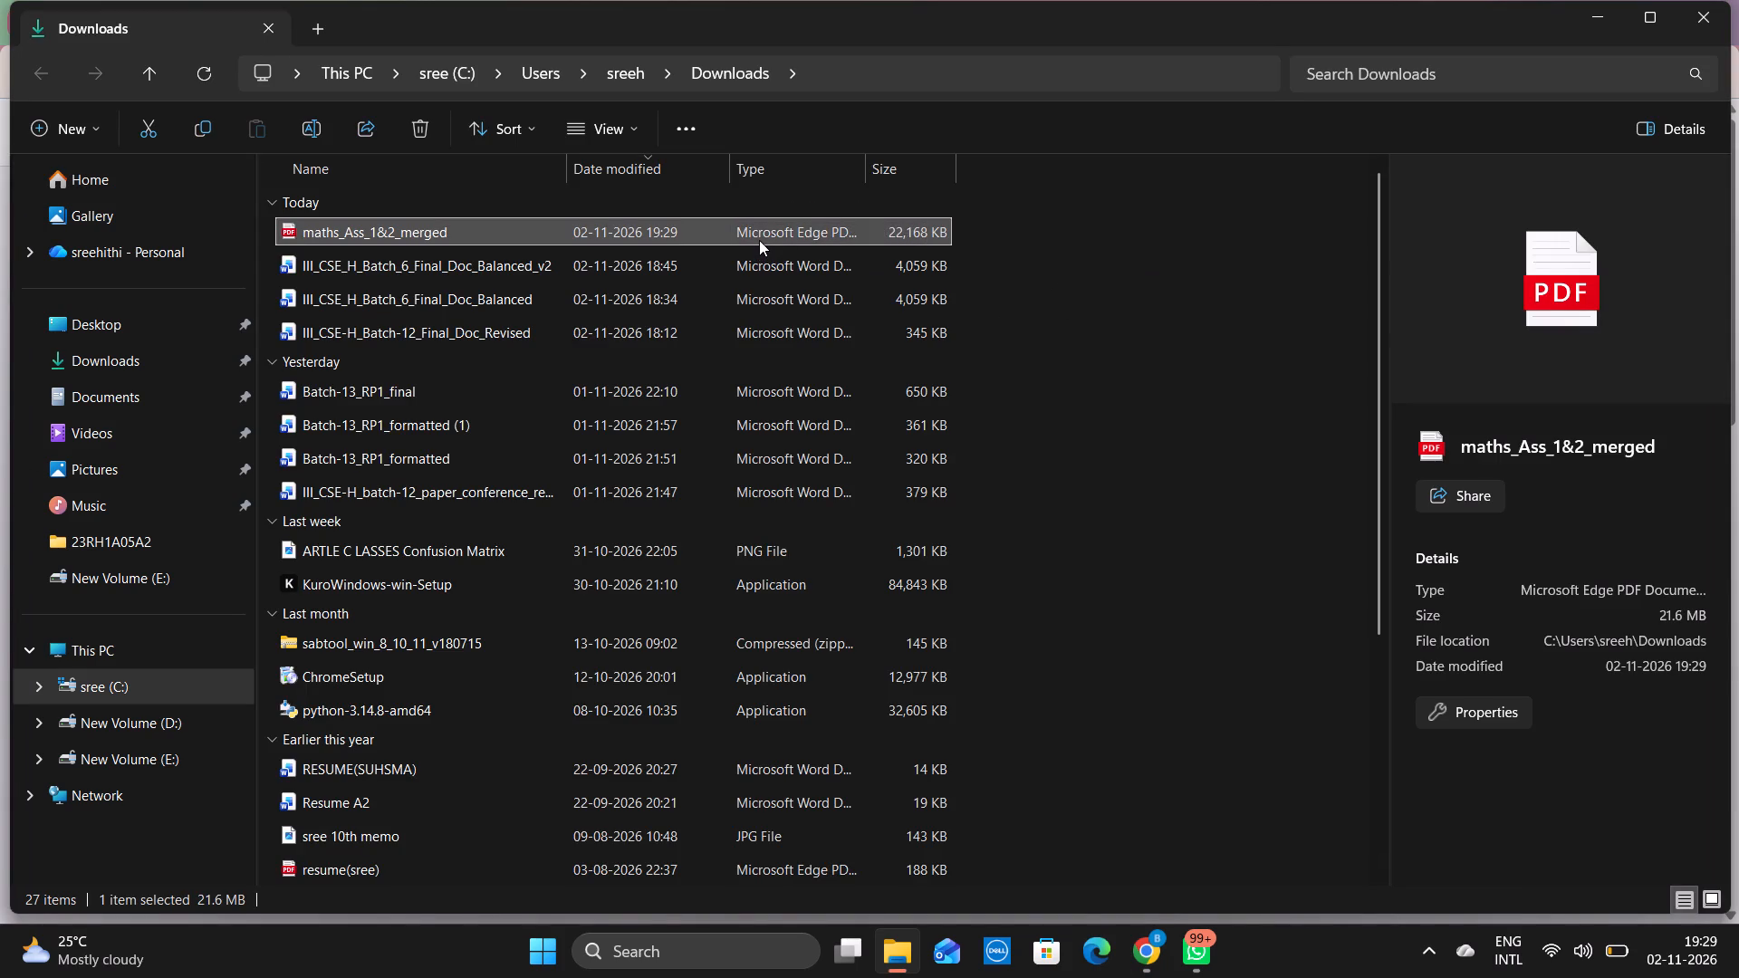
{"action": "double_click", "coordinate": [759, 238]}
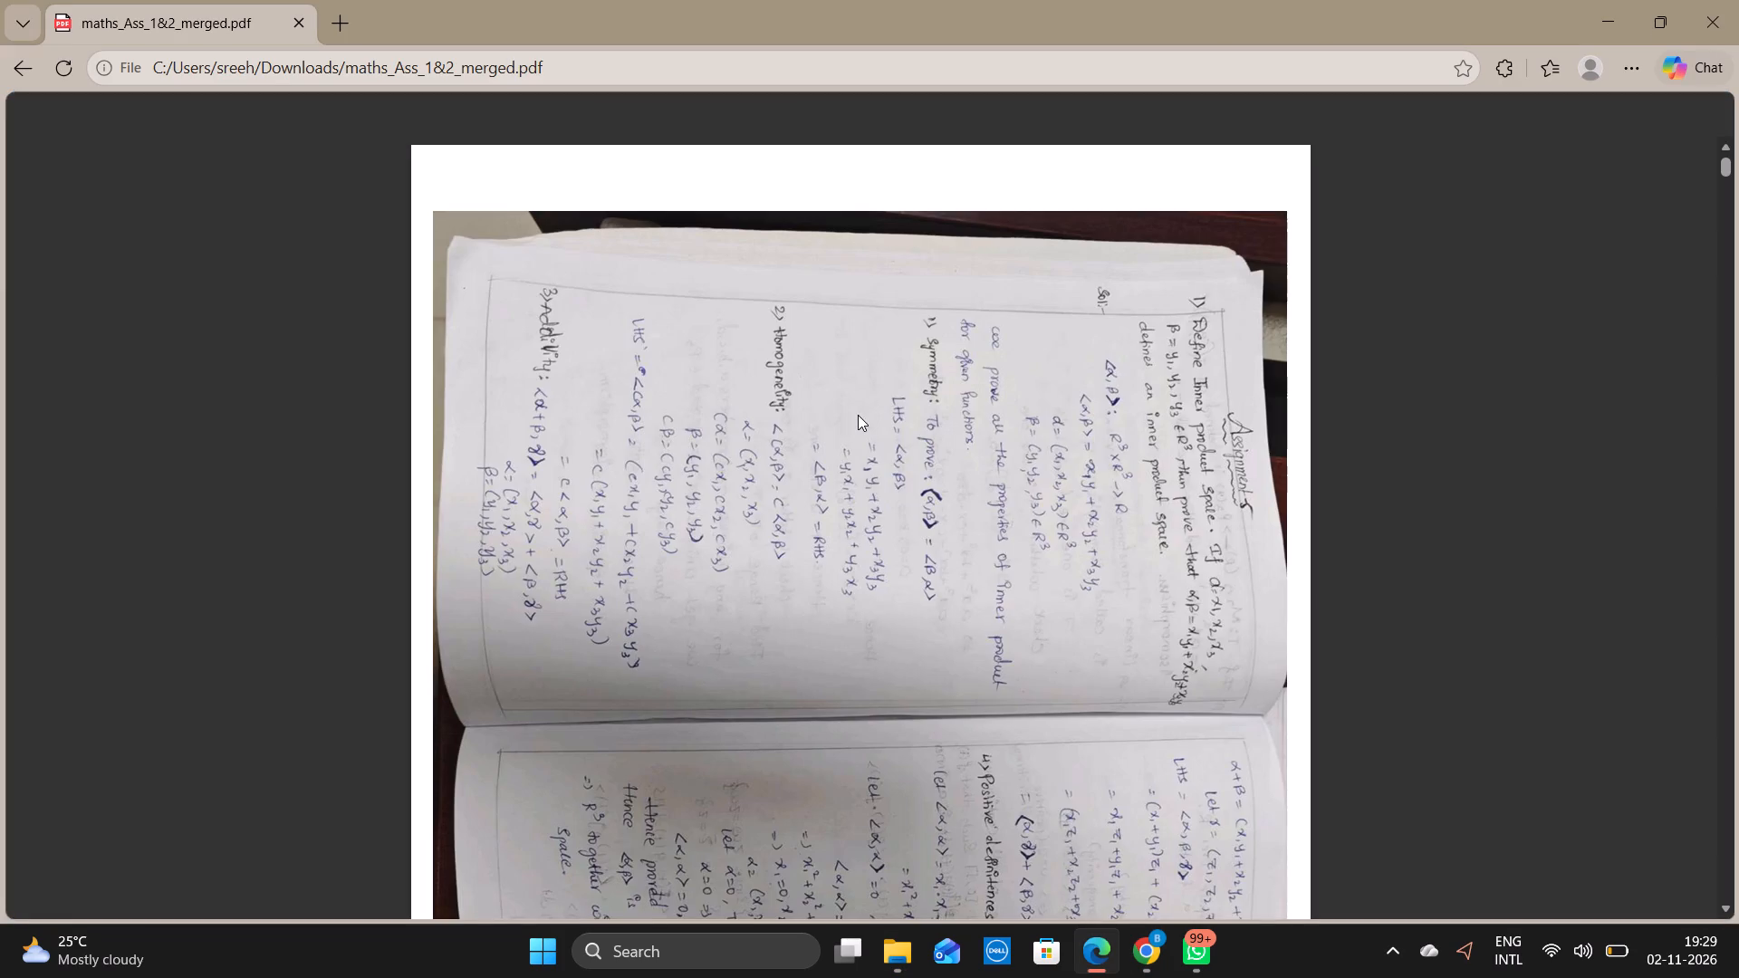
Examine the handwritten assignment pages of the merged PDF in order, from the first page onward.
{"action": "scroll", "coordinate": [858, 415], "scroll_direction": "down", "scroll_amount": 5}
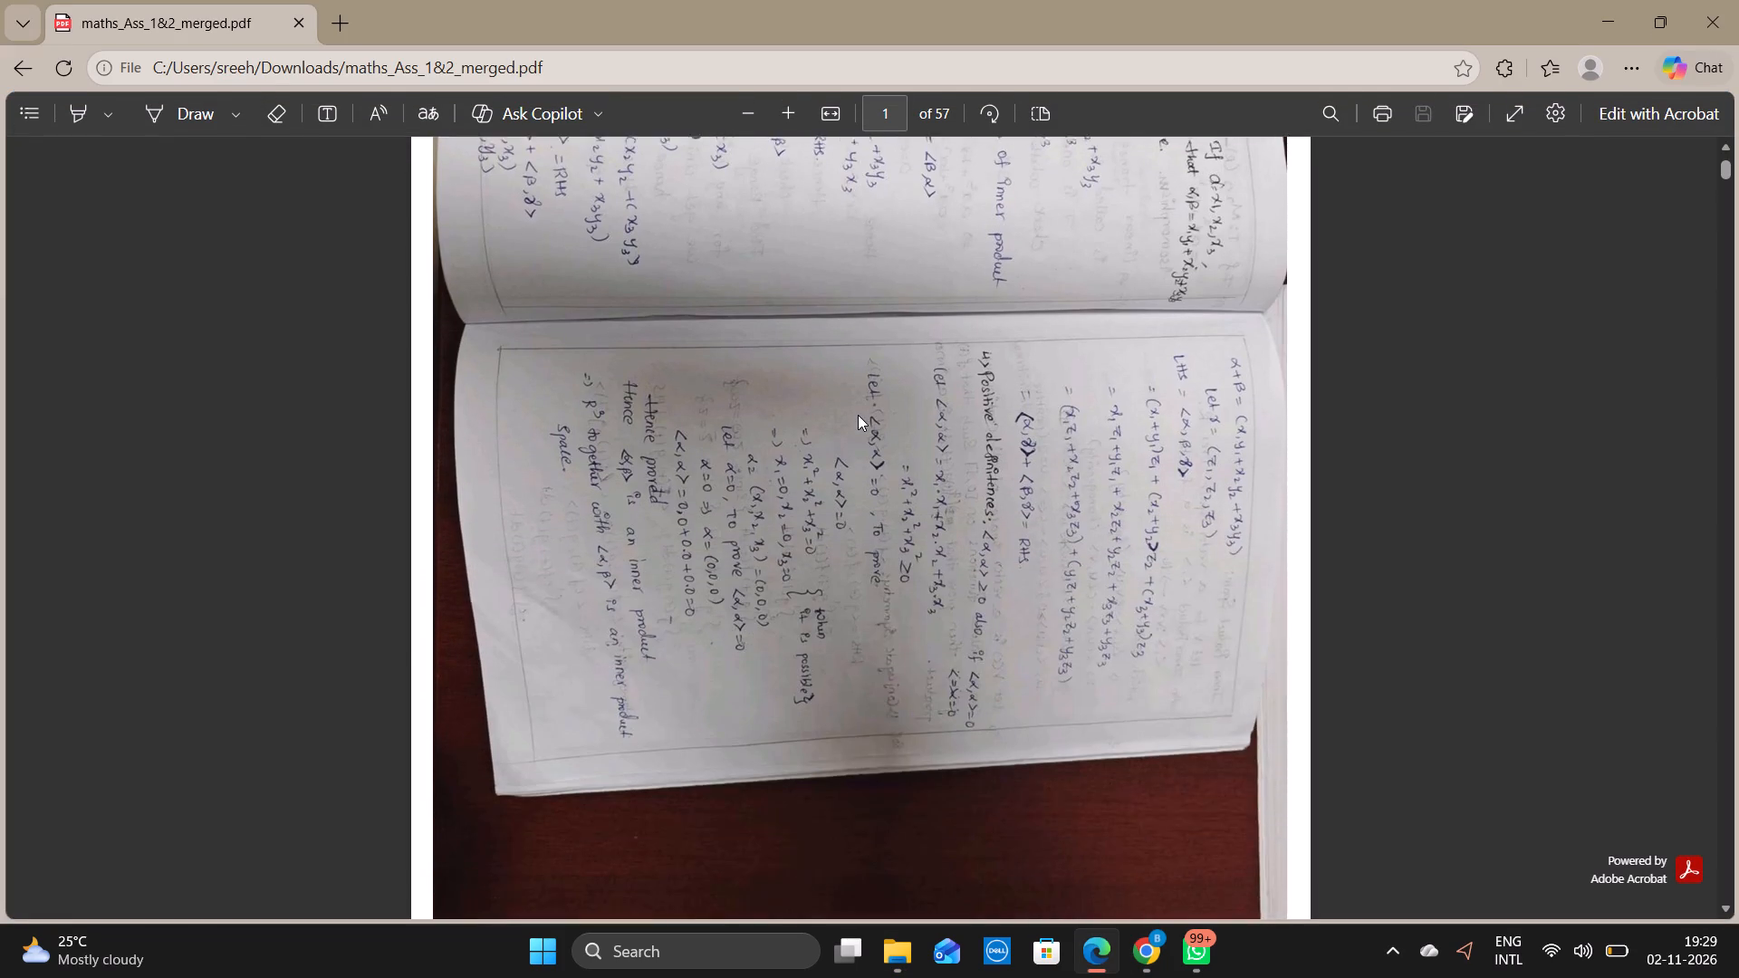
{"action": "scroll", "coordinate": [858, 415], "scroll_direction": "down", "scroll_amount": 7}
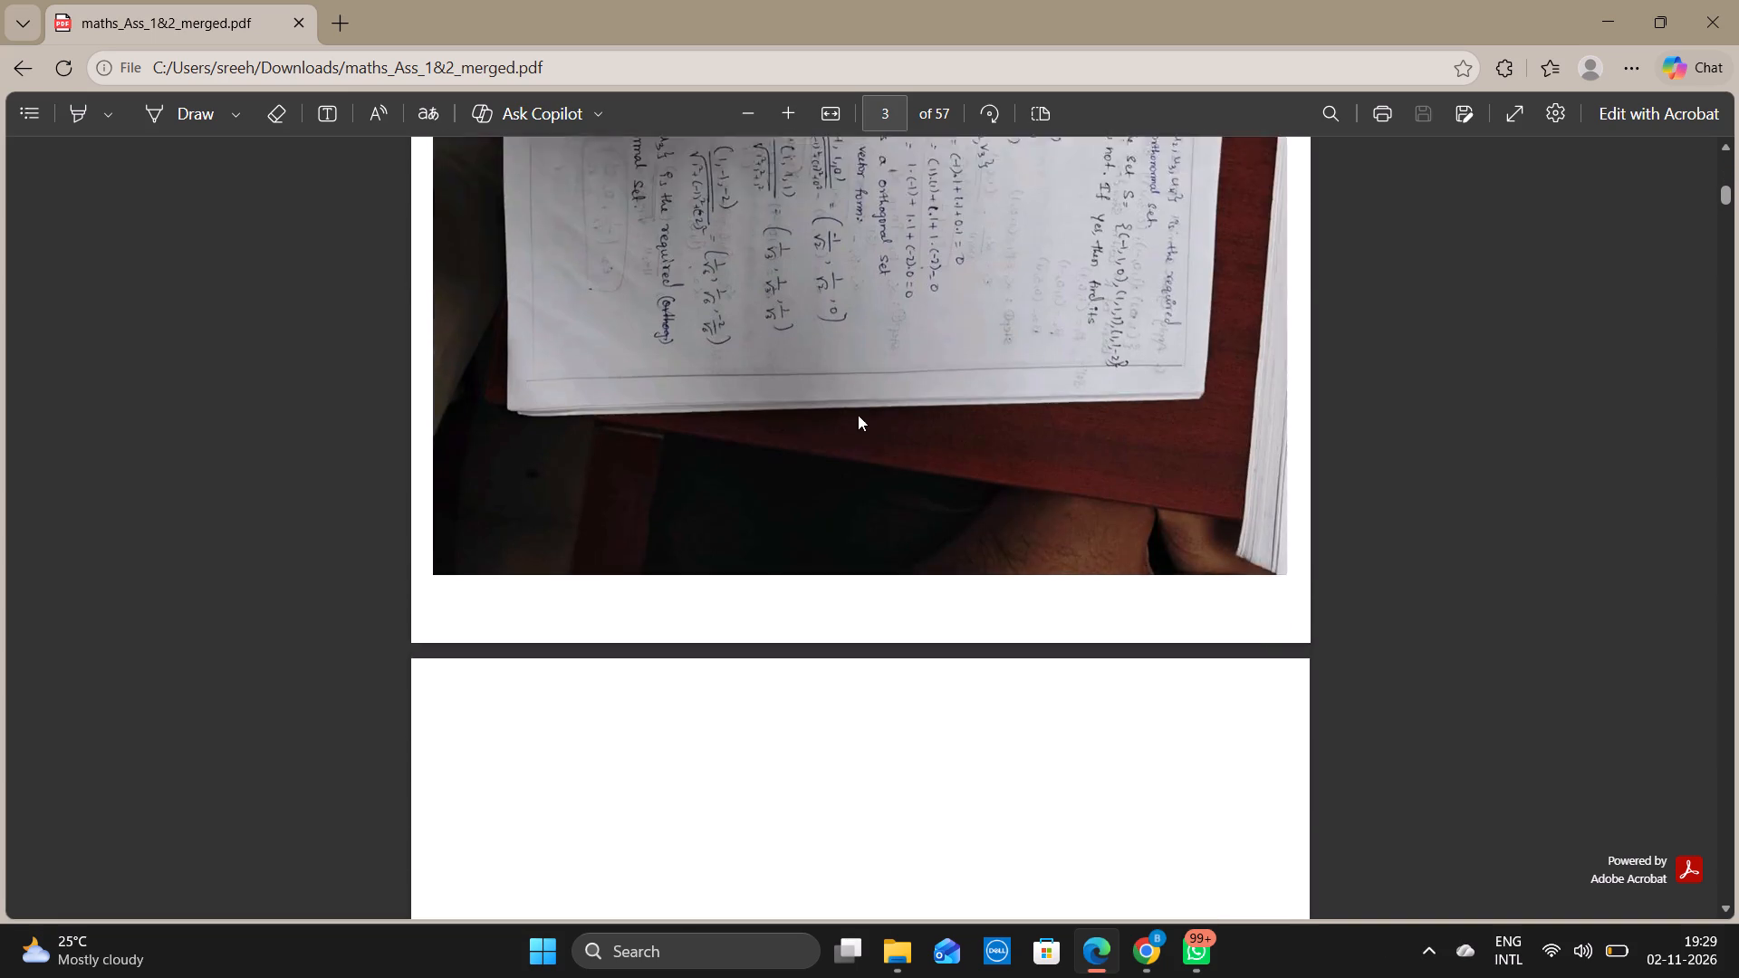
{"action": "scroll", "coordinate": [858, 415], "scroll_direction": "right", "scroll_amount": 1}
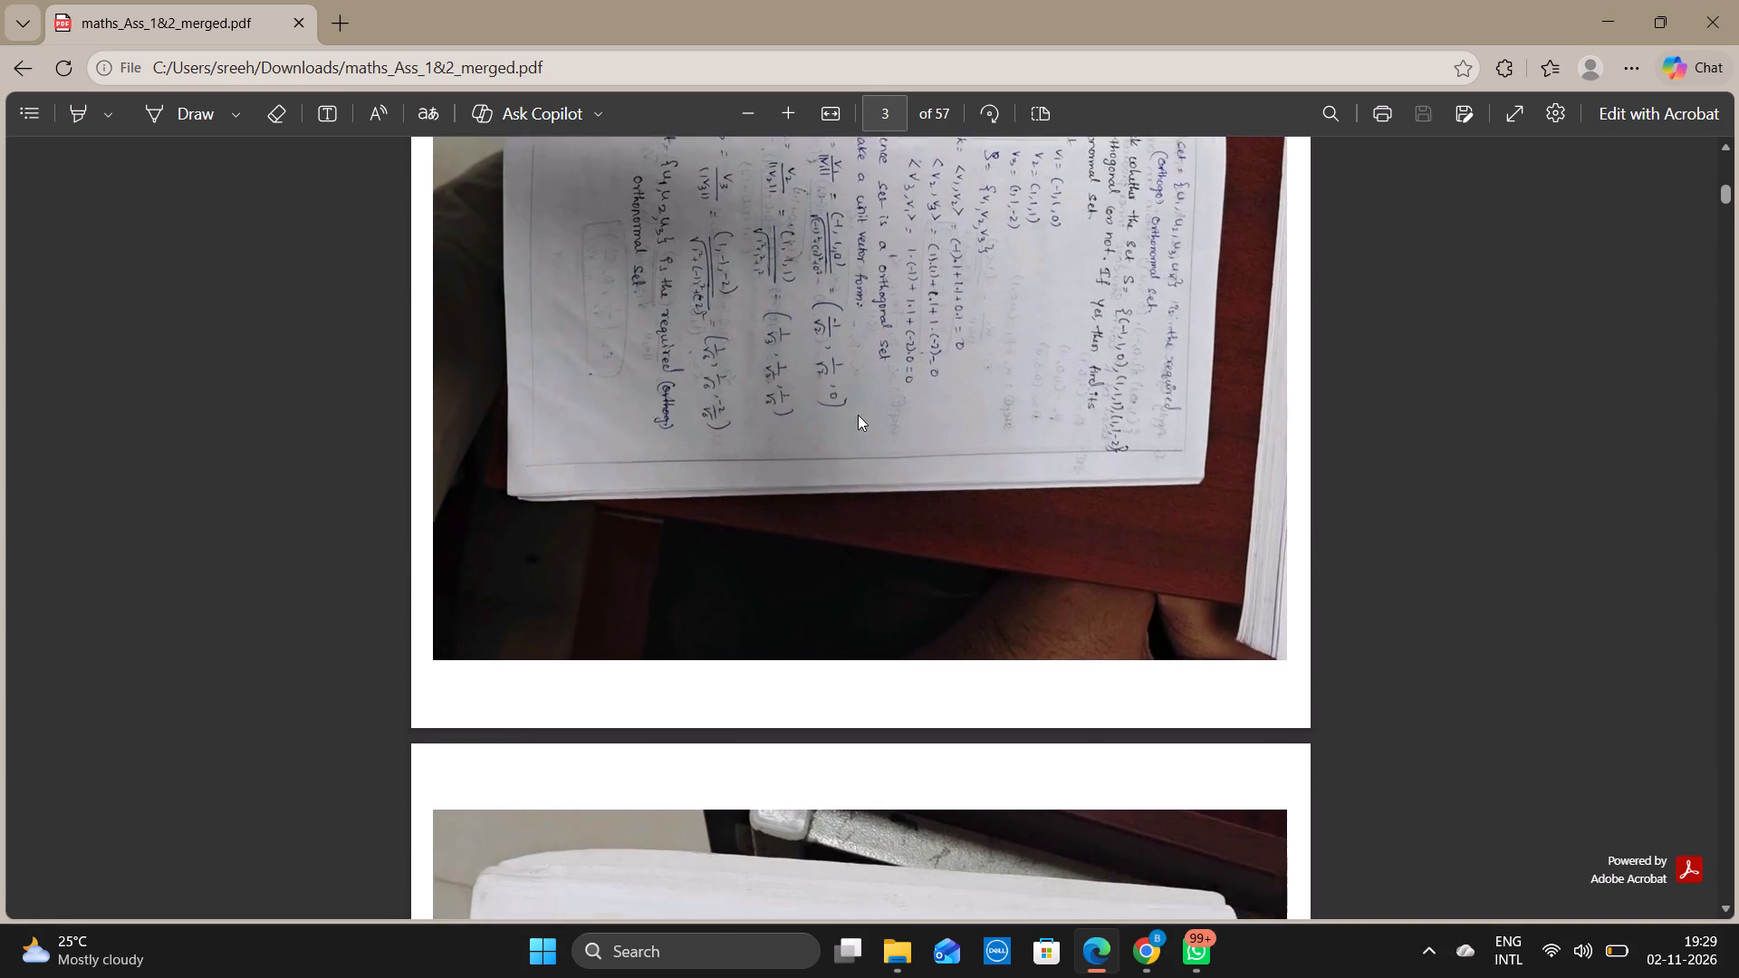
{"action": "scroll", "coordinate": [858, 415], "scroll_direction": "right", "scroll_amount": 1}
{"action": "scroll", "coordinate": [858, 415], "scroll_direction": "down", "scroll_amount": 3}
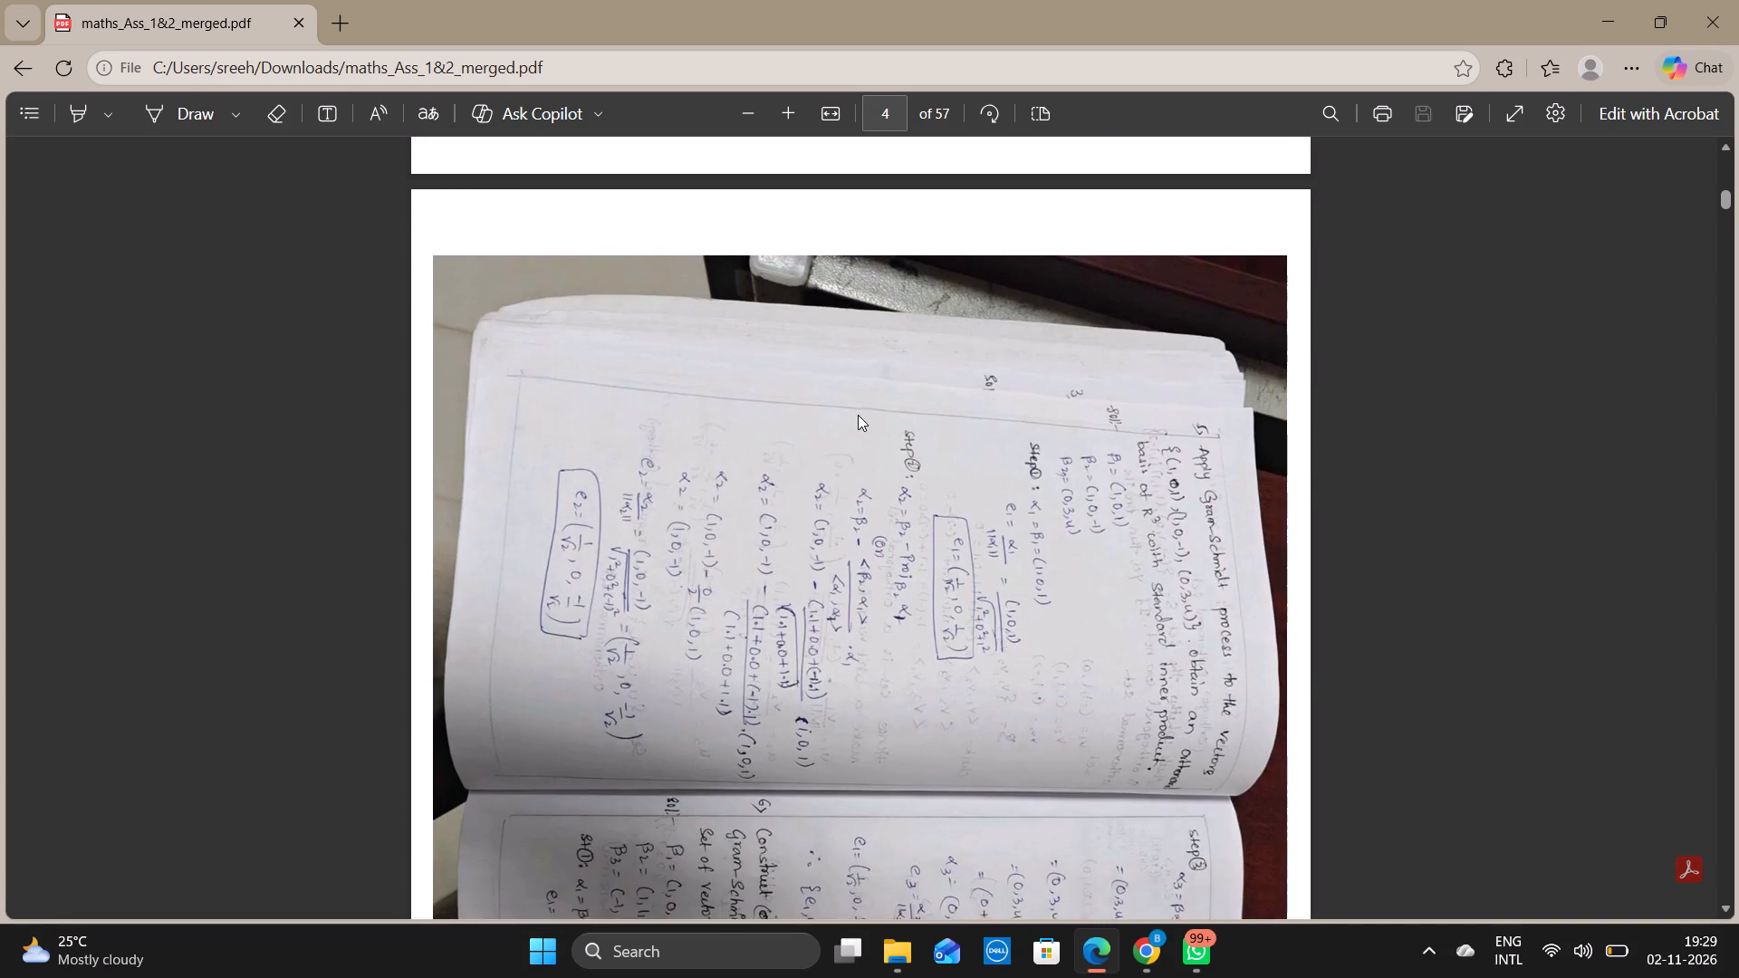
{"action": "scroll", "coordinate": [858, 415], "scroll_direction": "down", "scroll_amount": 6}
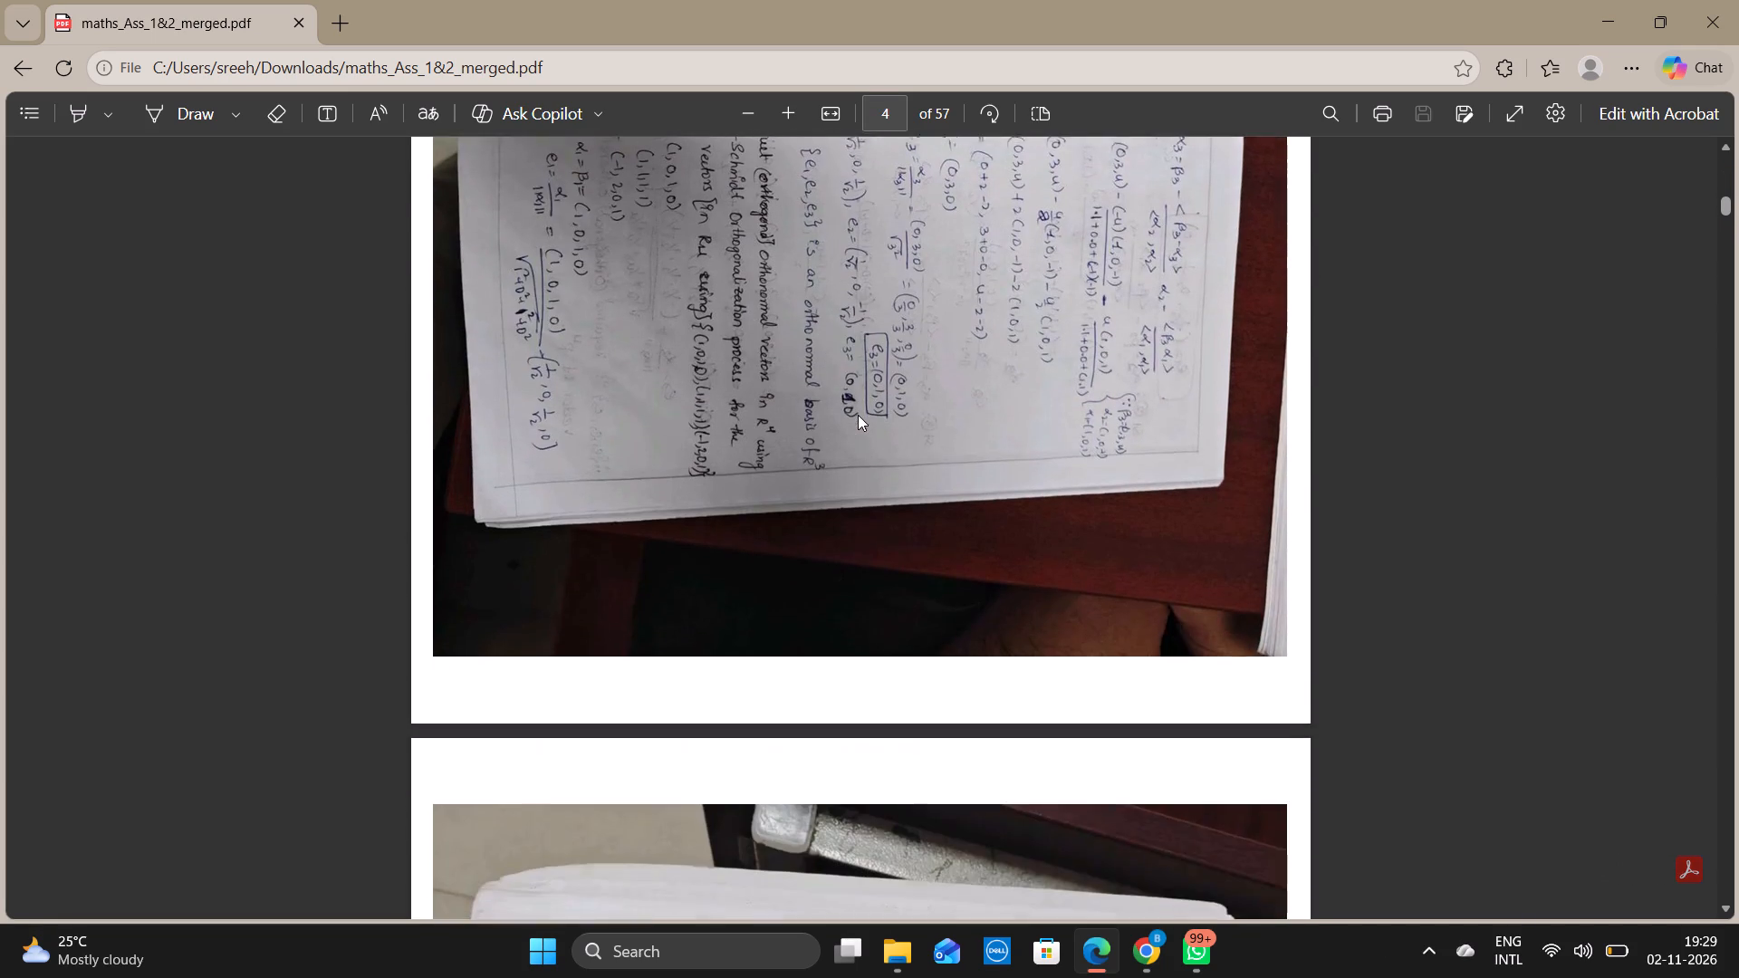
{"action": "scroll", "coordinate": [858, 415], "scroll_direction": "down", "scroll_amount": 6}
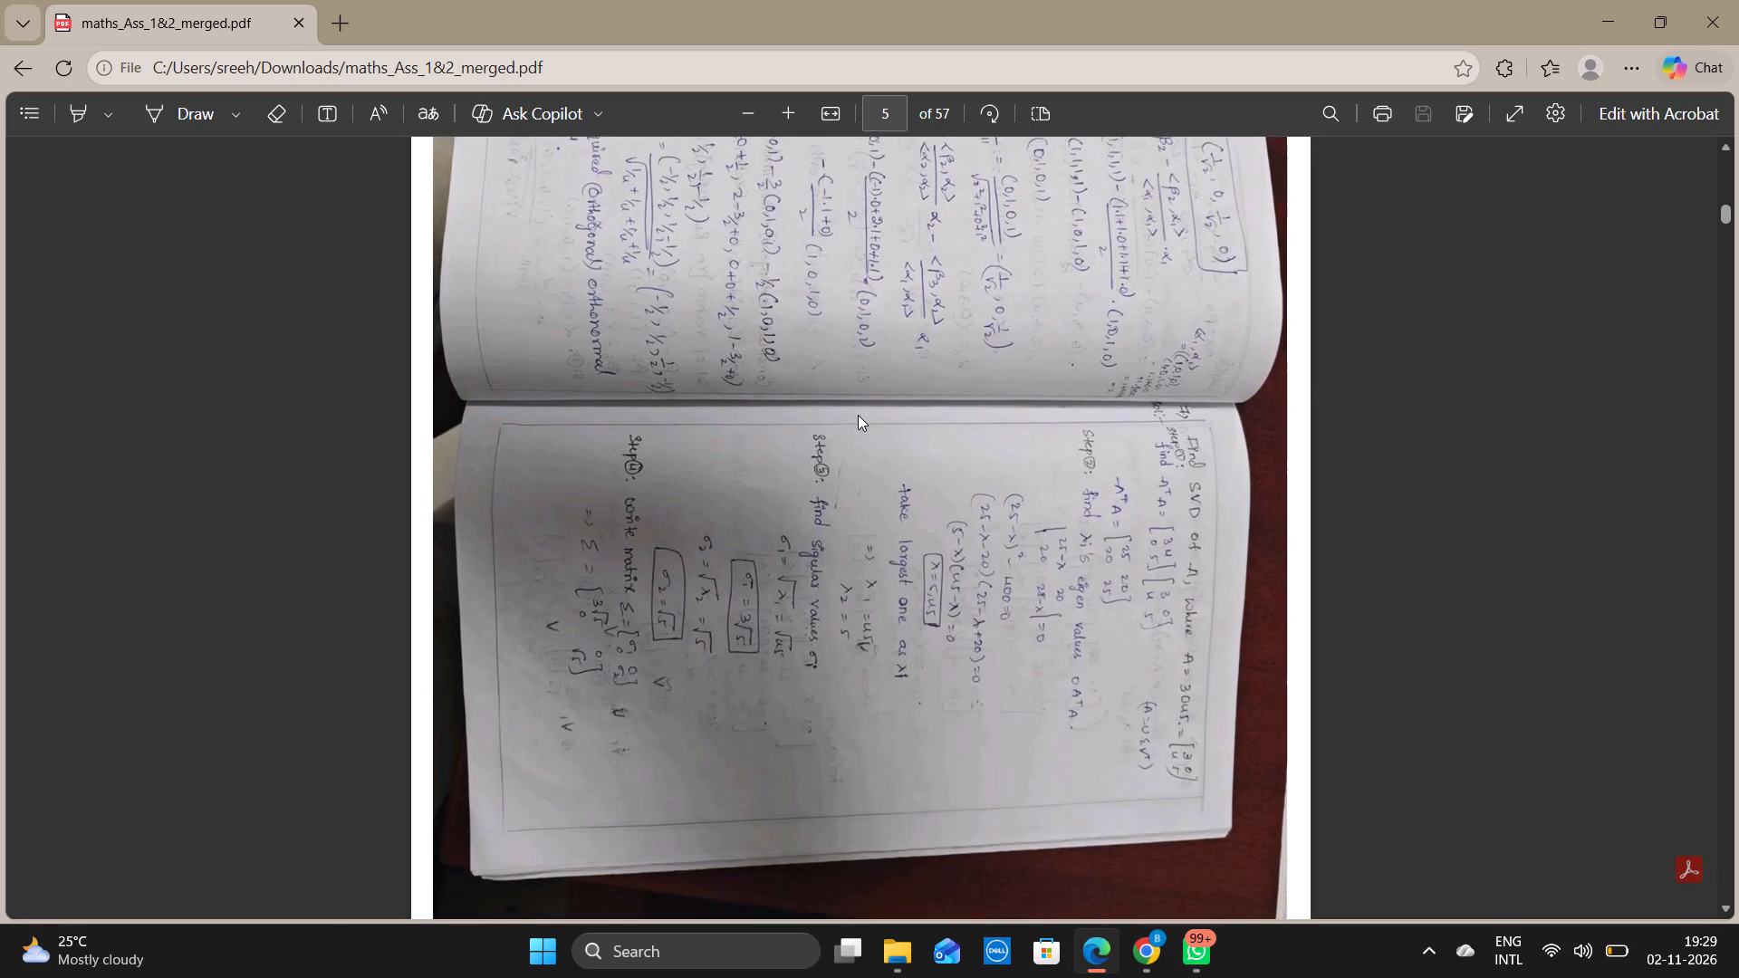
{"action": "scroll", "coordinate": [858, 415], "scroll_direction": "down", "scroll_amount": 7}
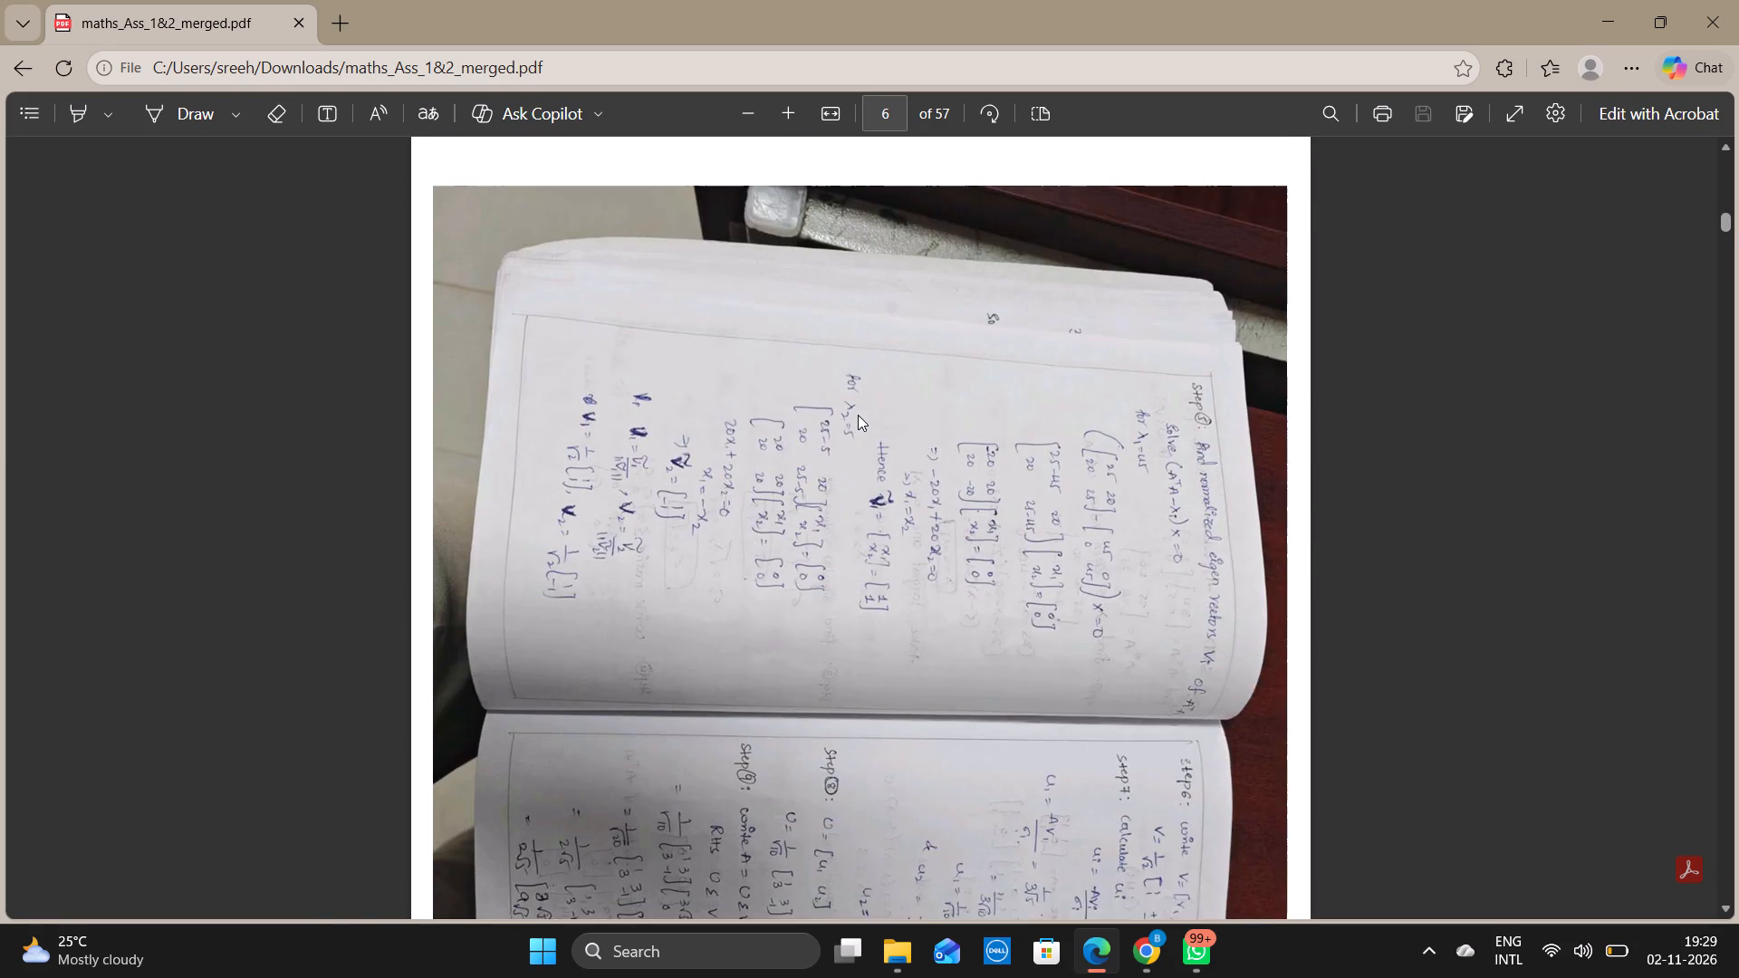
{"action": "scroll", "coordinate": [858, 415], "scroll_direction": "down", "scroll_amount": 5}
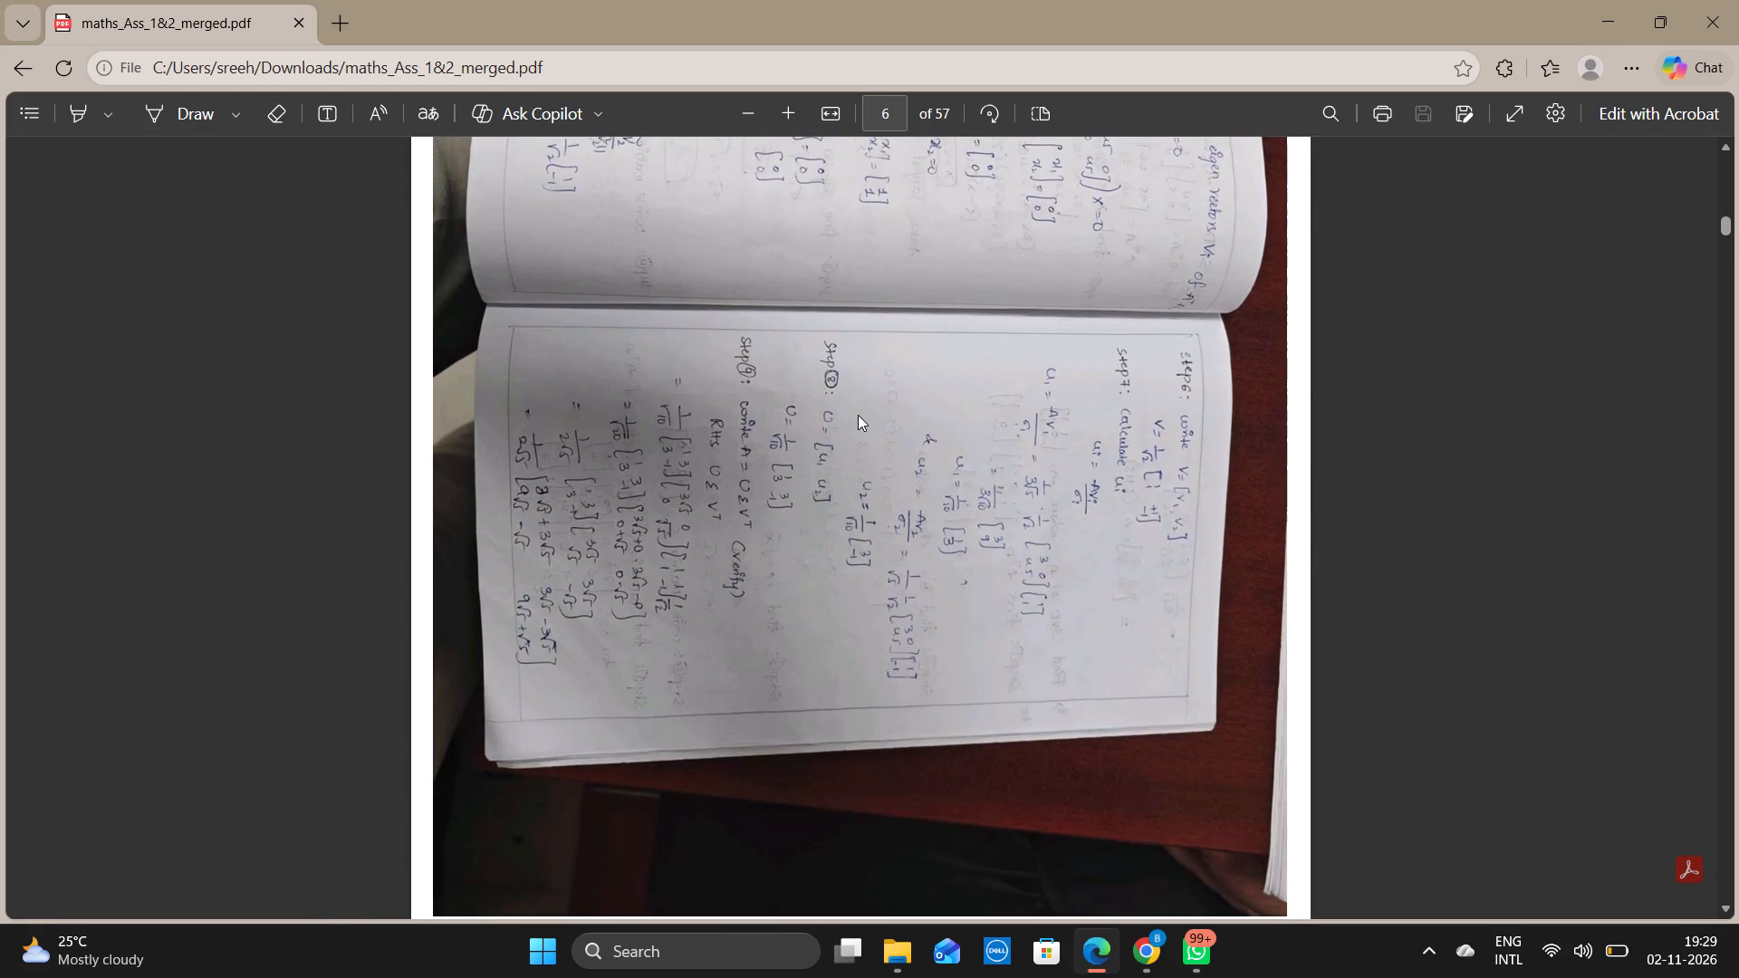
{"action": "scroll", "coordinate": [858, 415], "scroll_direction": "down", "scroll_amount": 5}
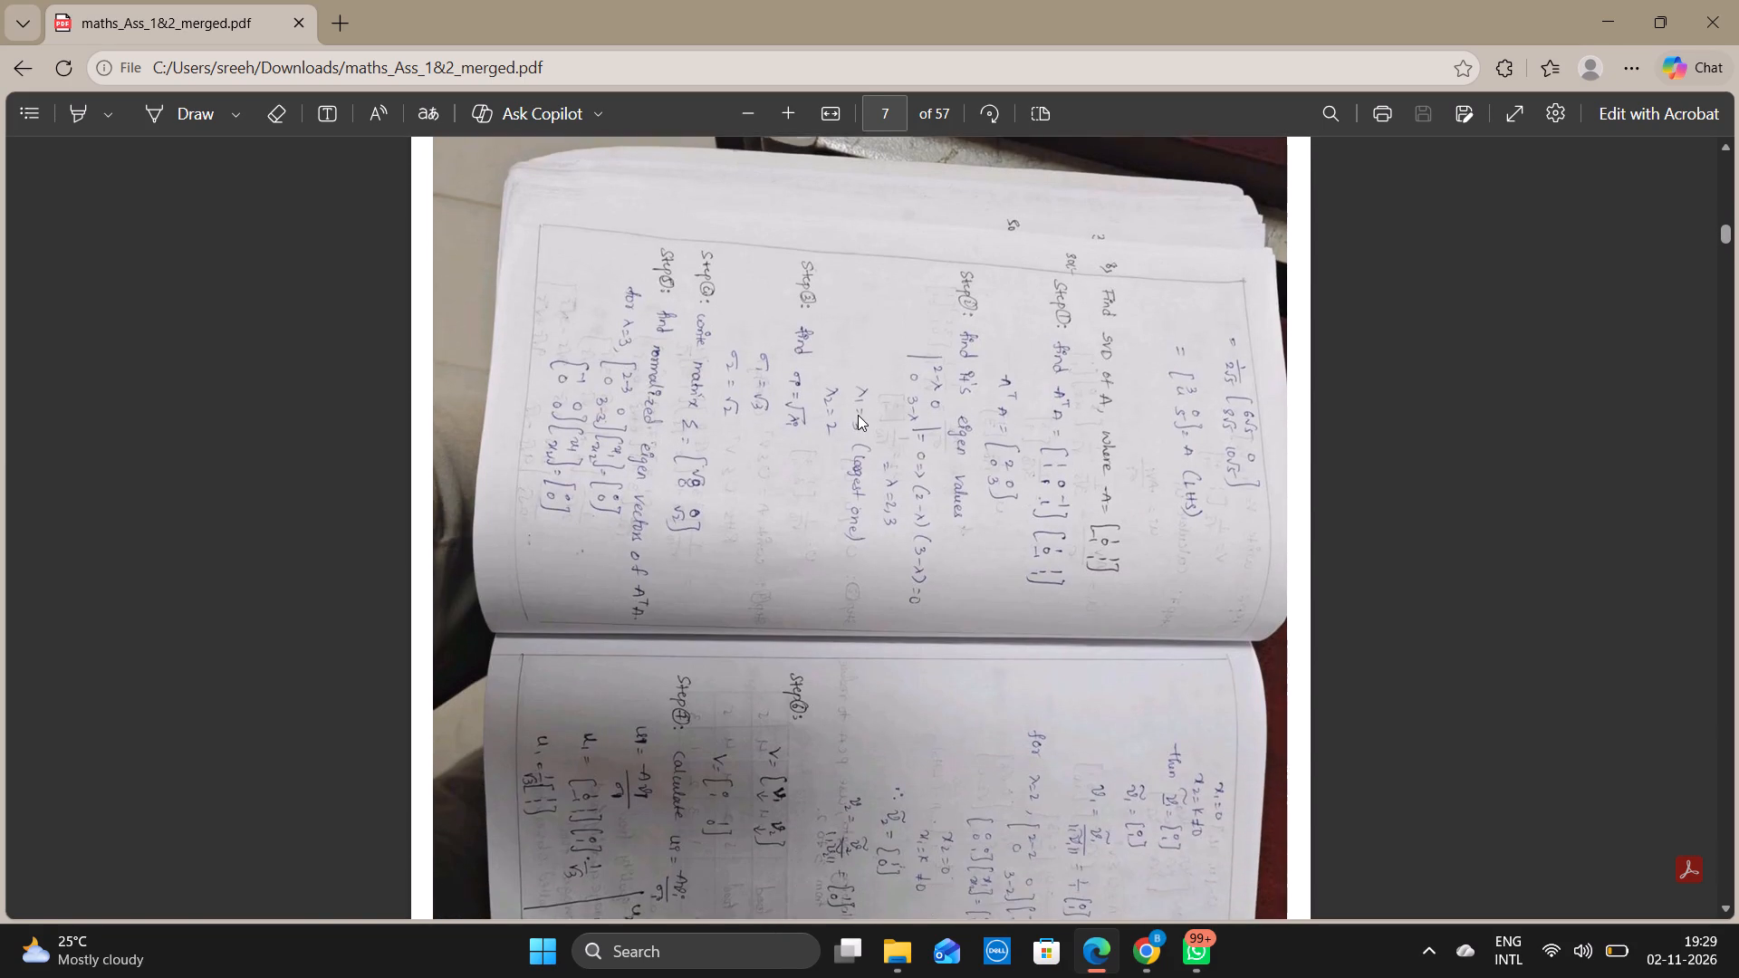
{"action": "scroll", "coordinate": [858, 415], "scroll_direction": "down", "scroll_amount": 3}
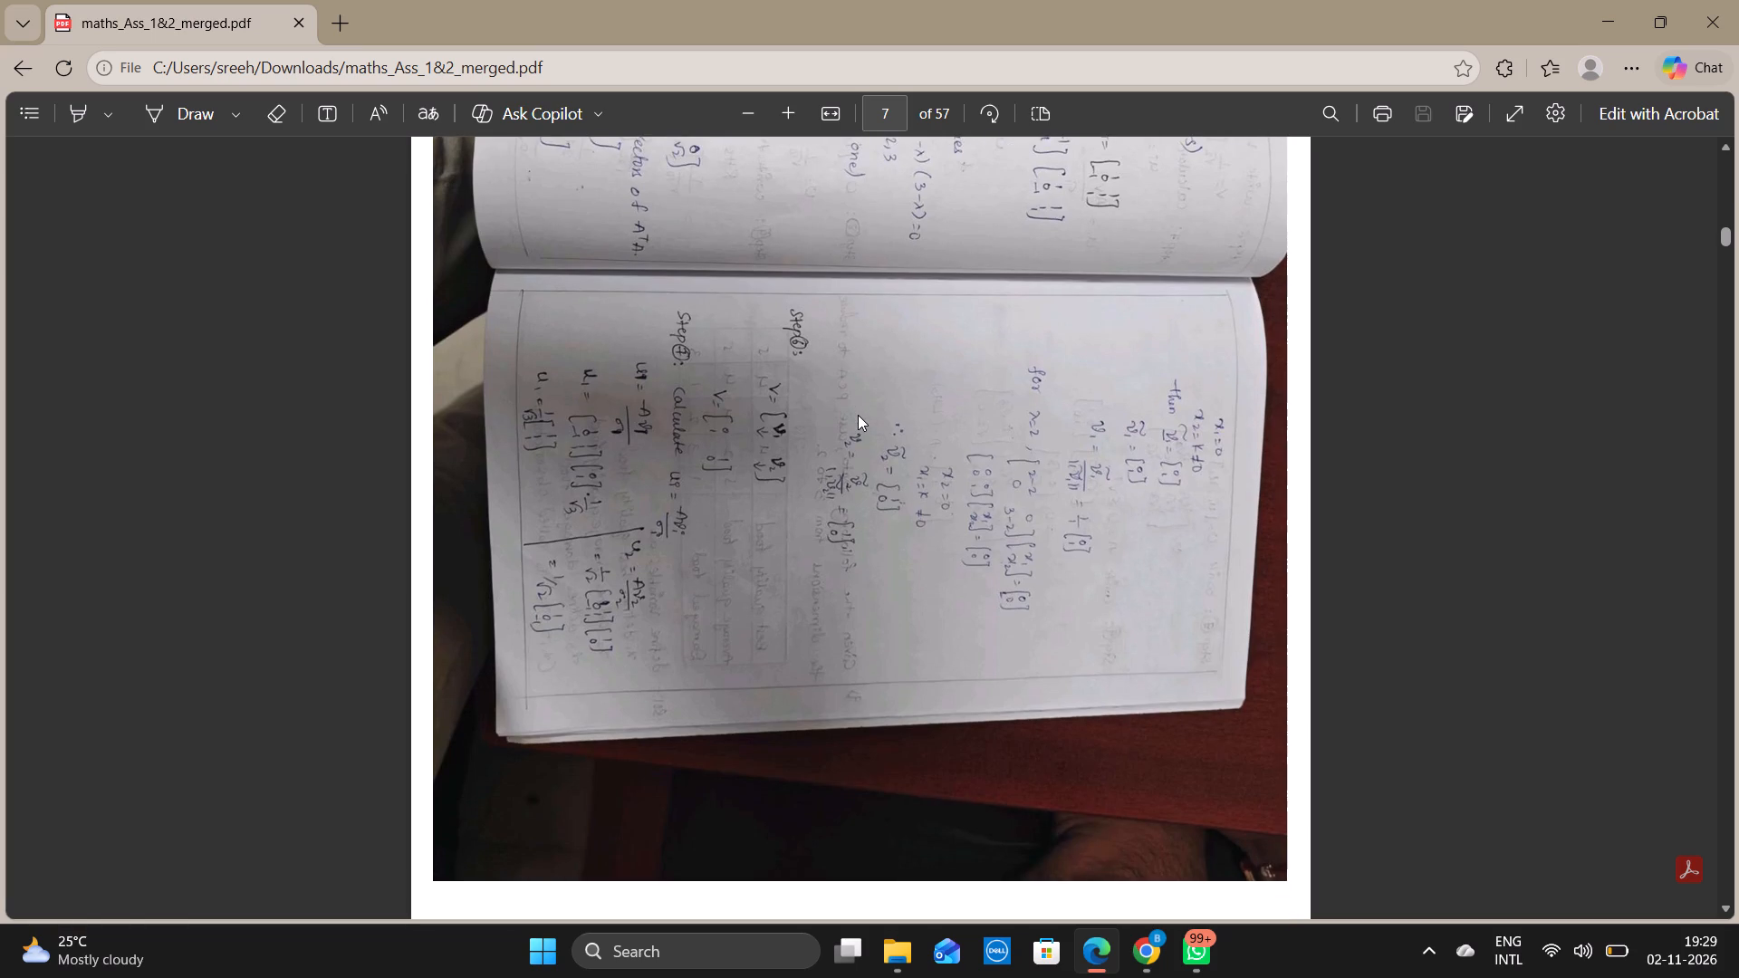
{"action": "scroll", "coordinate": [858, 415], "scroll_direction": "down", "scroll_amount": 6}
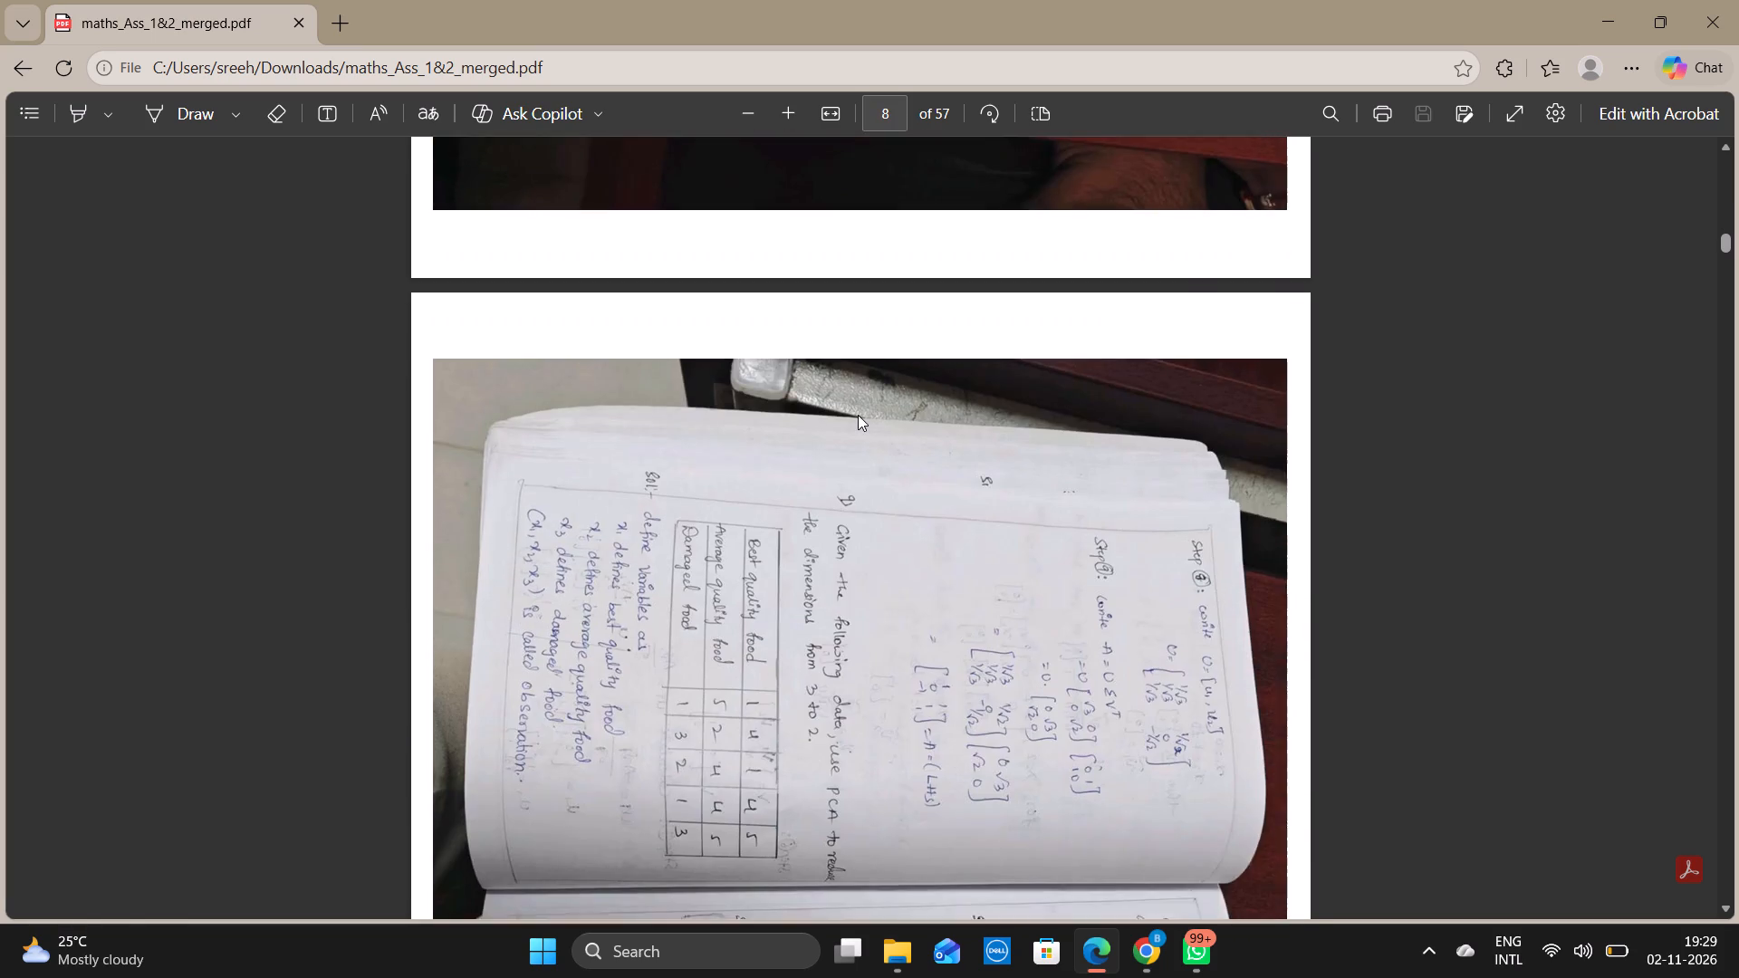
{"action": "scroll", "coordinate": [858, 415], "scroll_direction": "down", "scroll_amount": 8}
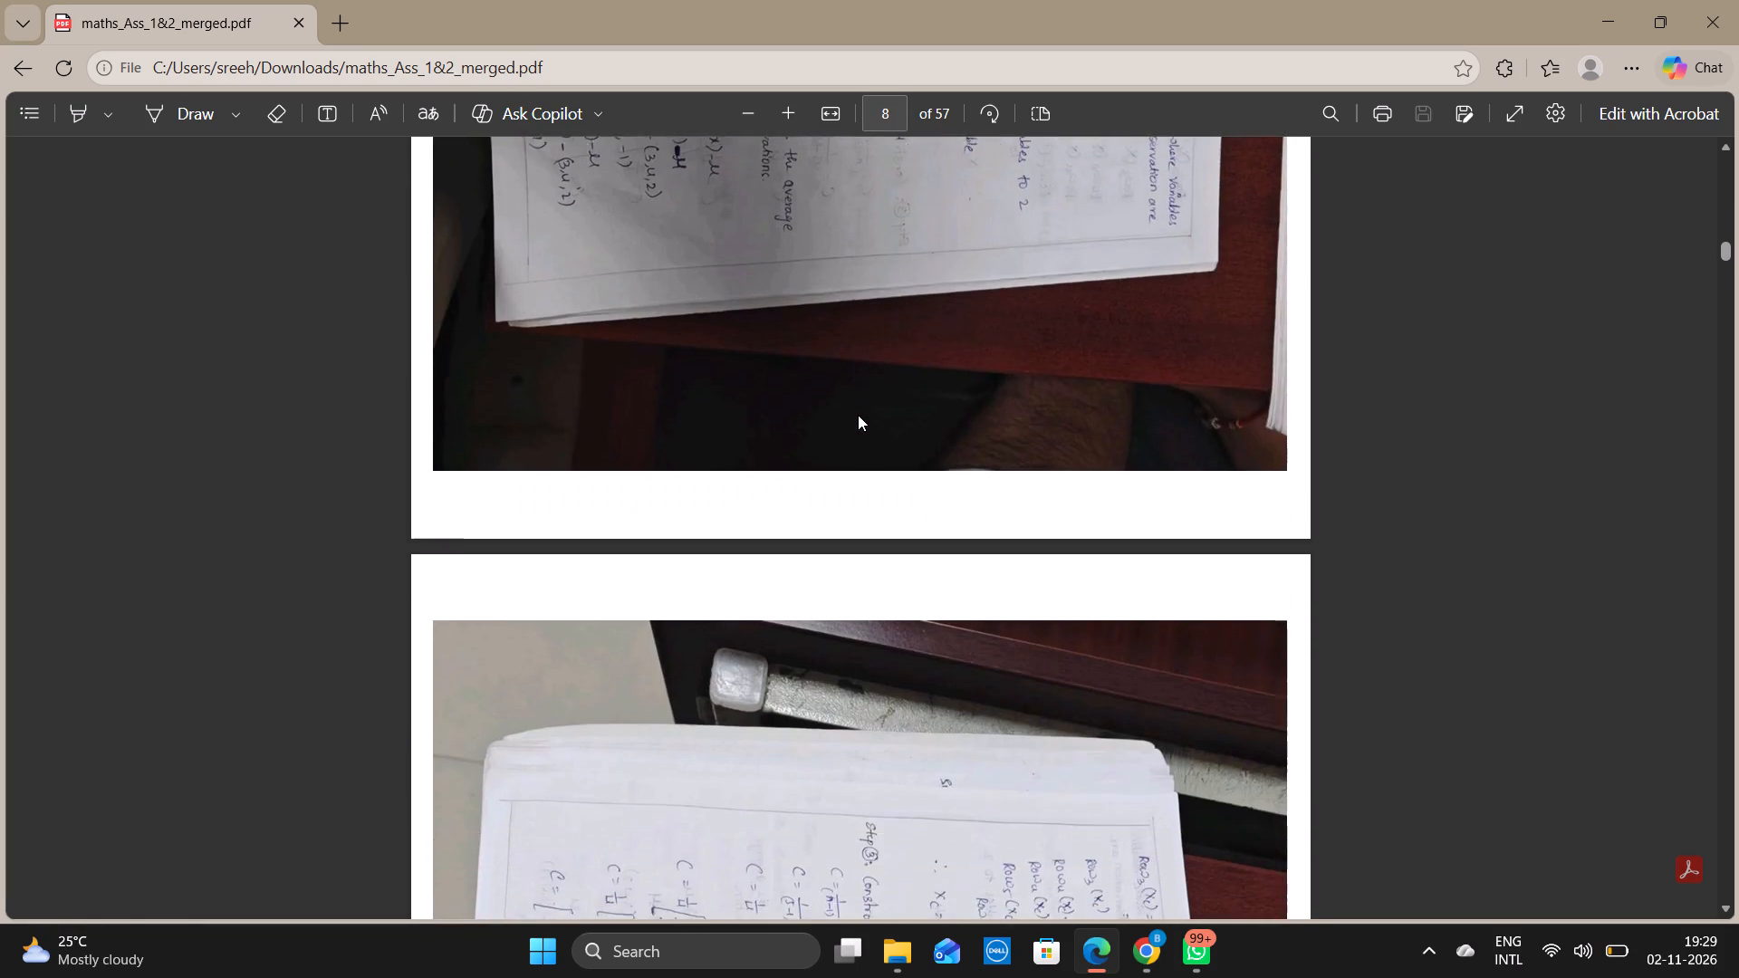
Switch to Microsoft Edge and look through the pages of maths_Ass_1&2_merged.pdf from page 8 to the end.
{"action": "scroll", "coordinate": [858, 415], "scroll_direction": "down", "scroll_amount": 5}
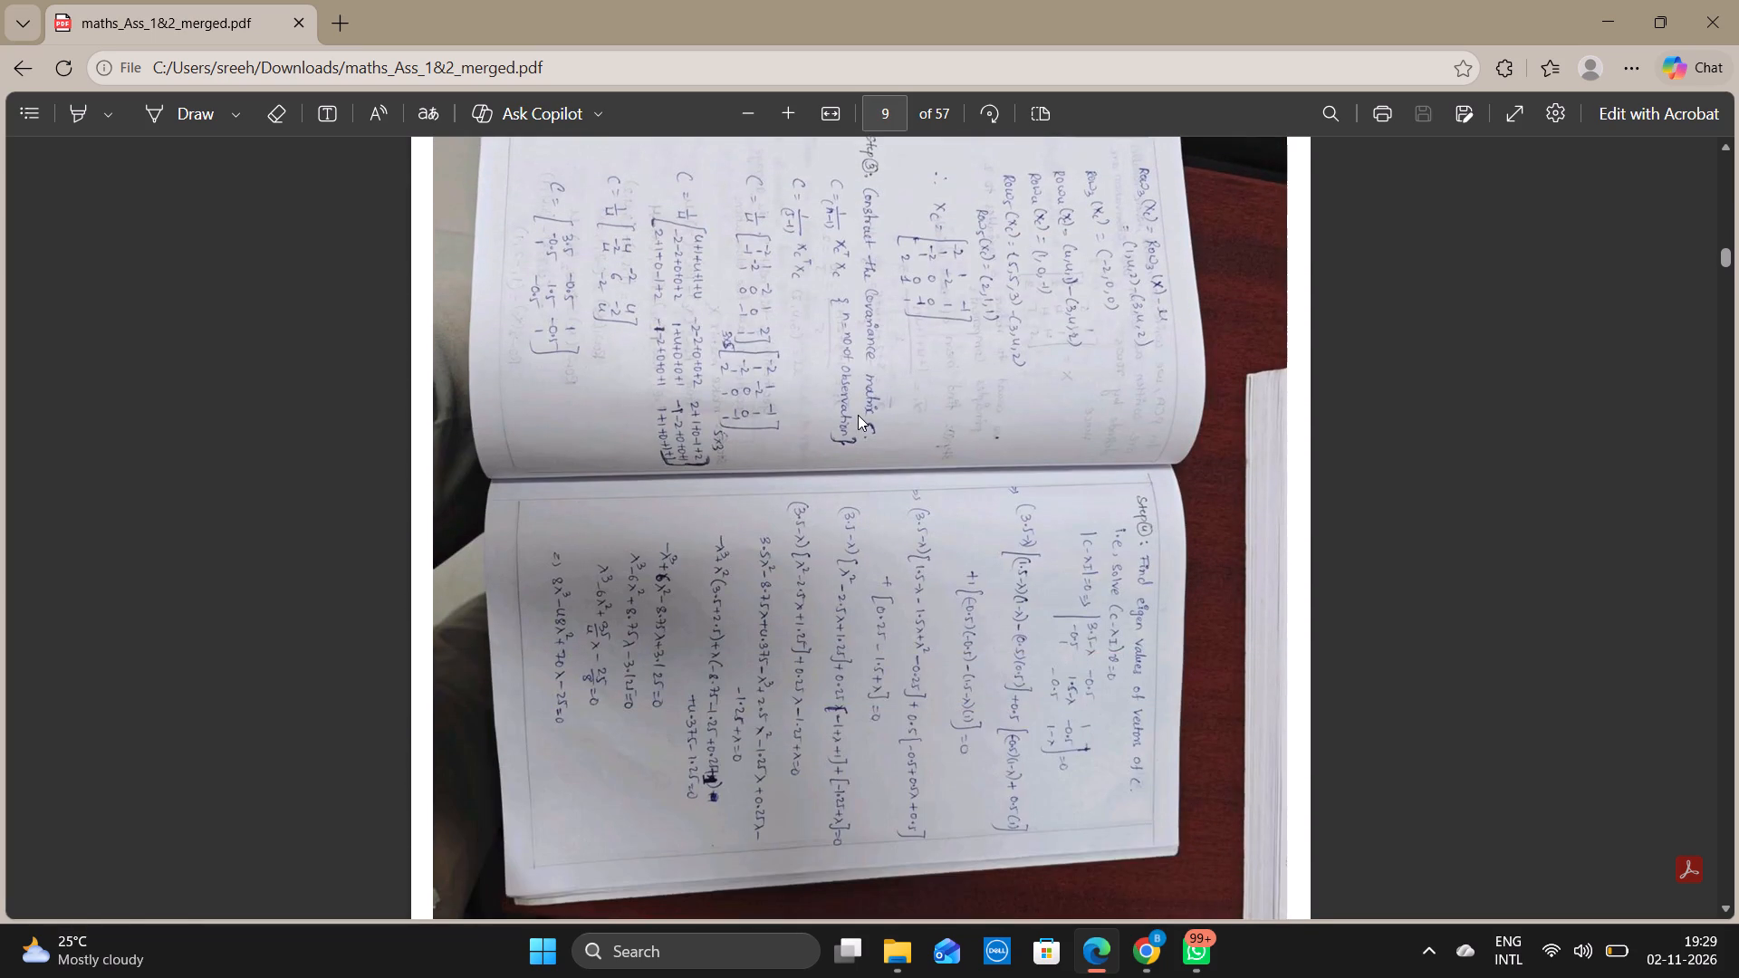
{"action": "scroll", "coordinate": [858, 415], "scroll_direction": "down", "scroll_amount": 7}
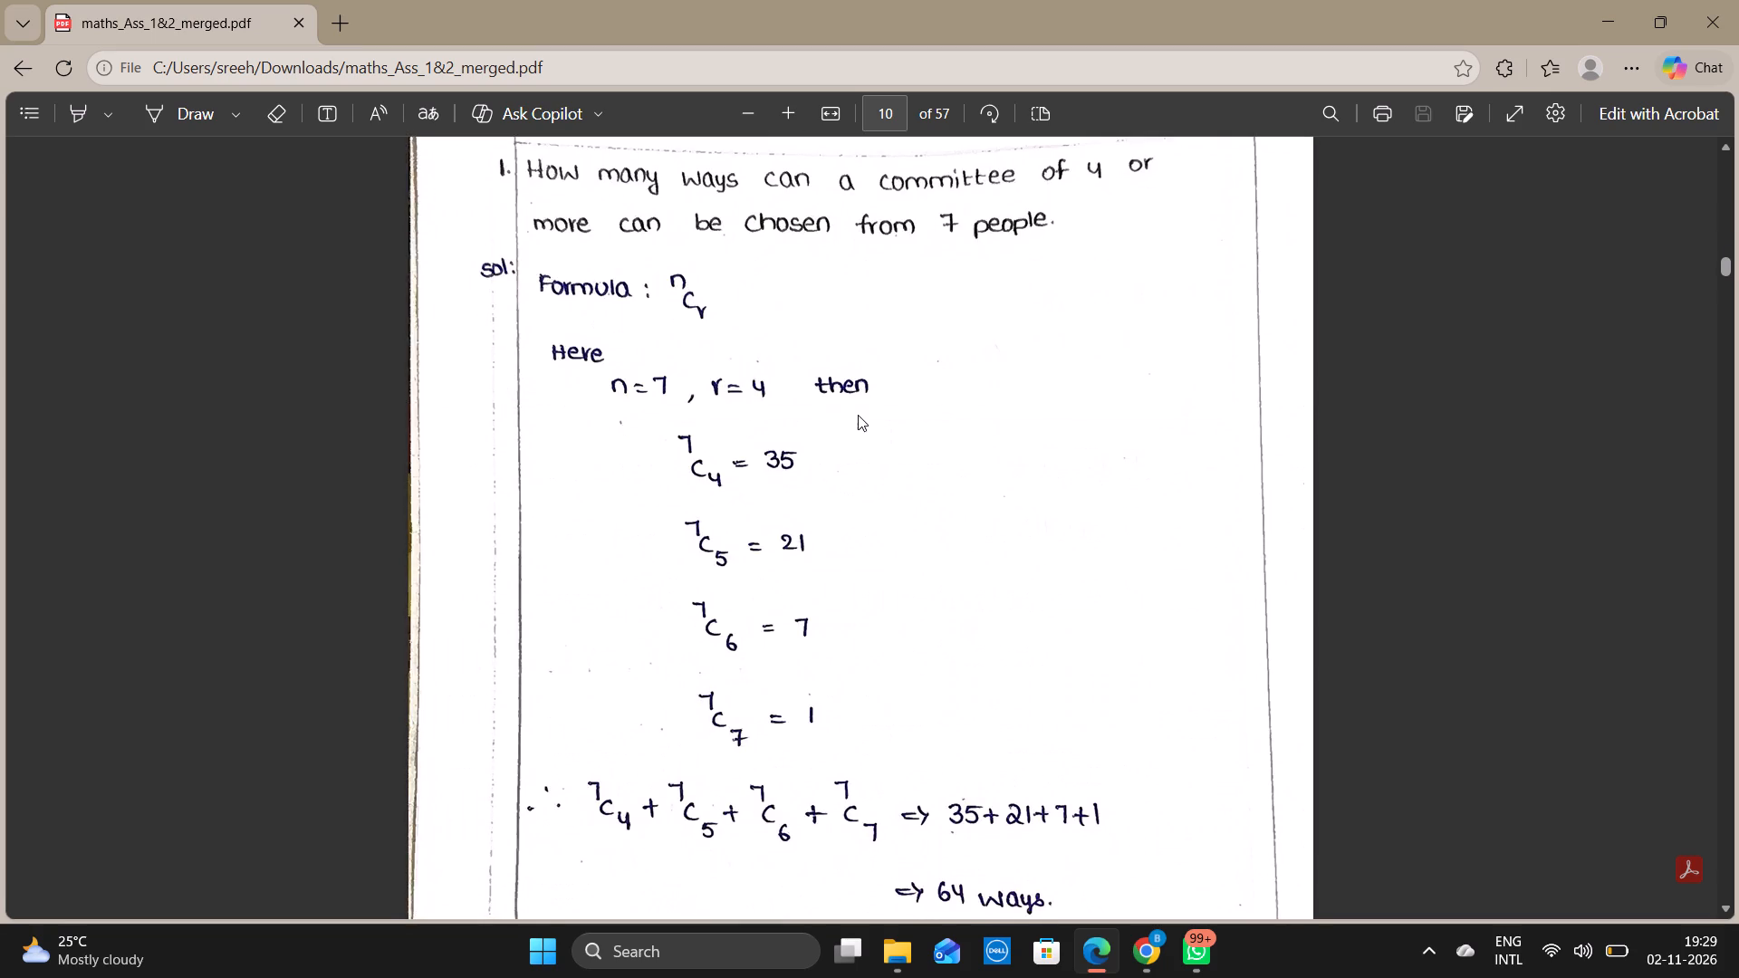
{"action": "scroll", "coordinate": [858, 415], "scroll_direction": "down", "scroll_amount": 7}
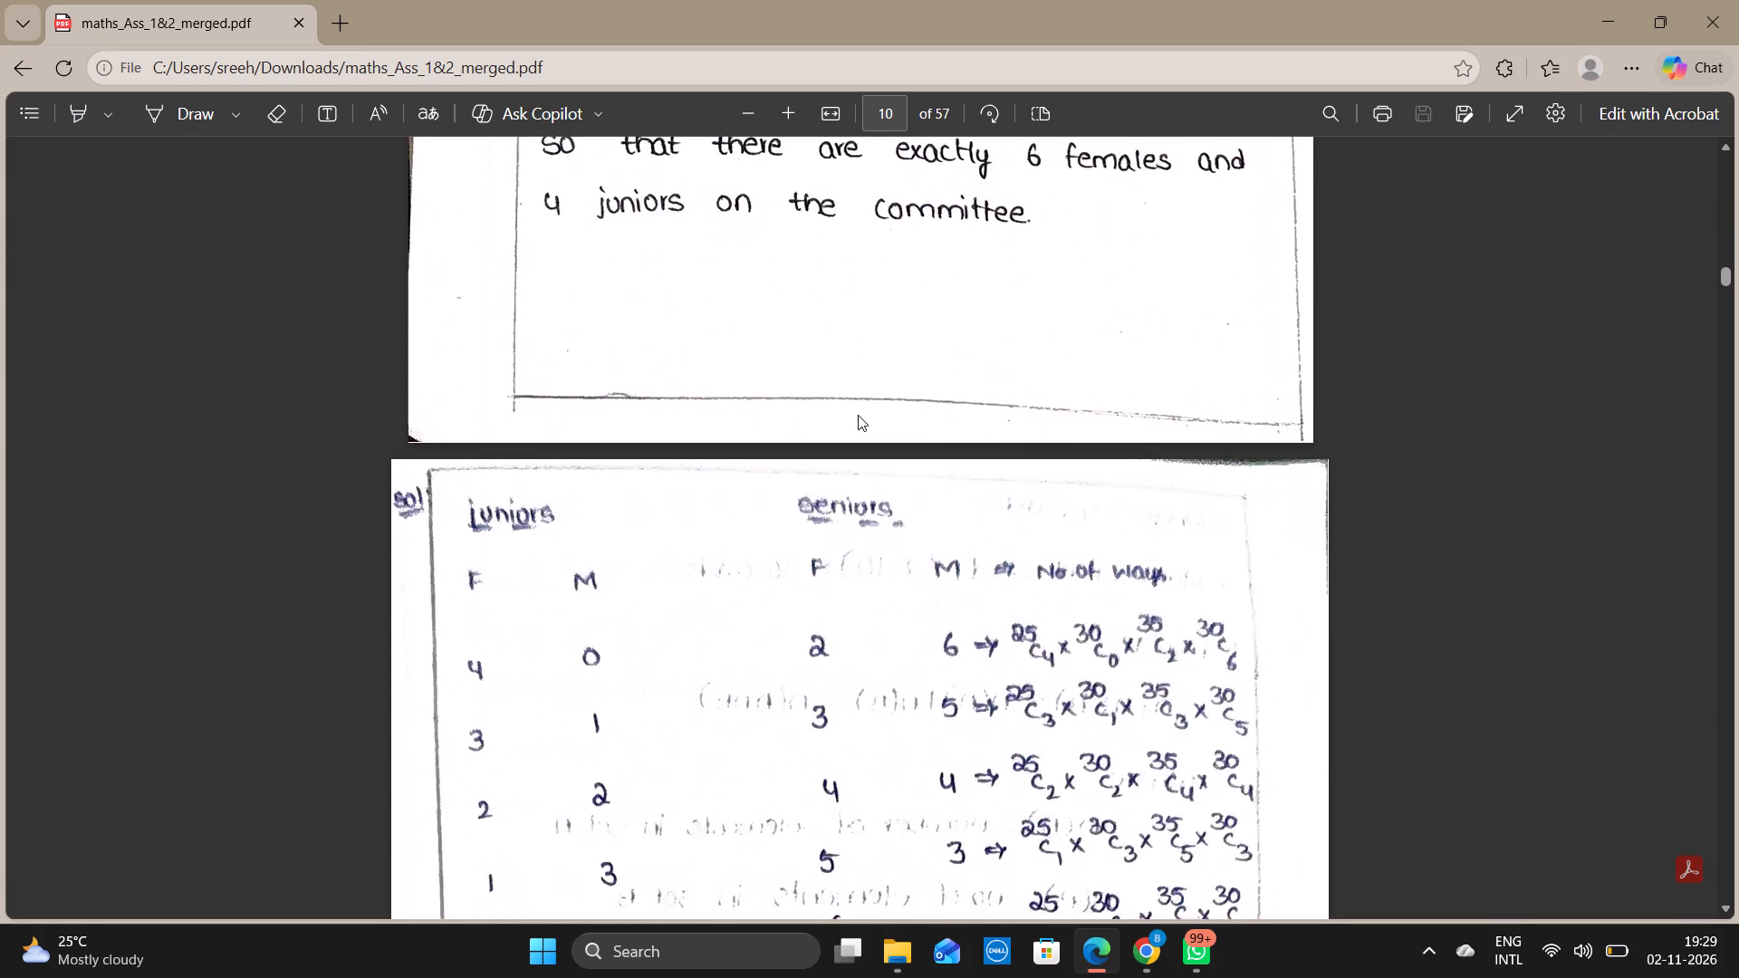
{"action": "scroll", "coordinate": [858, 415], "scroll_direction": "down", "scroll_amount": 8}
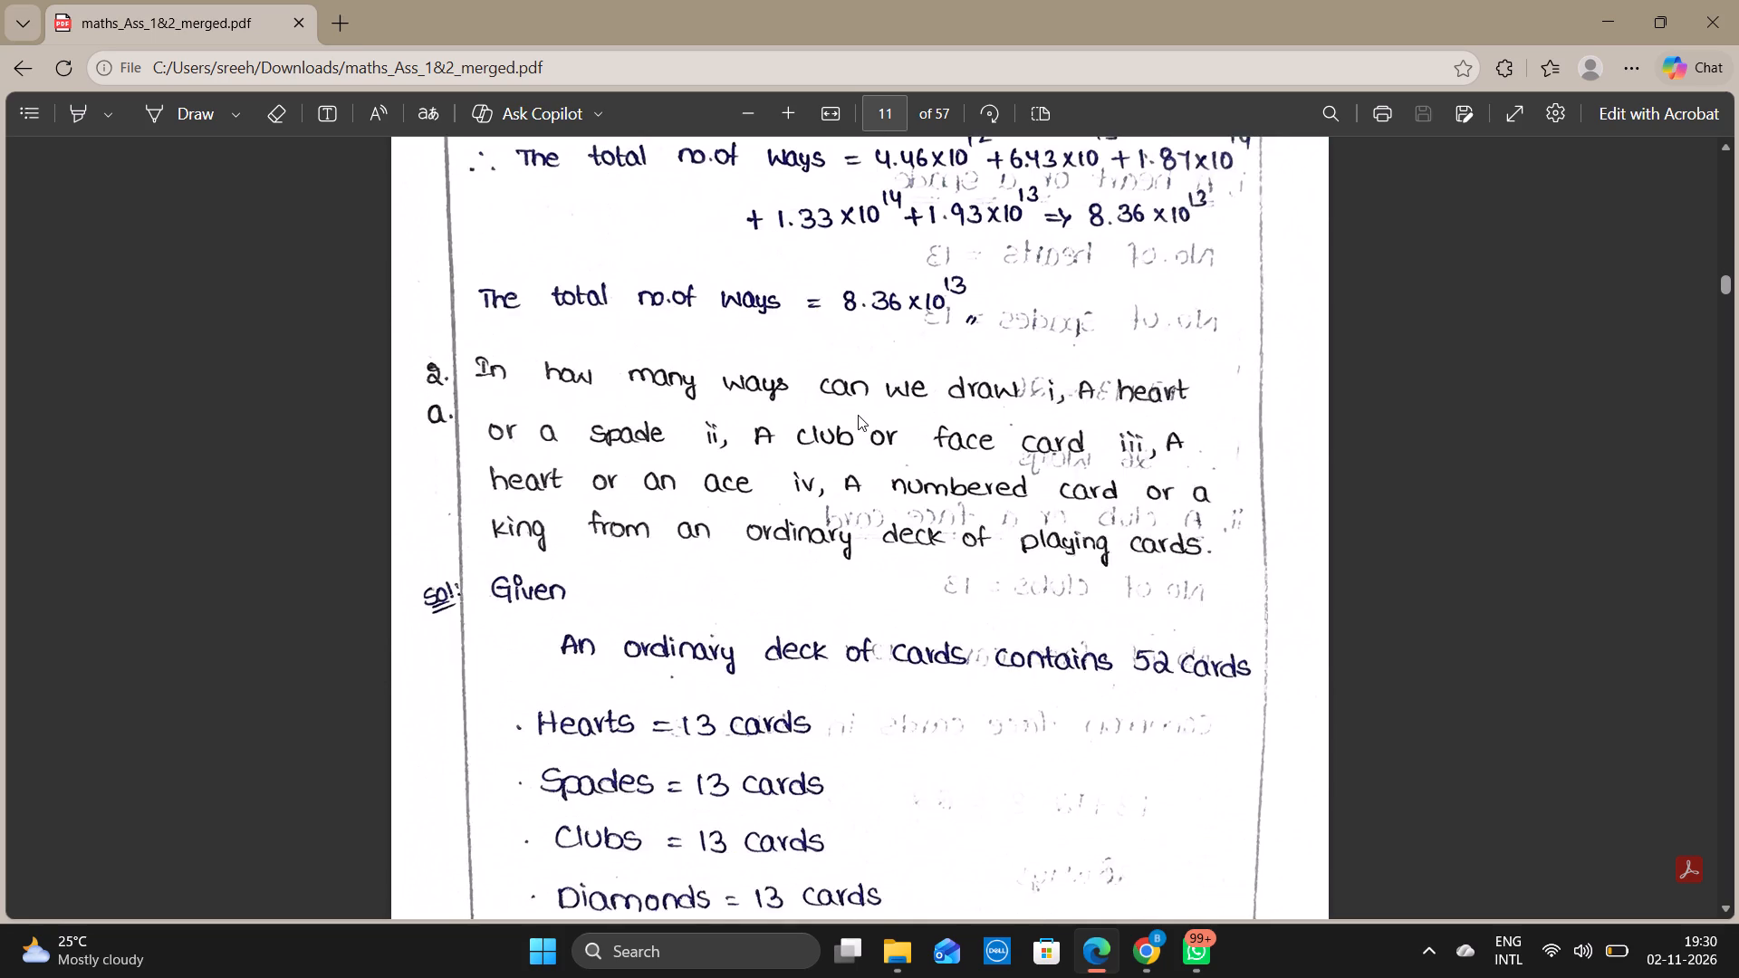
{"action": "scroll", "coordinate": [858, 415], "scroll_direction": "down", "scroll_amount": 6}
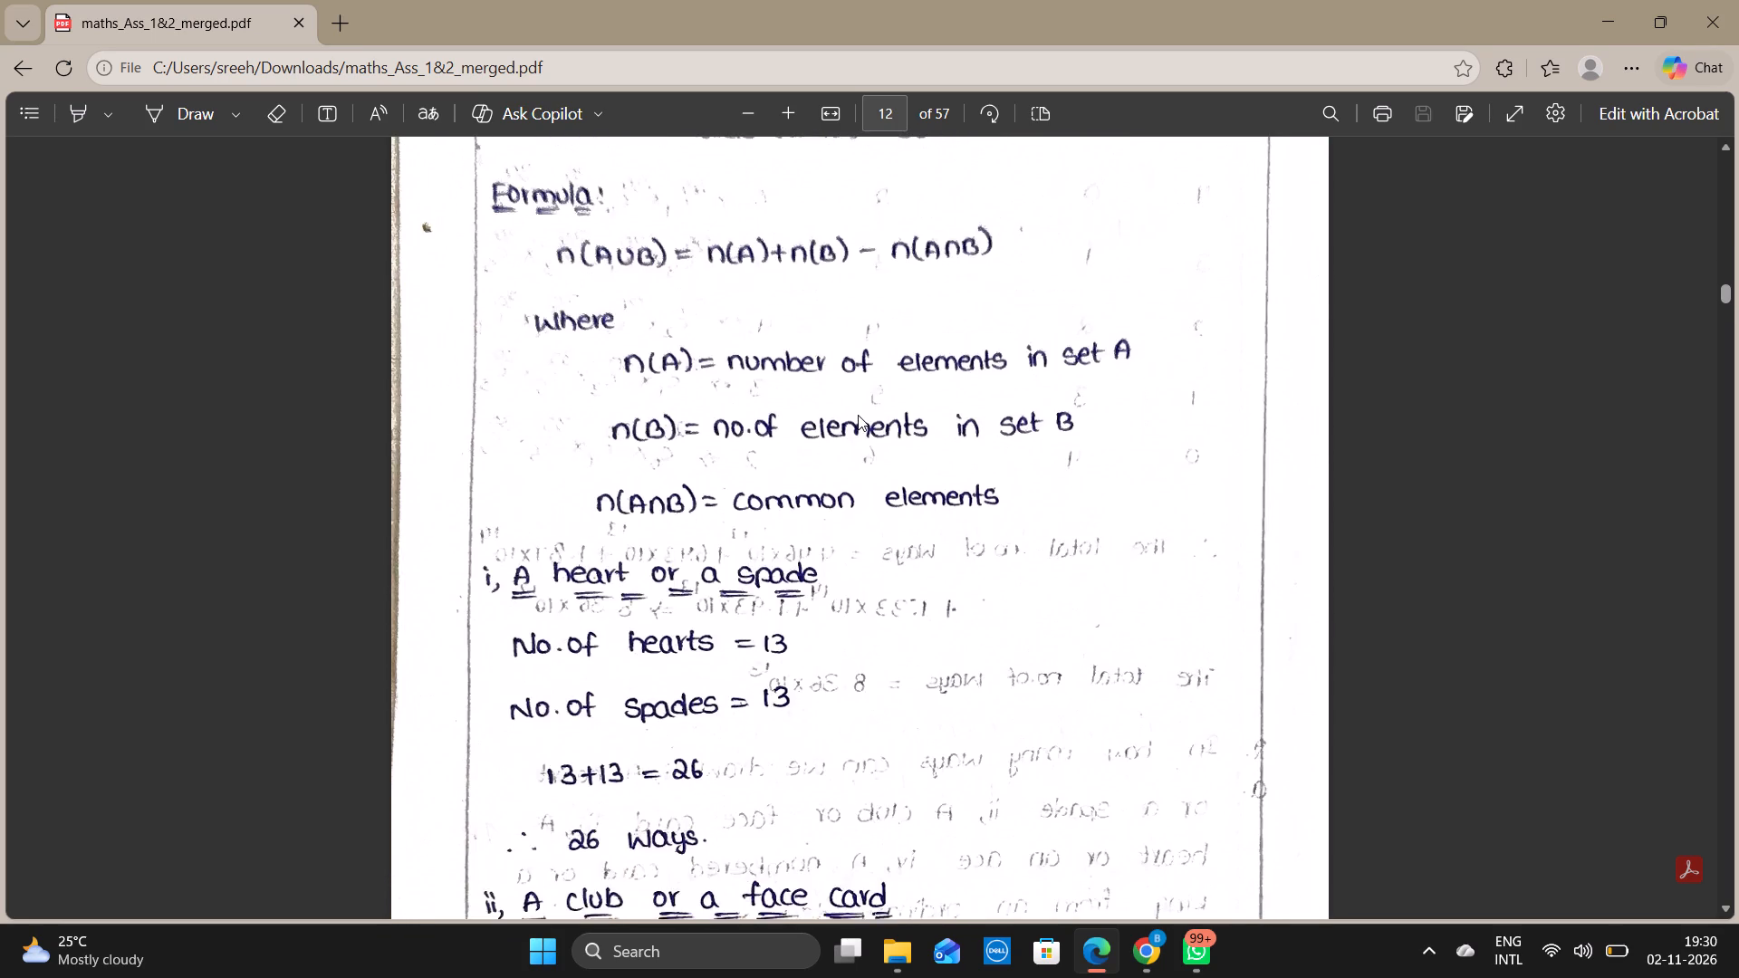
{"action": "scroll", "coordinate": [858, 415], "scroll_direction": "down", "scroll_amount": 3}
{"action": "right_click", "coordinate": [858, 415]}
{"action": "scroll", "coordinate": [858, 415], "scroll_direction": "down", "scroll_amount": 2}
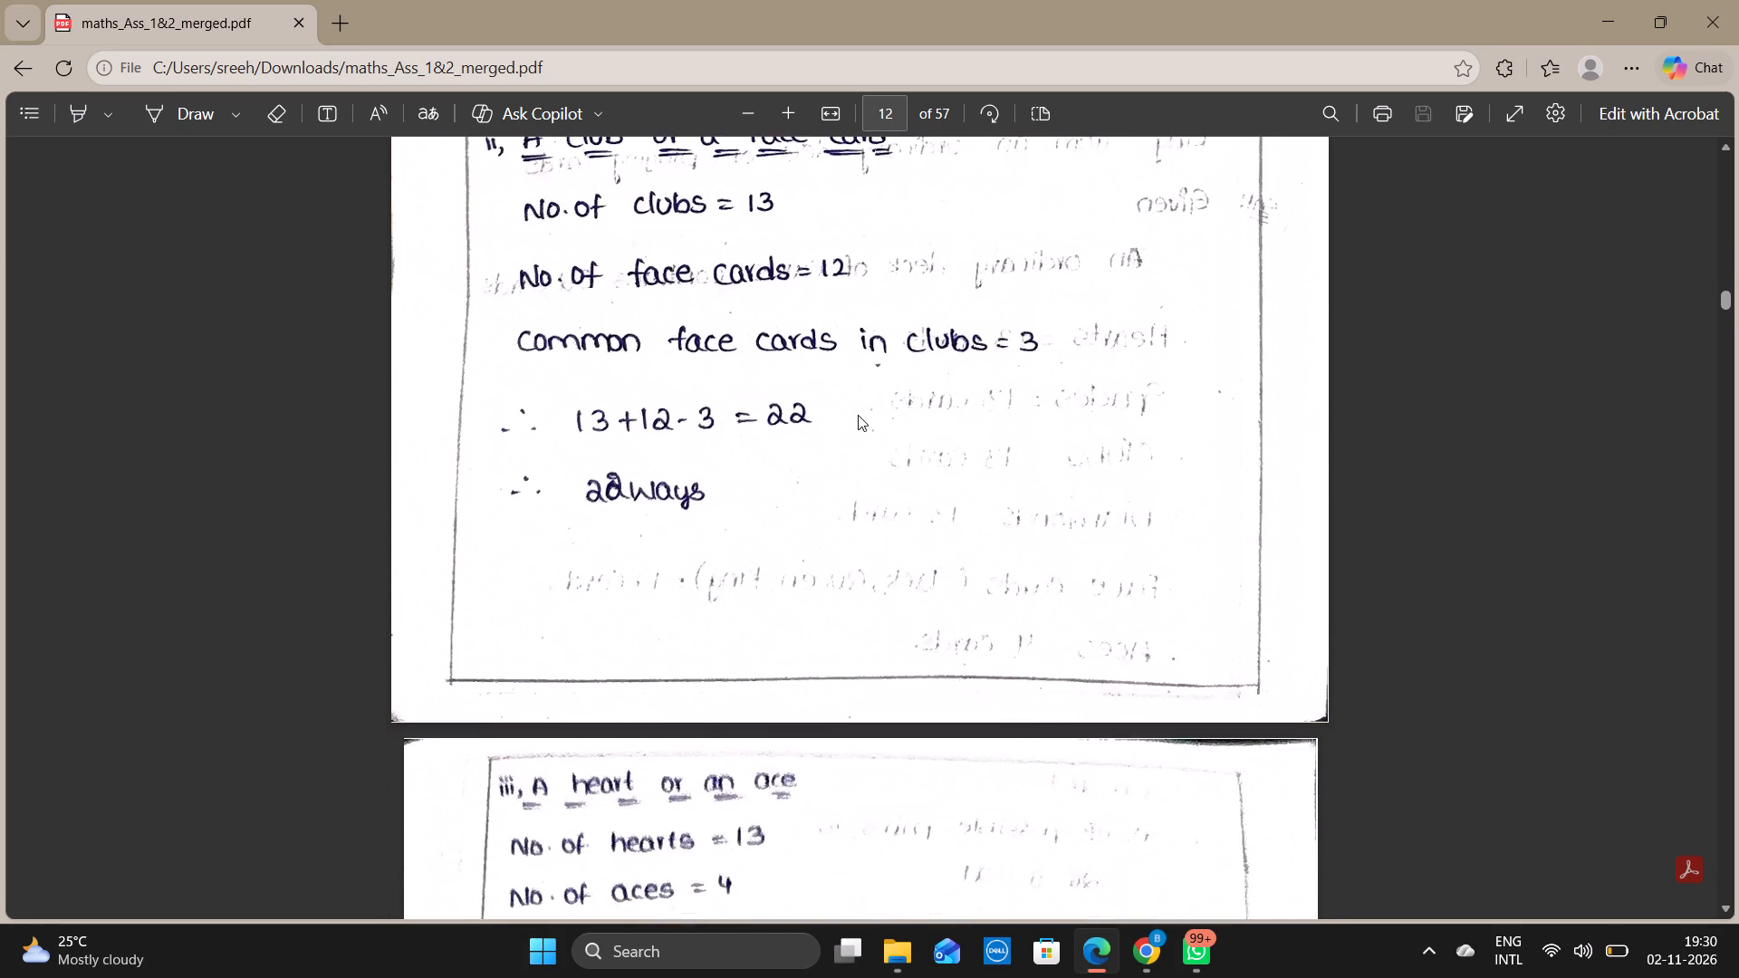
{"action": "scroll", "coordinate": [858, 415], "scroll_direction": "down", "scroll_amount": 7}
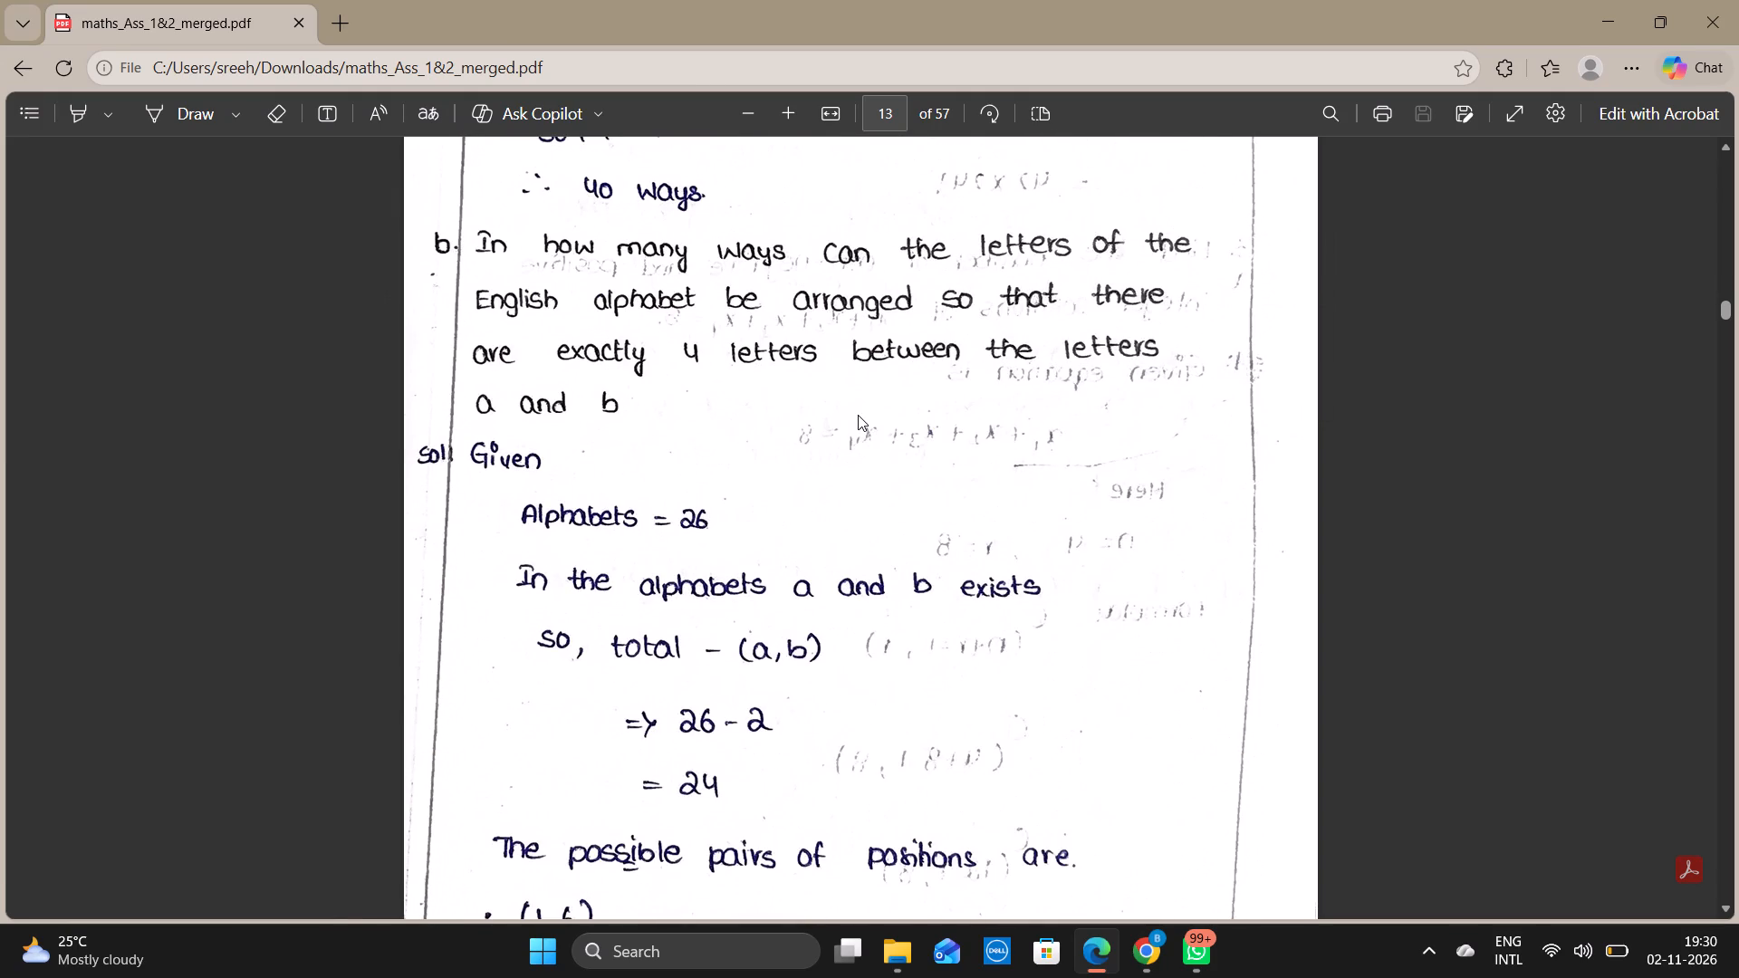
{"action": "scroll", "coordinate": [858, 415], "scroll_direction": "down", "scroll_amount": 3}
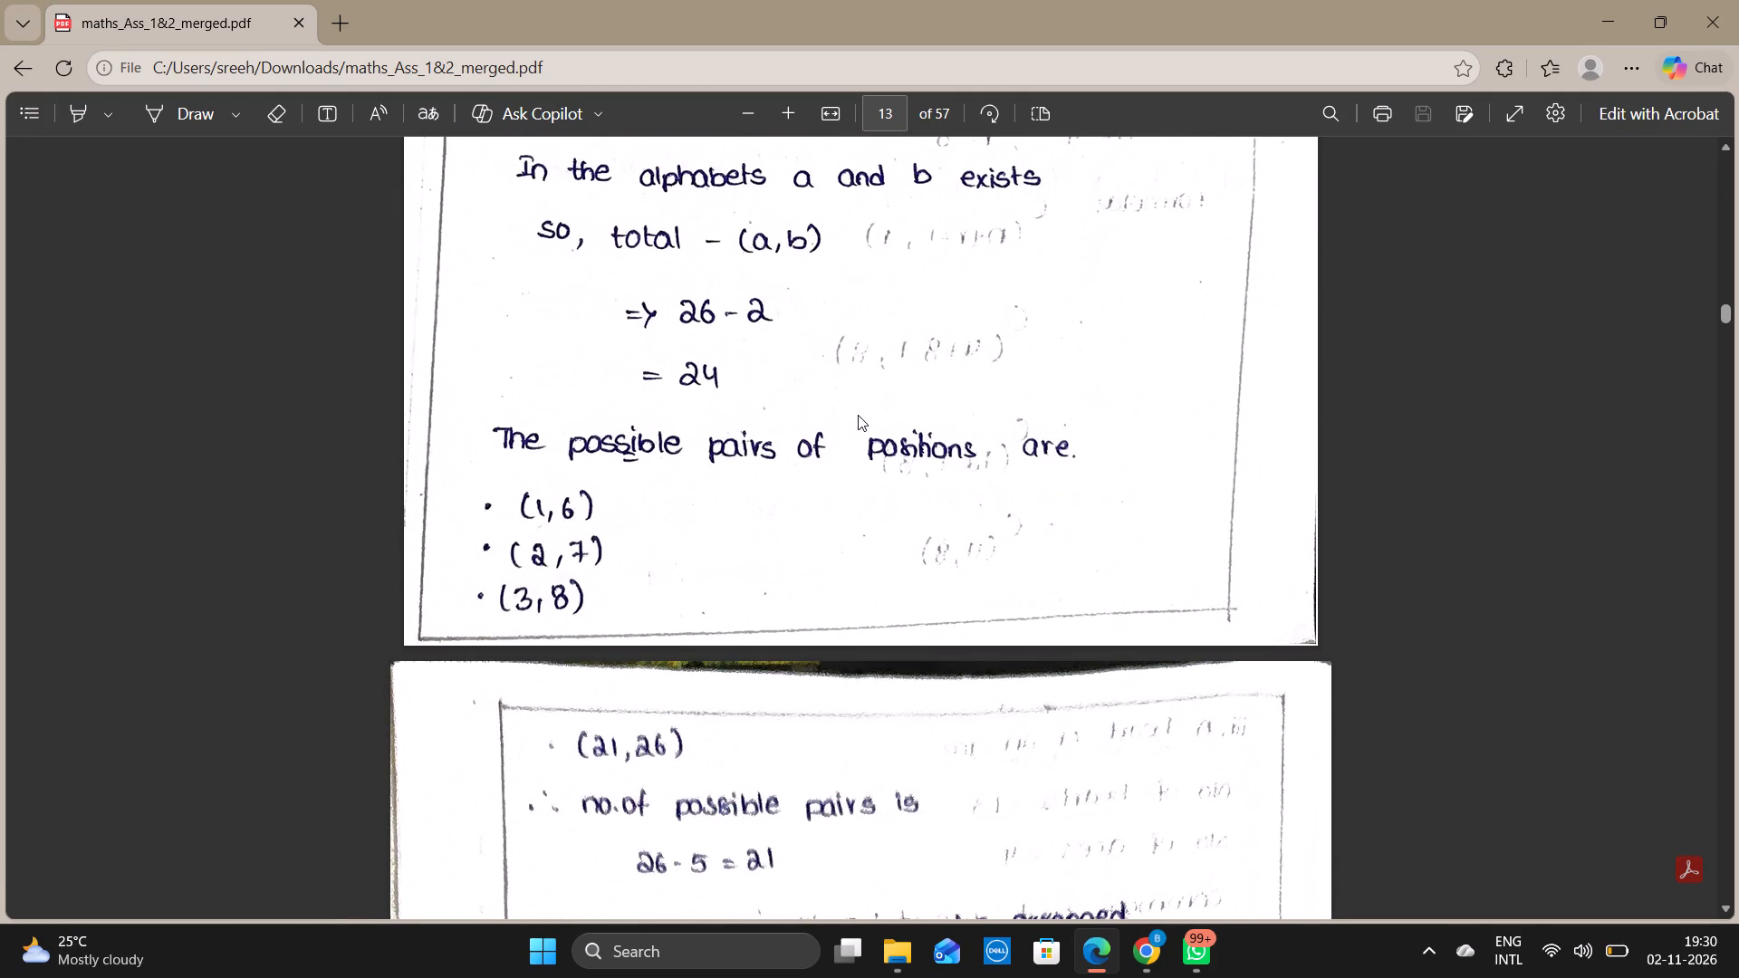
{"action": "scroll", "coordinate": [970, 470], "scroll_direction": "down", "scroll_amount": 7}
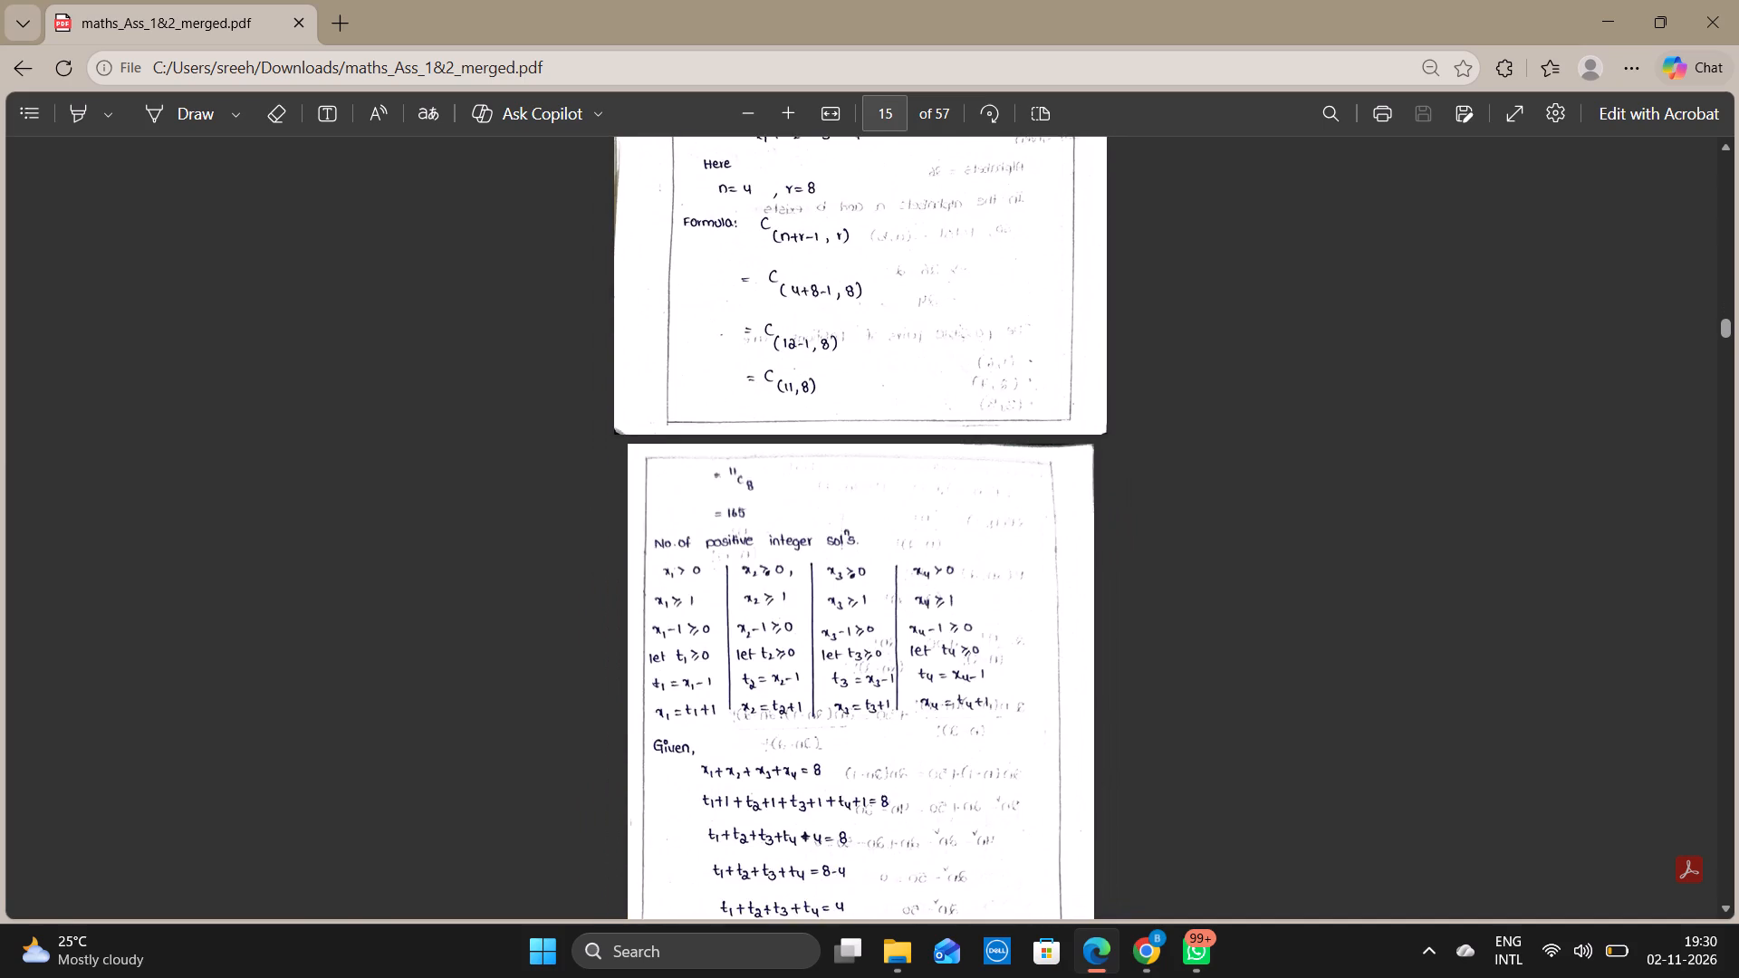
{"action": "scroll", "coordinate": [970, 470], "scroll_direction": "down", "scroll_amount": 11}
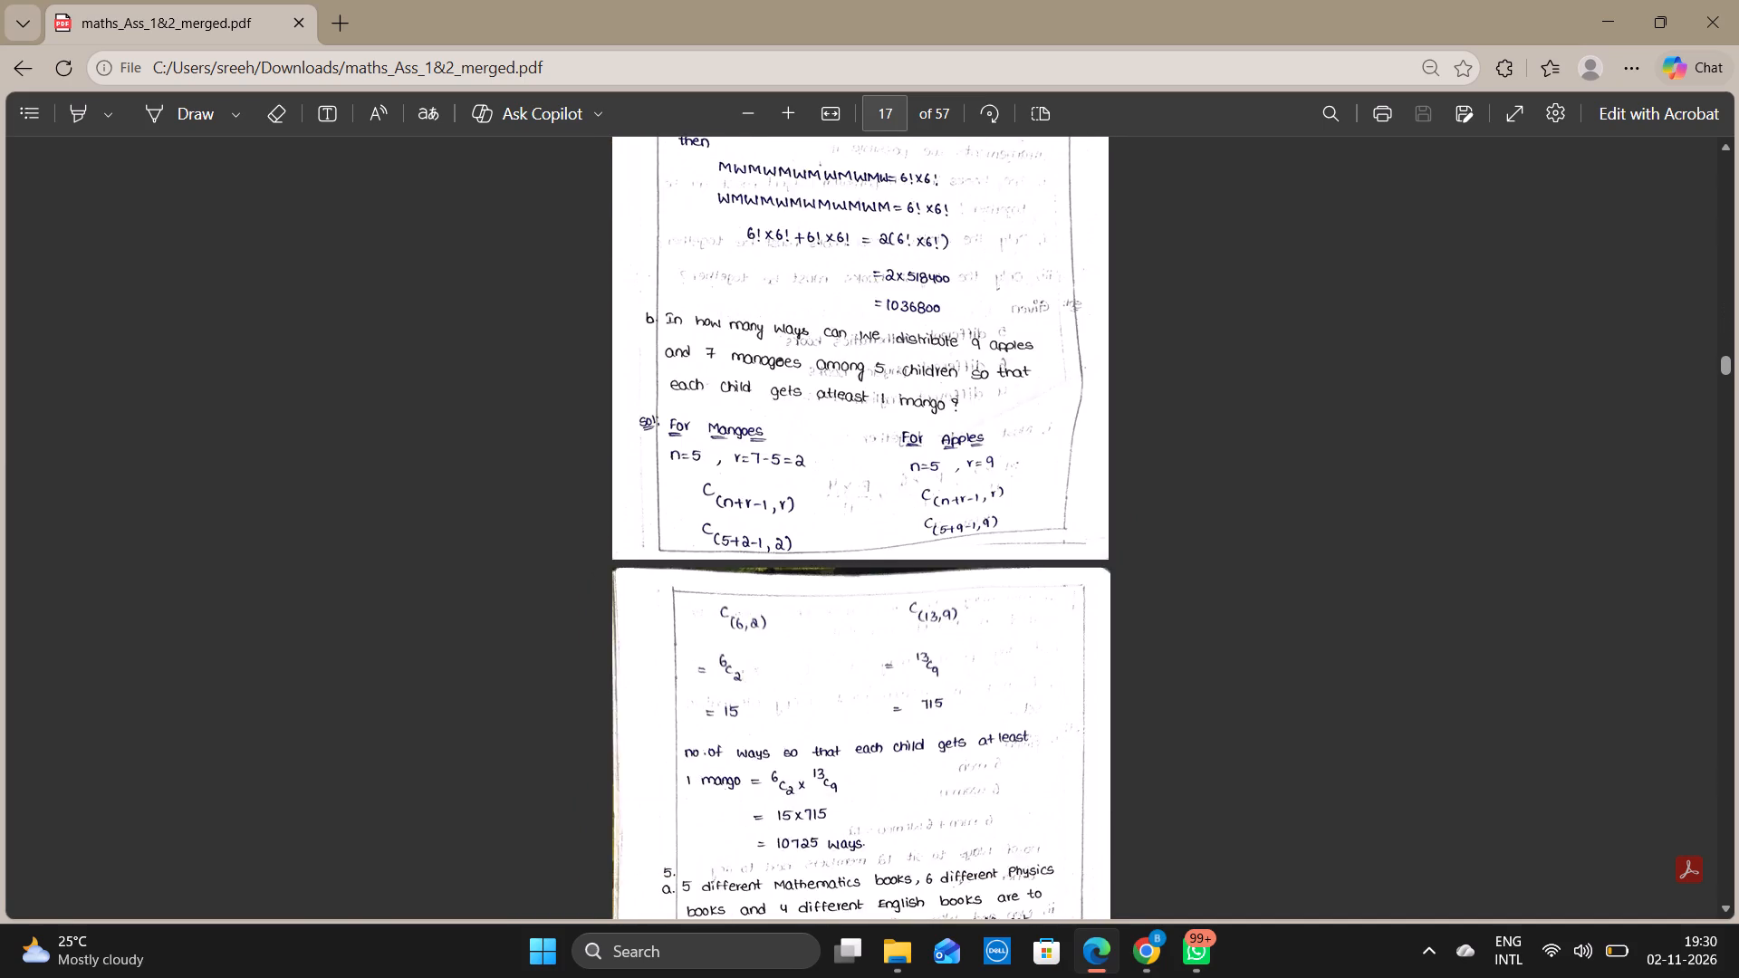
{"action": "scroll", "coordinate": [970, 470], "scroll_direction": "down", "scroll_amount": 12}
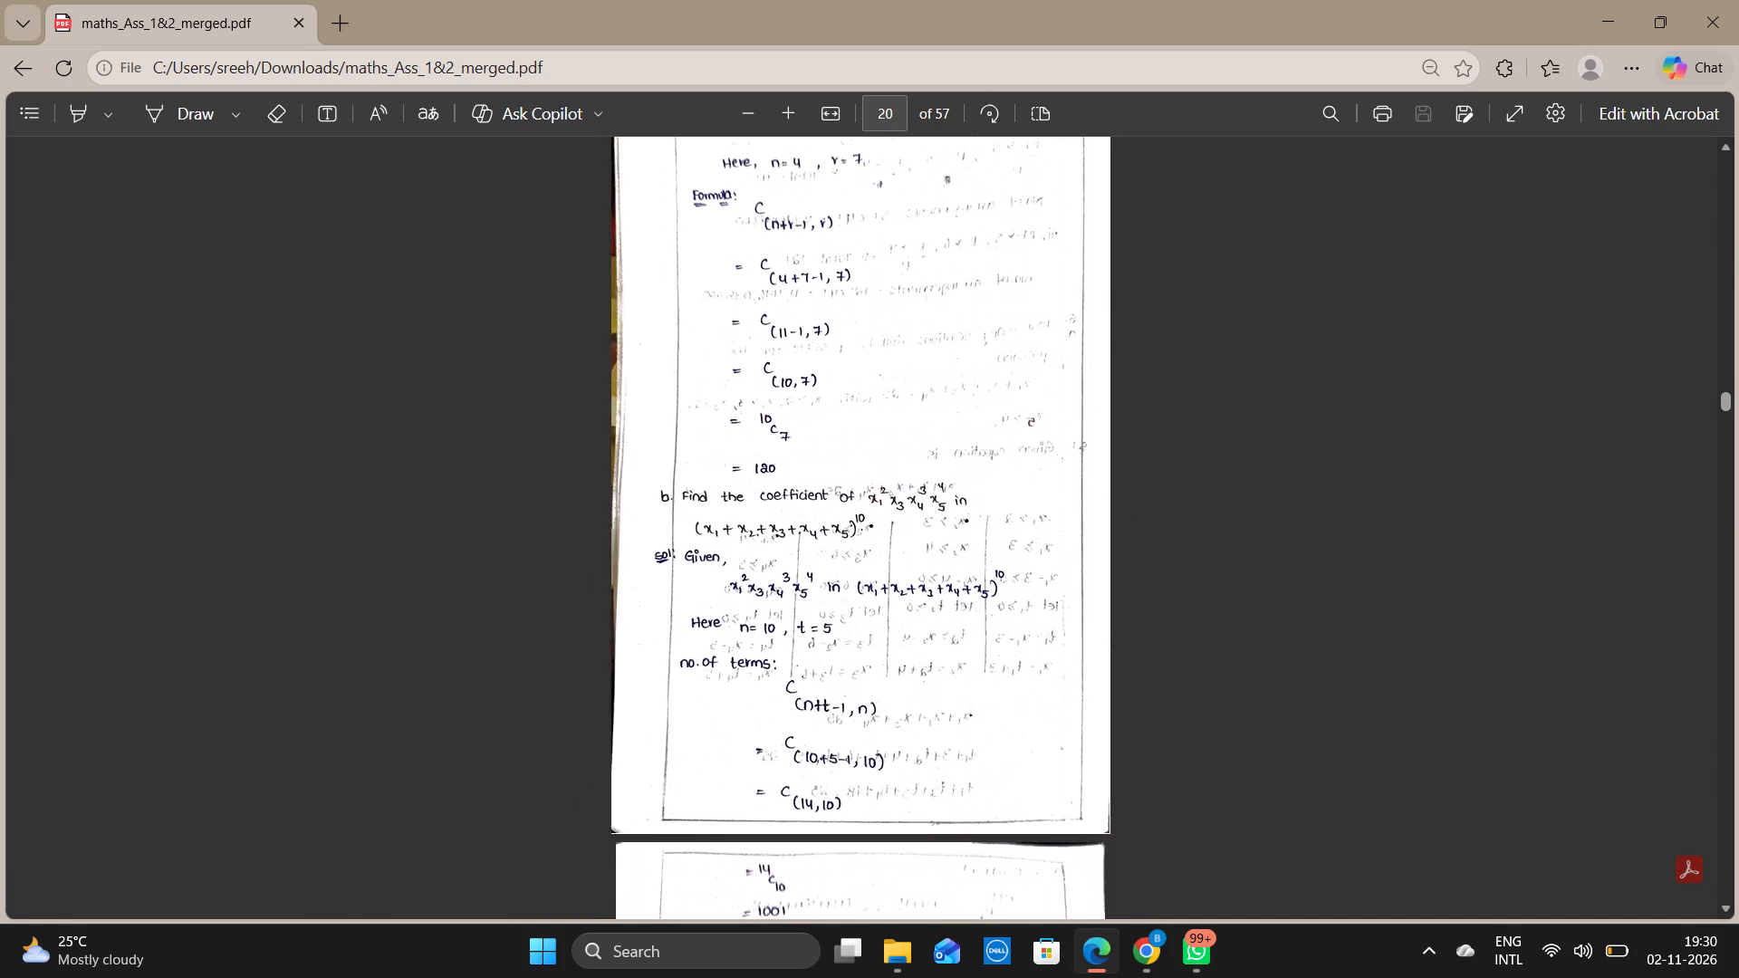
{"action": "scroll", "coordinate": [970, 470], "scroll_direction": "down", "scroll_amount": 11}
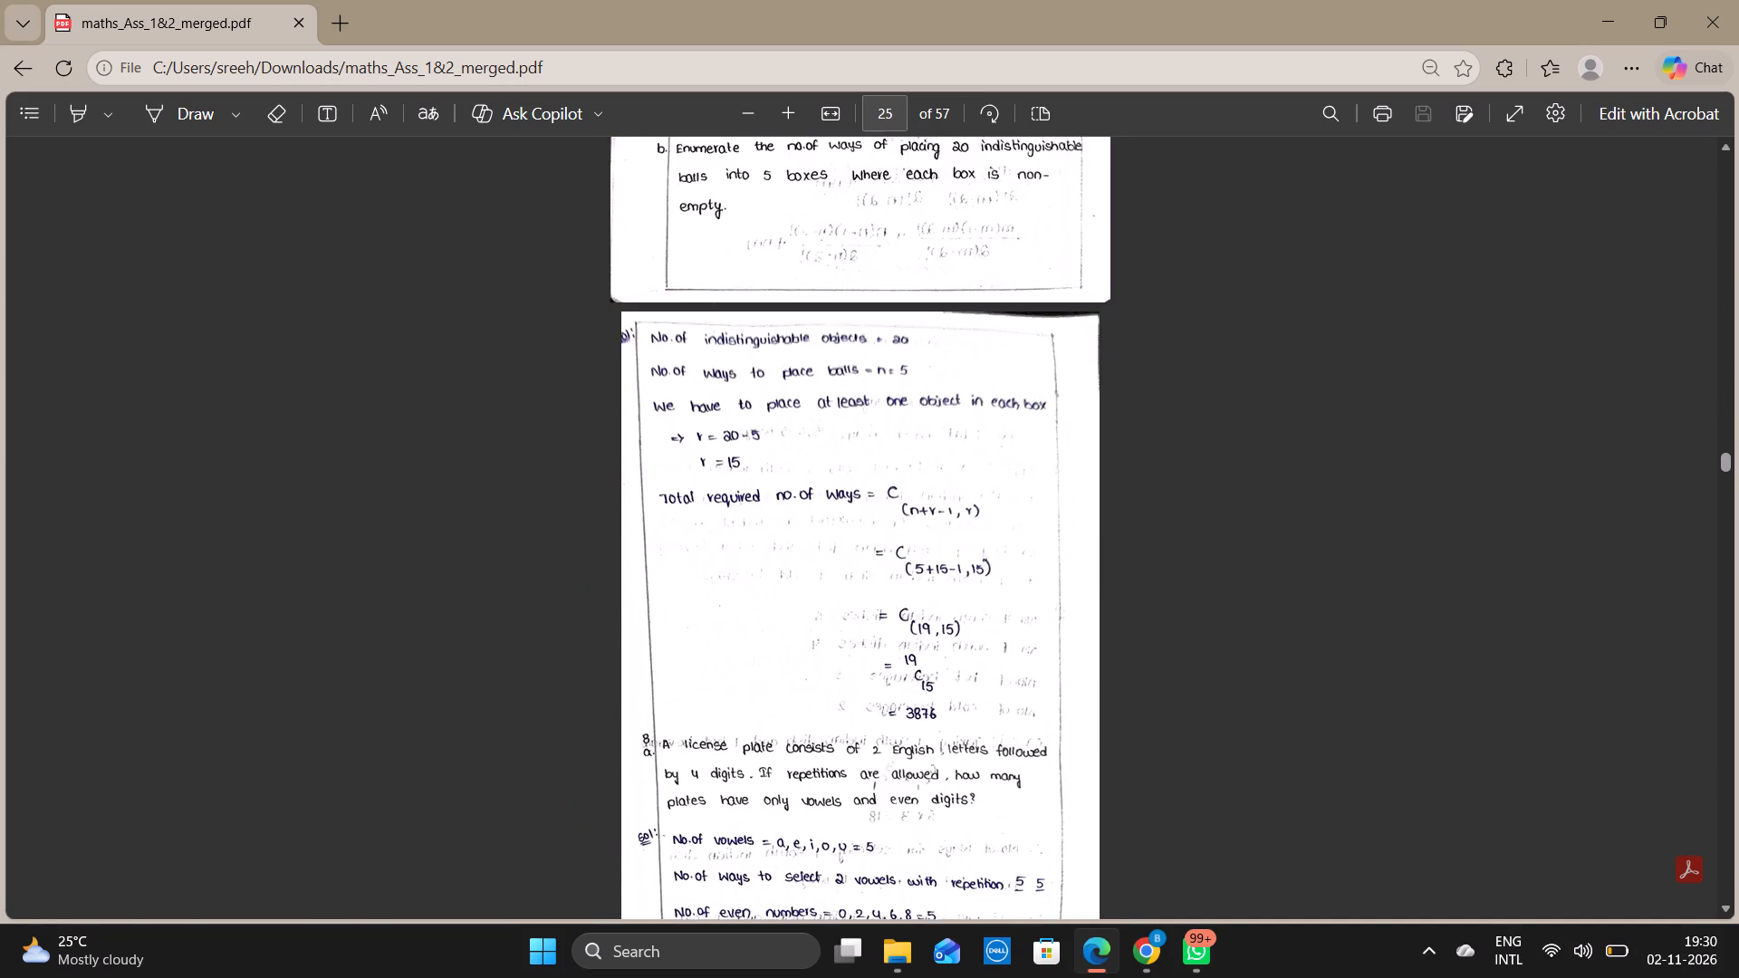
{"action": "scroll", "coordinate": [970, 470], "scroll_direction": "down", "scroll_amount": 11}
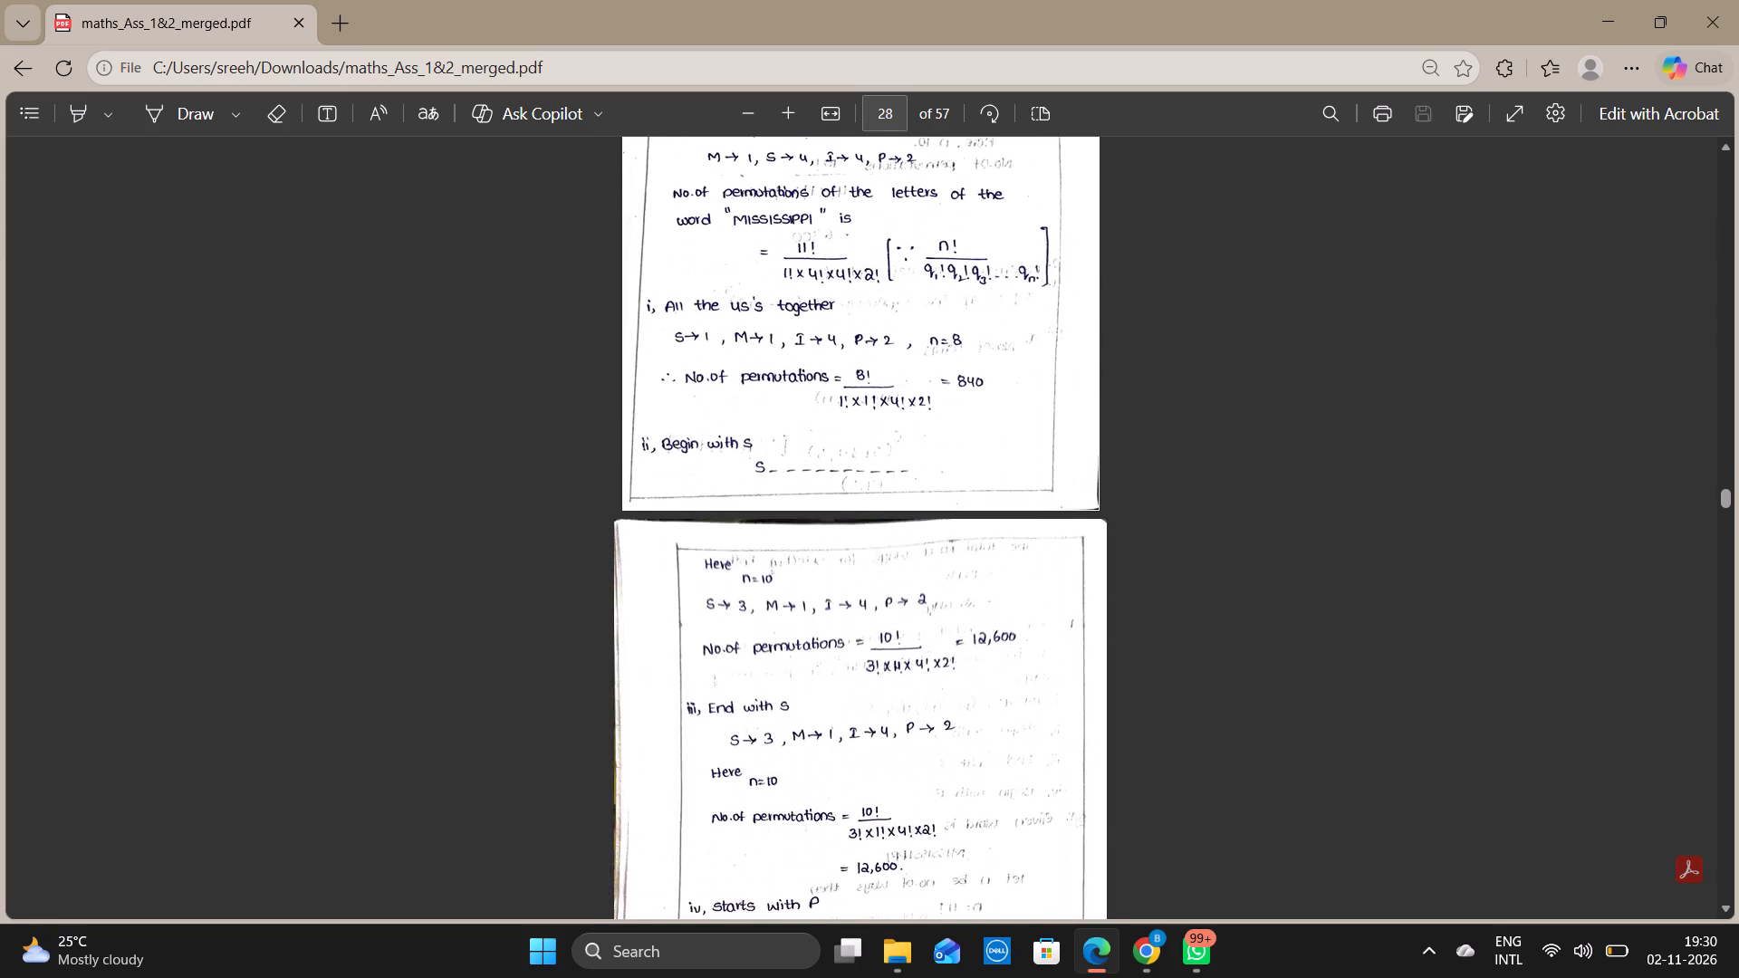
{"action": "scroll", "coordinate": [970, 470], "scroll_direction": "down", "scroll_amount": 11}
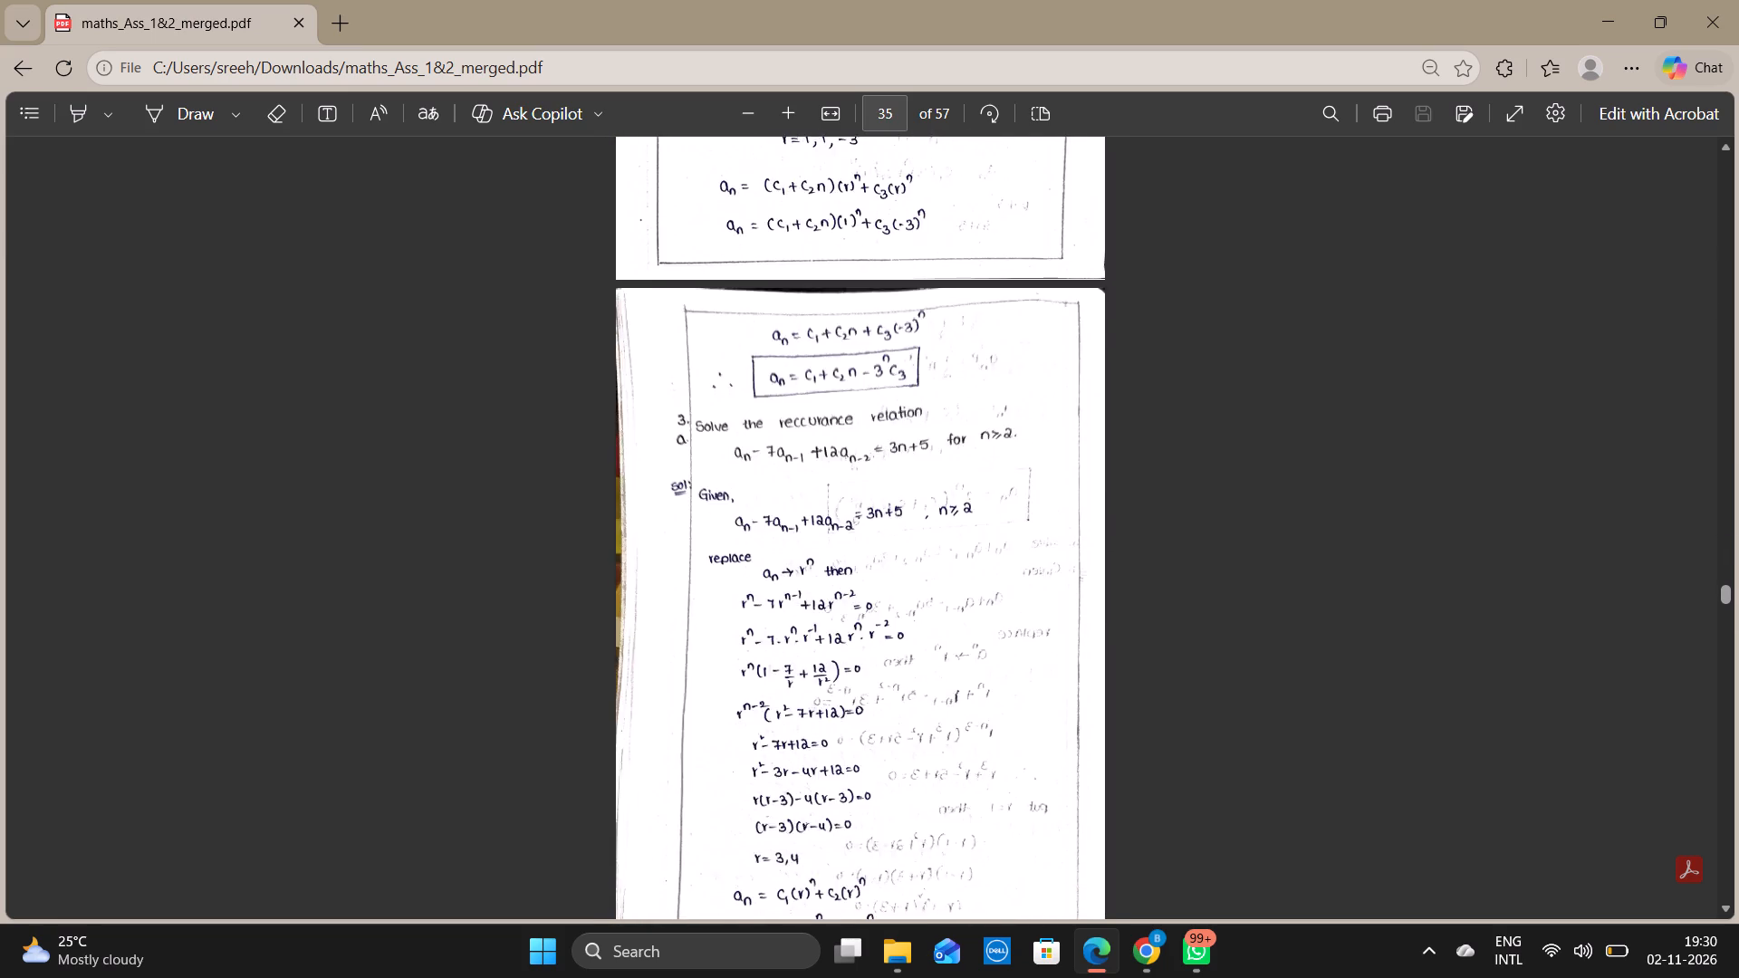
{"action": "scroll", "coordinate": [970, 470], "scroll_direction": "down", "scroll_amount": 11}
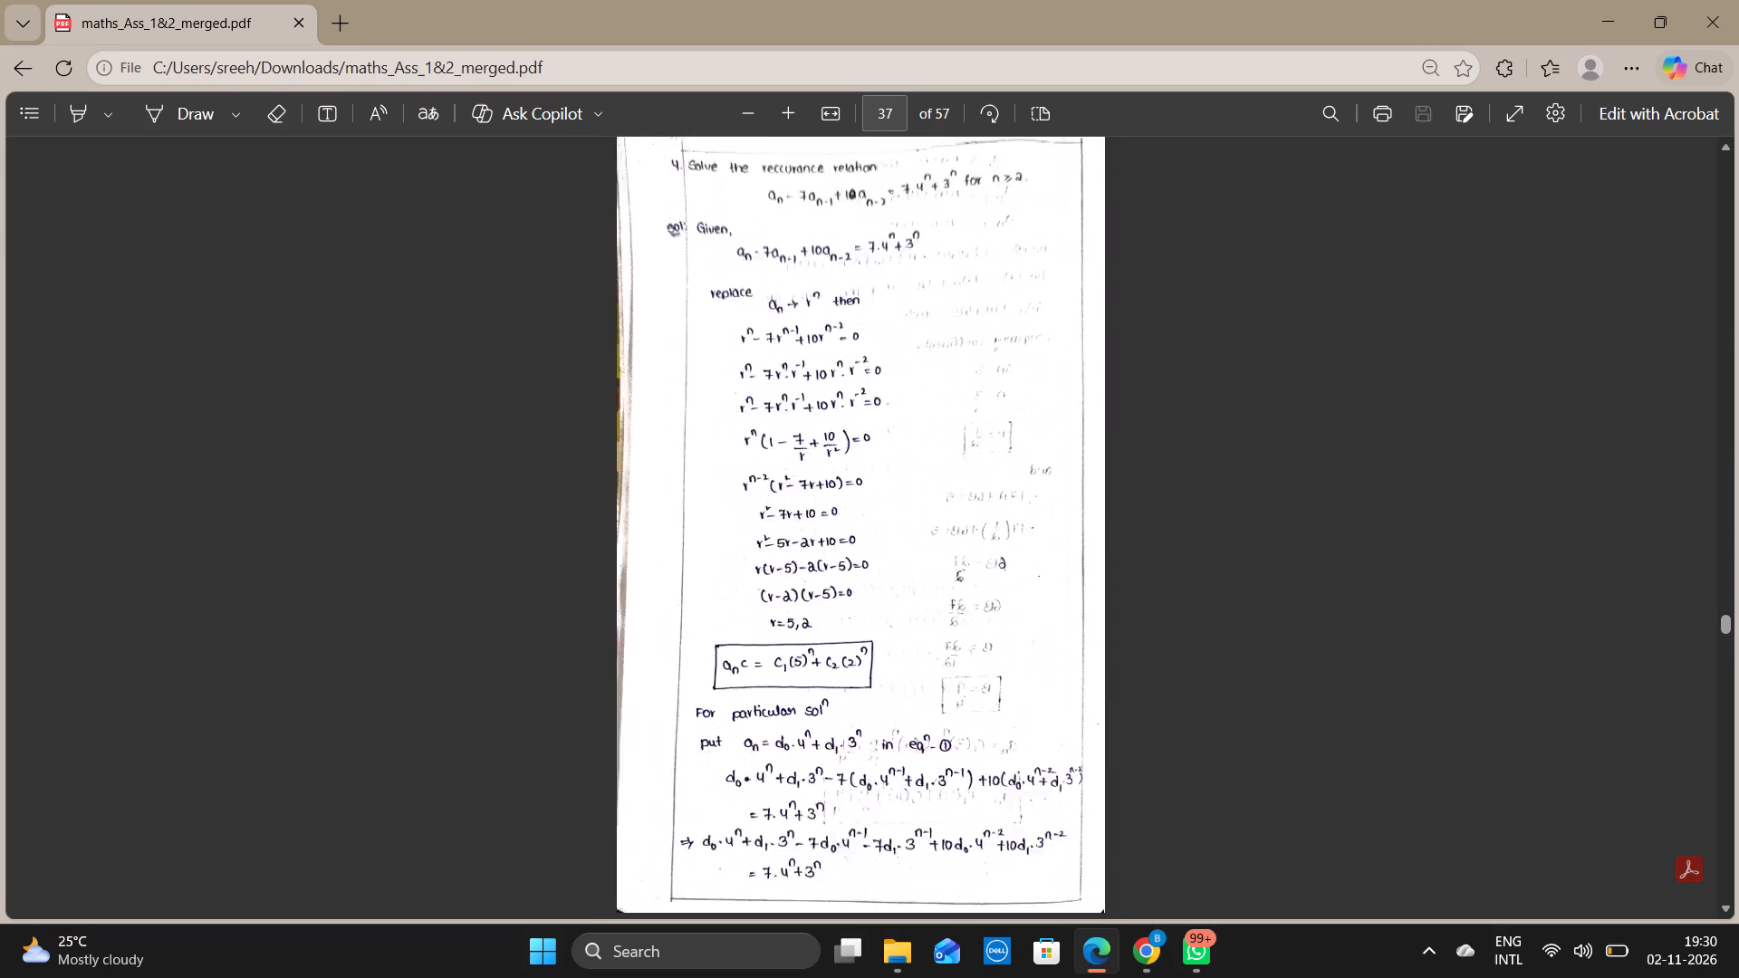
{"action": "scroll", "coordinate": [970, 470], "scroll_direction": "down", "scroll_amount": 11}
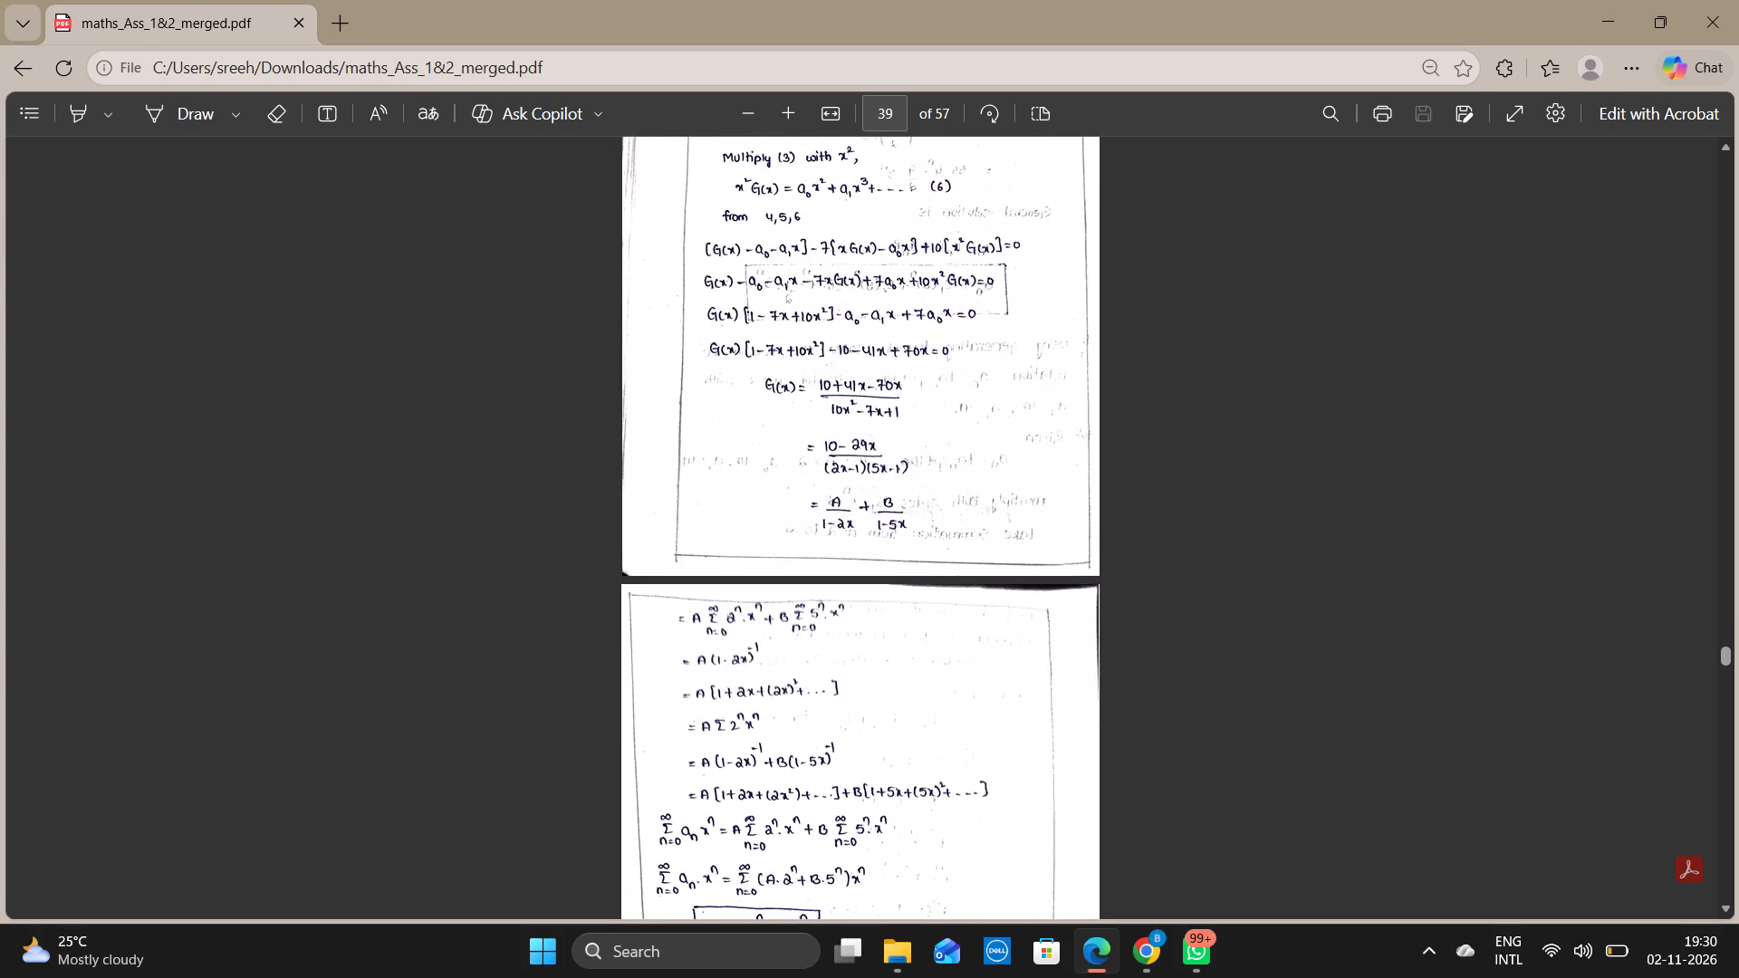
{"action": "scroll", "coordinate": [970, 470], "scroll_direction": "down", "scroll_amount": 11}
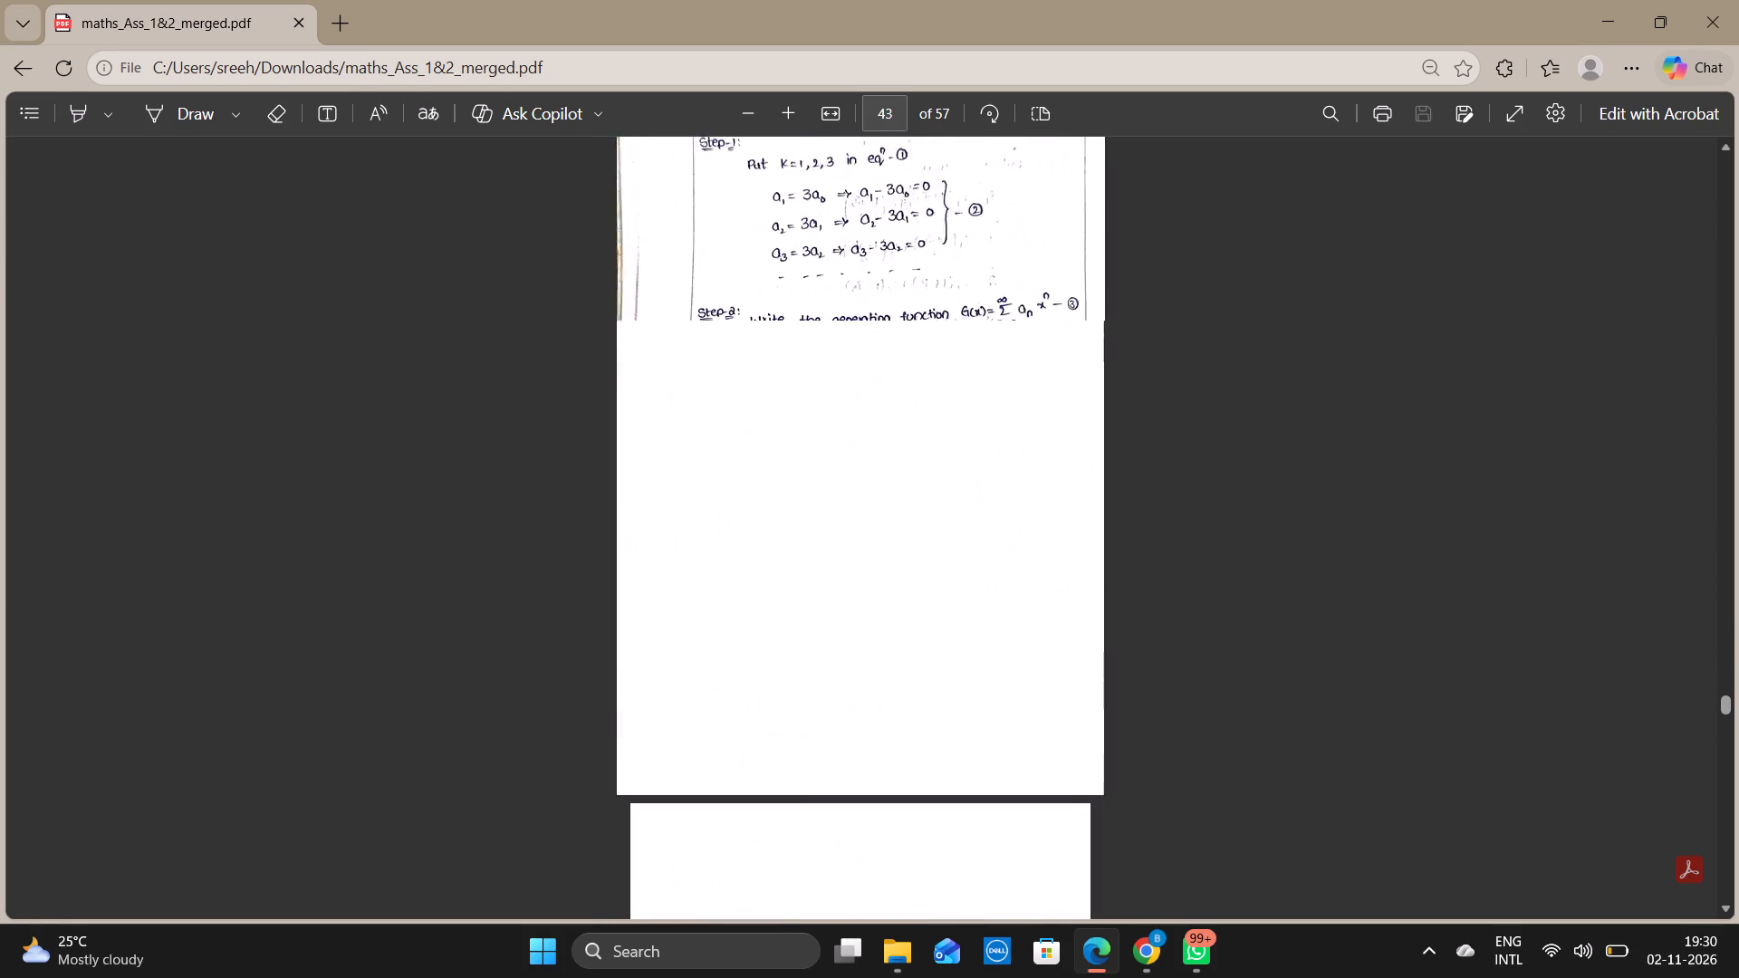
{"action": "scroll", "coordinate": [970, 470], "scroll_direction": "down", "scroll_amount": 3}
{"action": "scroll", "coordinate": [970, 470], "scroll_direction": "down", "scroll_amount": 20}
{"action": "scroll", "coordinate": [970, 470], "scroll_direction": "down", "scroll_amount": 11}
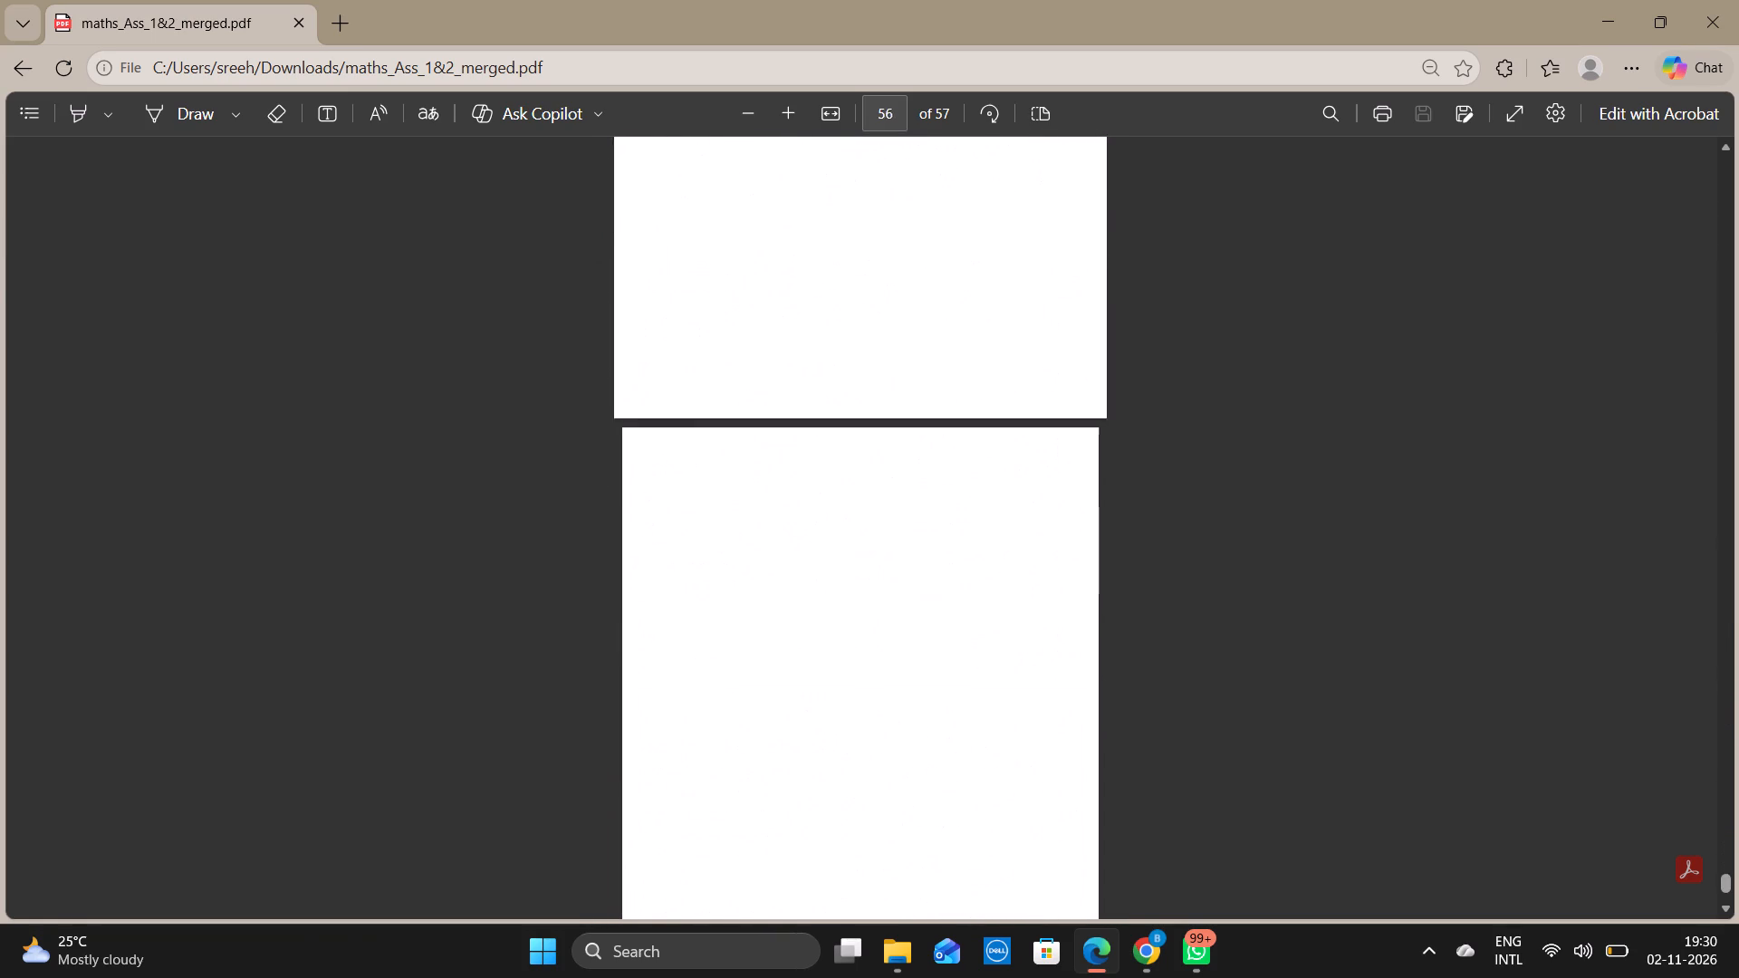
{"action": "scroll", "coordinate": [970, 470], "scroll_direction": "down", "scroll_amount": 14}
Review the merged PDF backwards from its last pages to page 1.
{"action": "scroll", "coordinate": [970, 470], "scroll_direction": "up", "scroll_amount": 12}
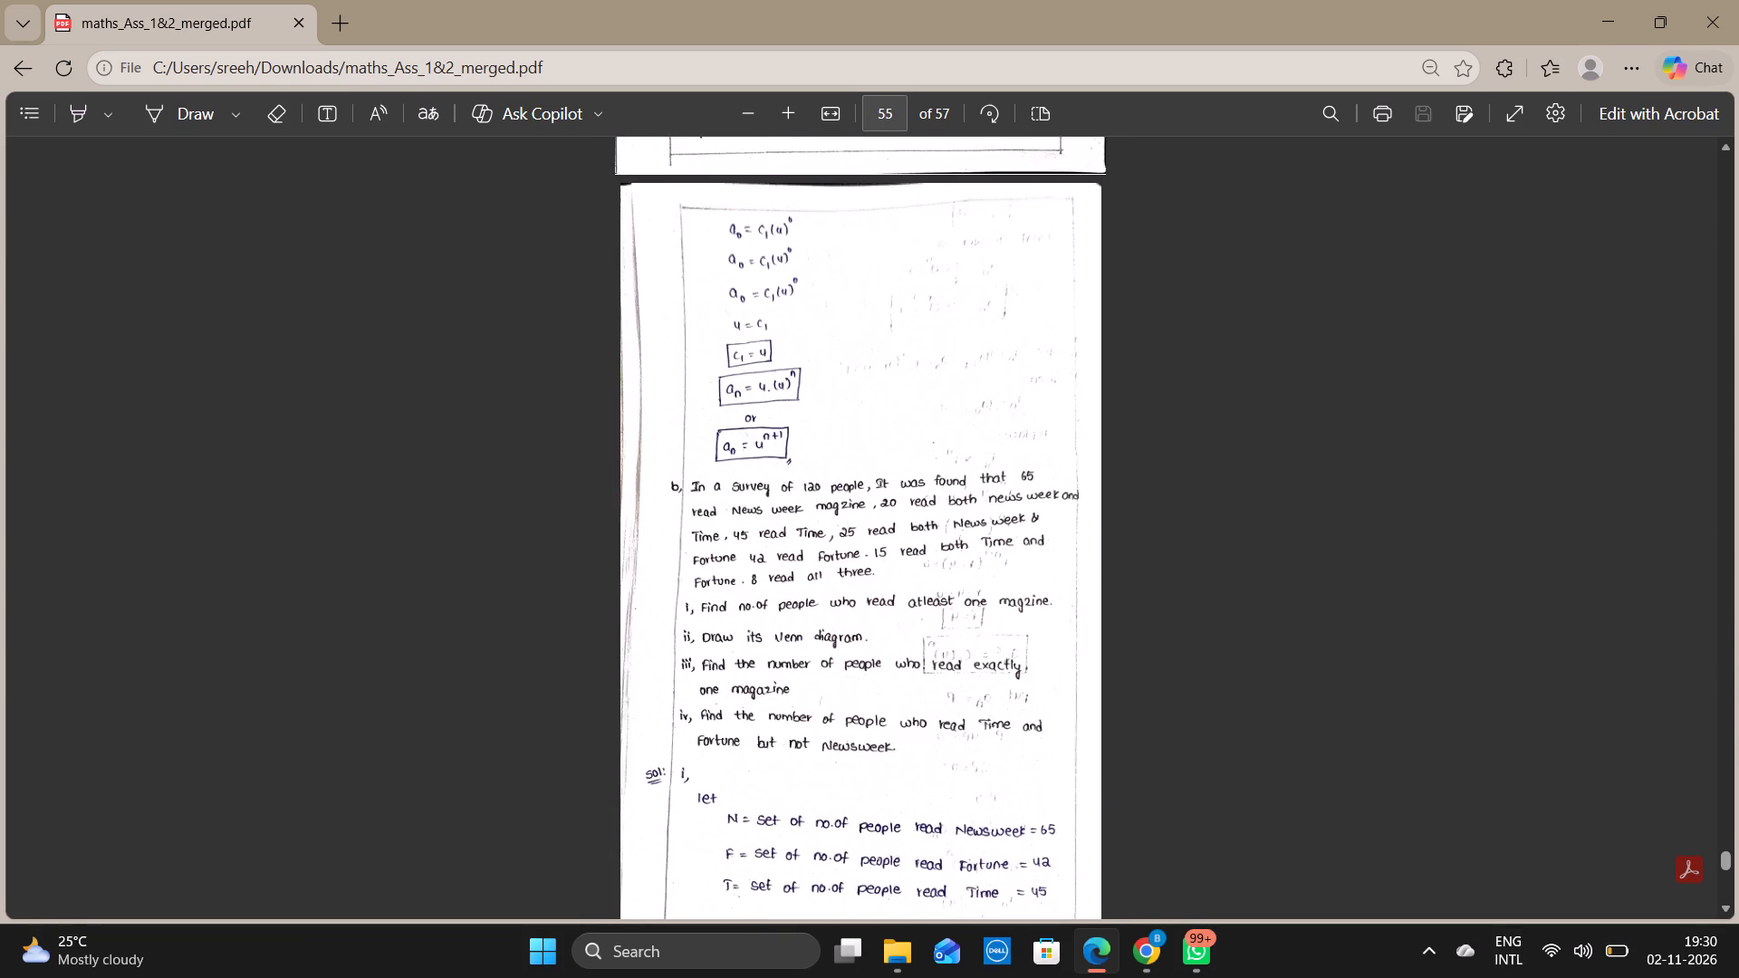
{"action": "scroll", "coordinate": [970, 470], "scroll_direction": "up", "scroll_amount": 14}
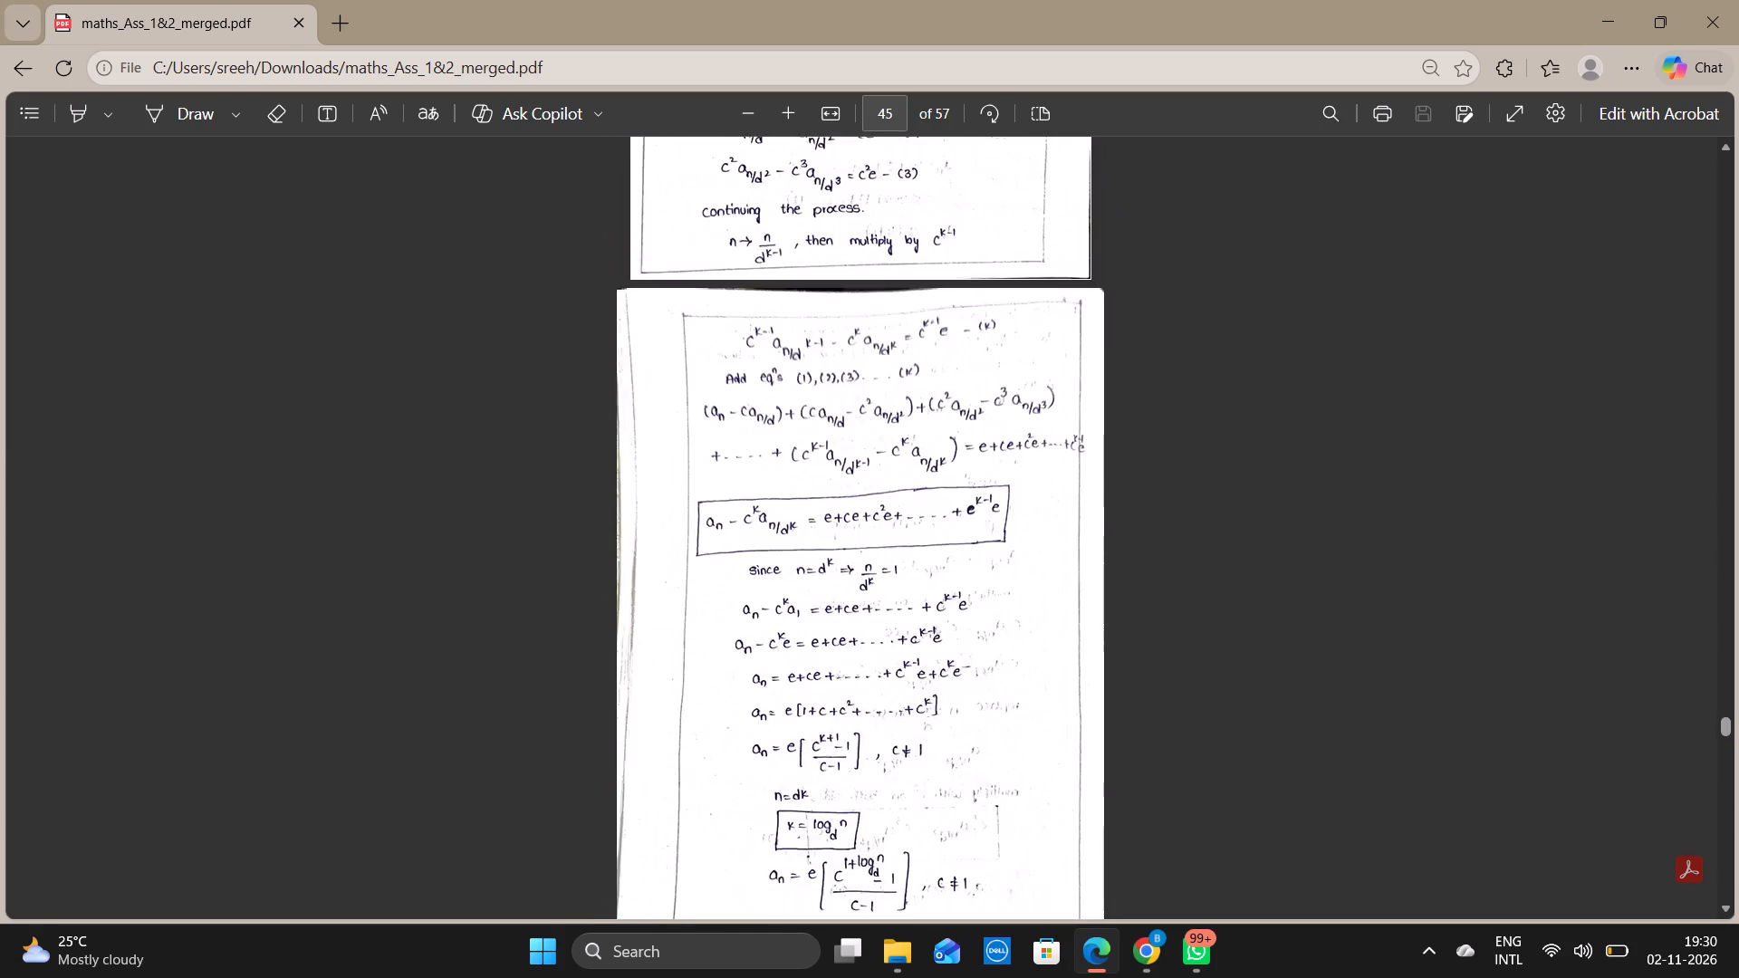
{"action": "scroll", "coordinate": [970, 470], "scroll_direction": "up", "scroll_amount": 14}
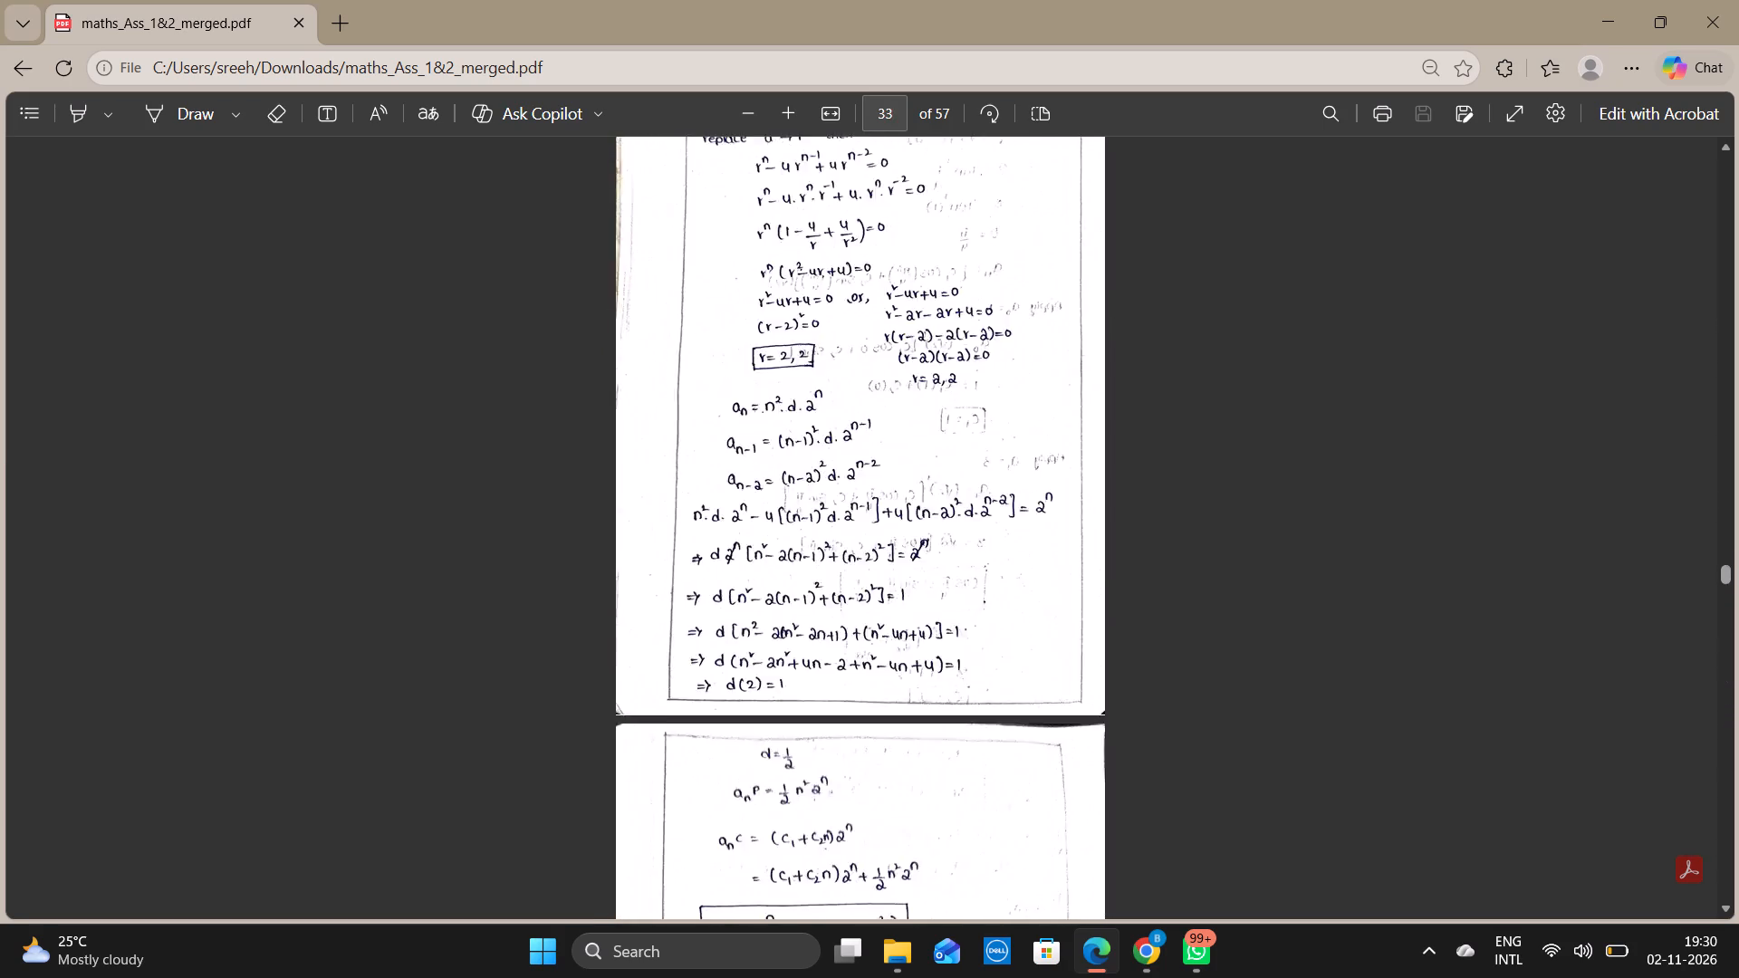
{"action": "scroll", "coordinate": [970, 470], "scroll_direction": "up", "scroll_amount": 16}
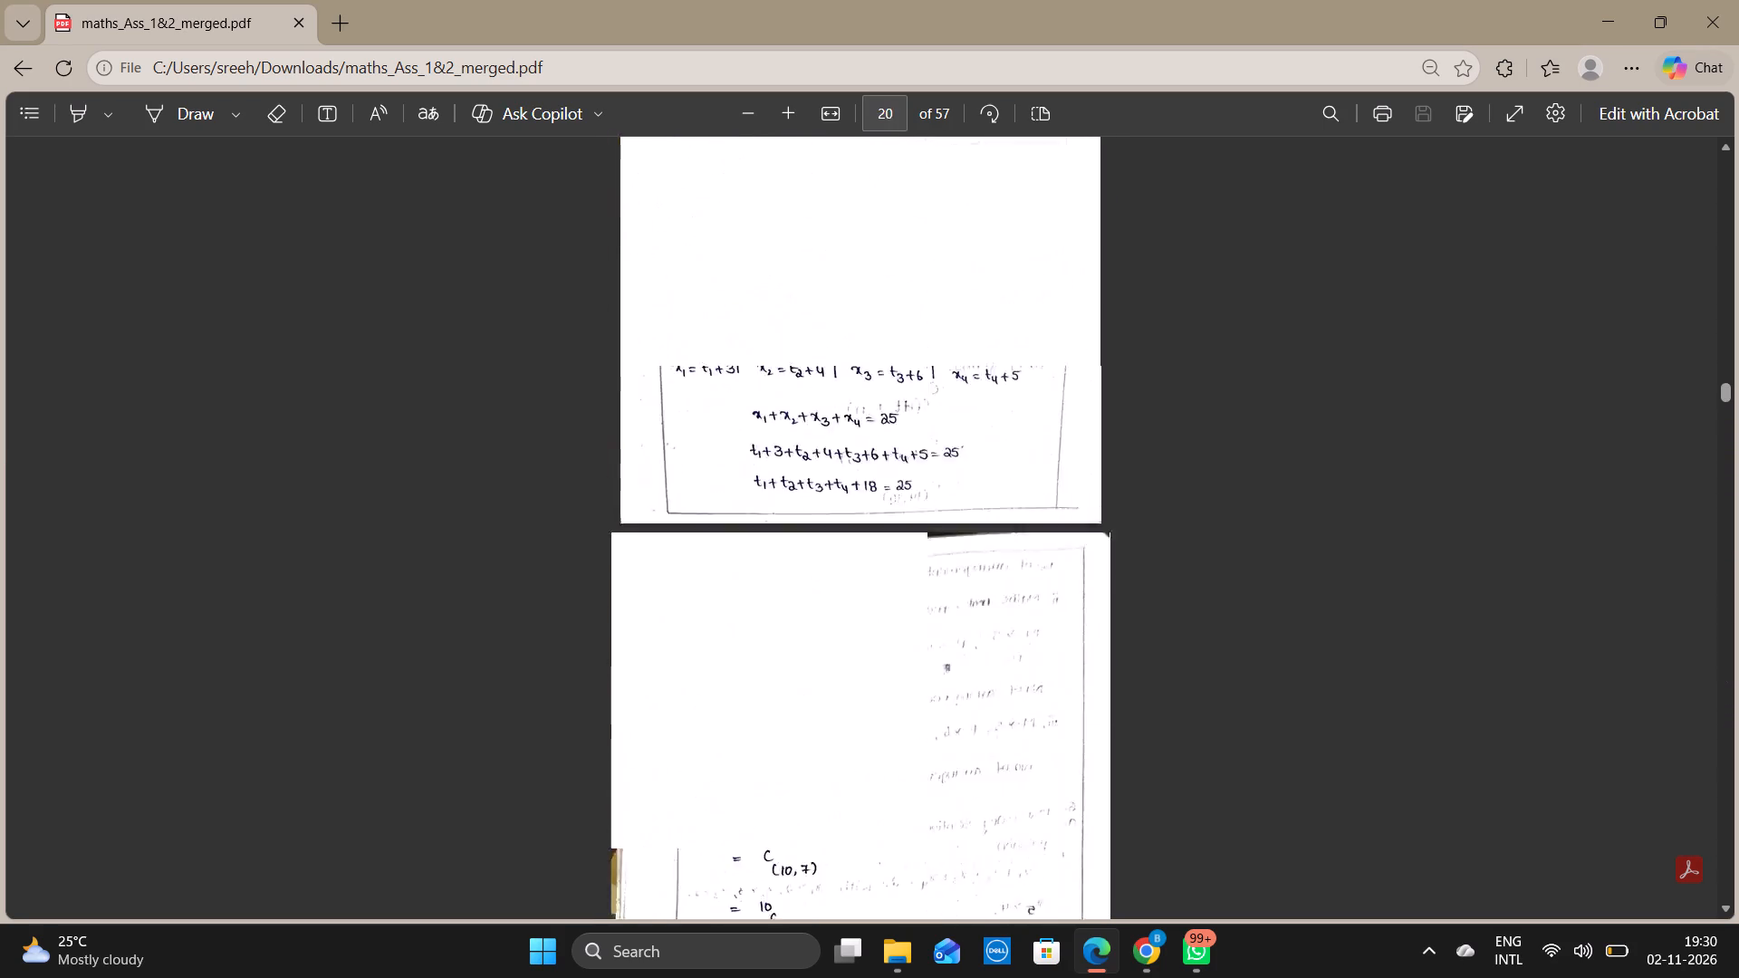
{"action": "scroll", "coordinate": [970, 470], "scroll_direction": "up", "scroll_amount": 20}
{"action": "scroll", "coordinate": [970, 470], "scroll_direction": "up", "scroll_amount": 5}
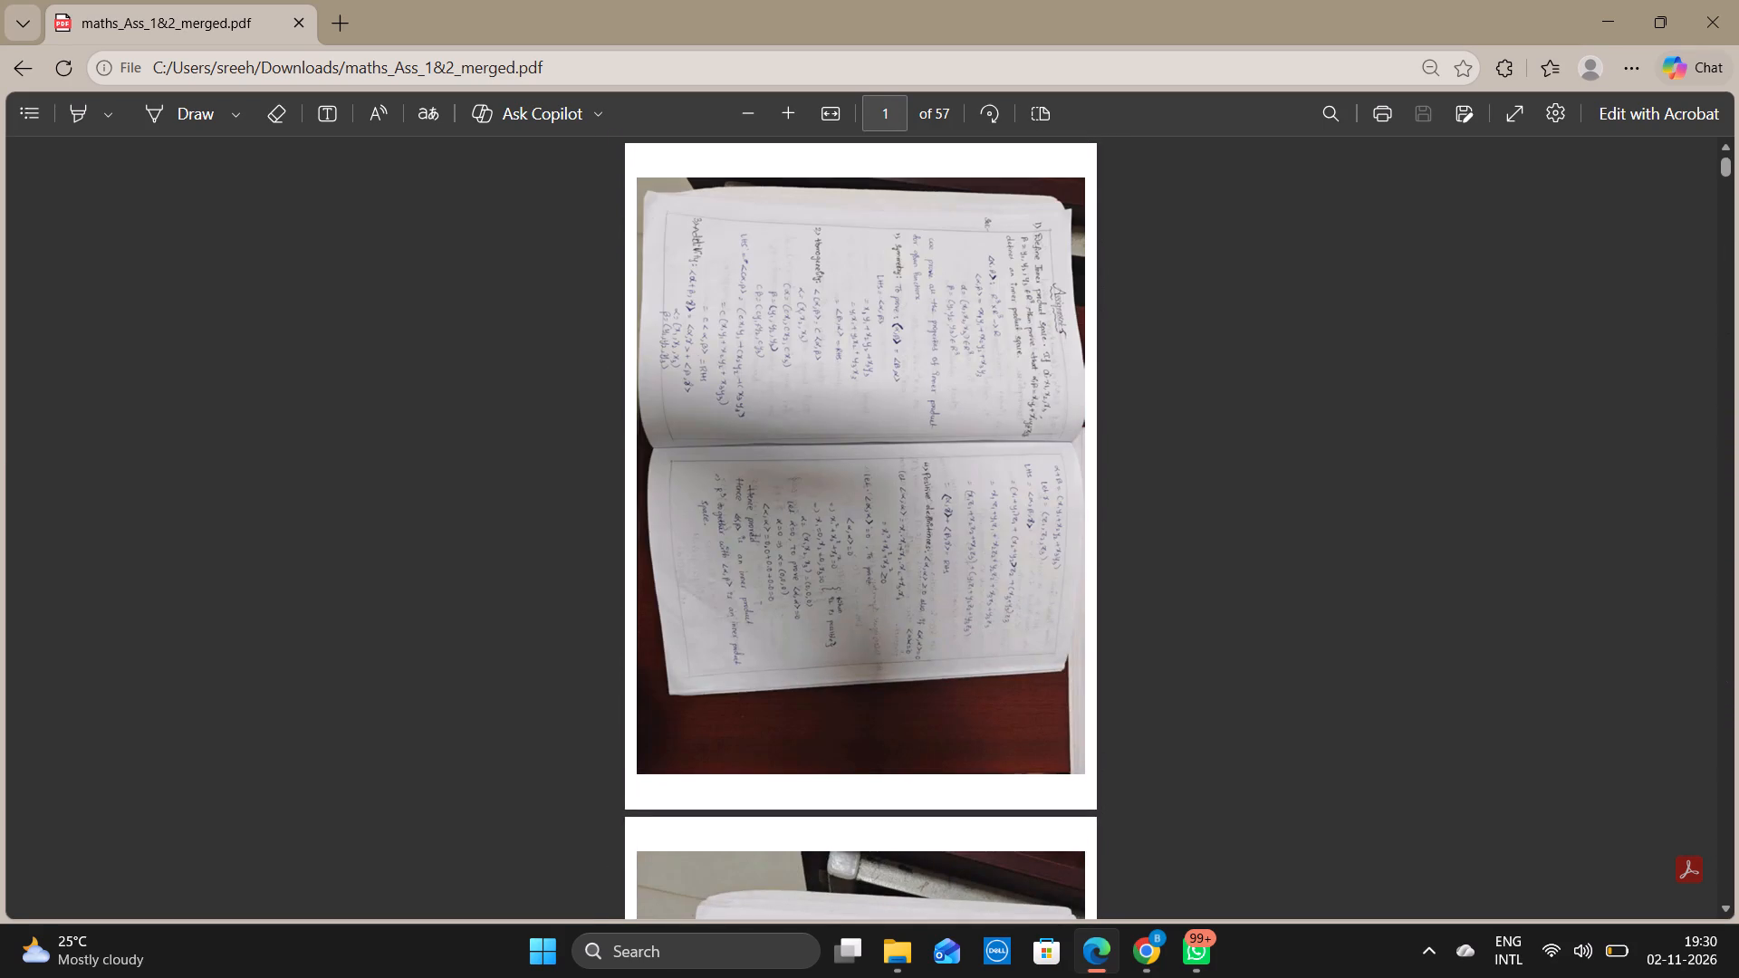
Close the merged PDF, switch to Chrome and start a fresh iLovePDF merge by opening the PDF file selection.
{"action": "left_click", "coordinate": [1738, 0]}
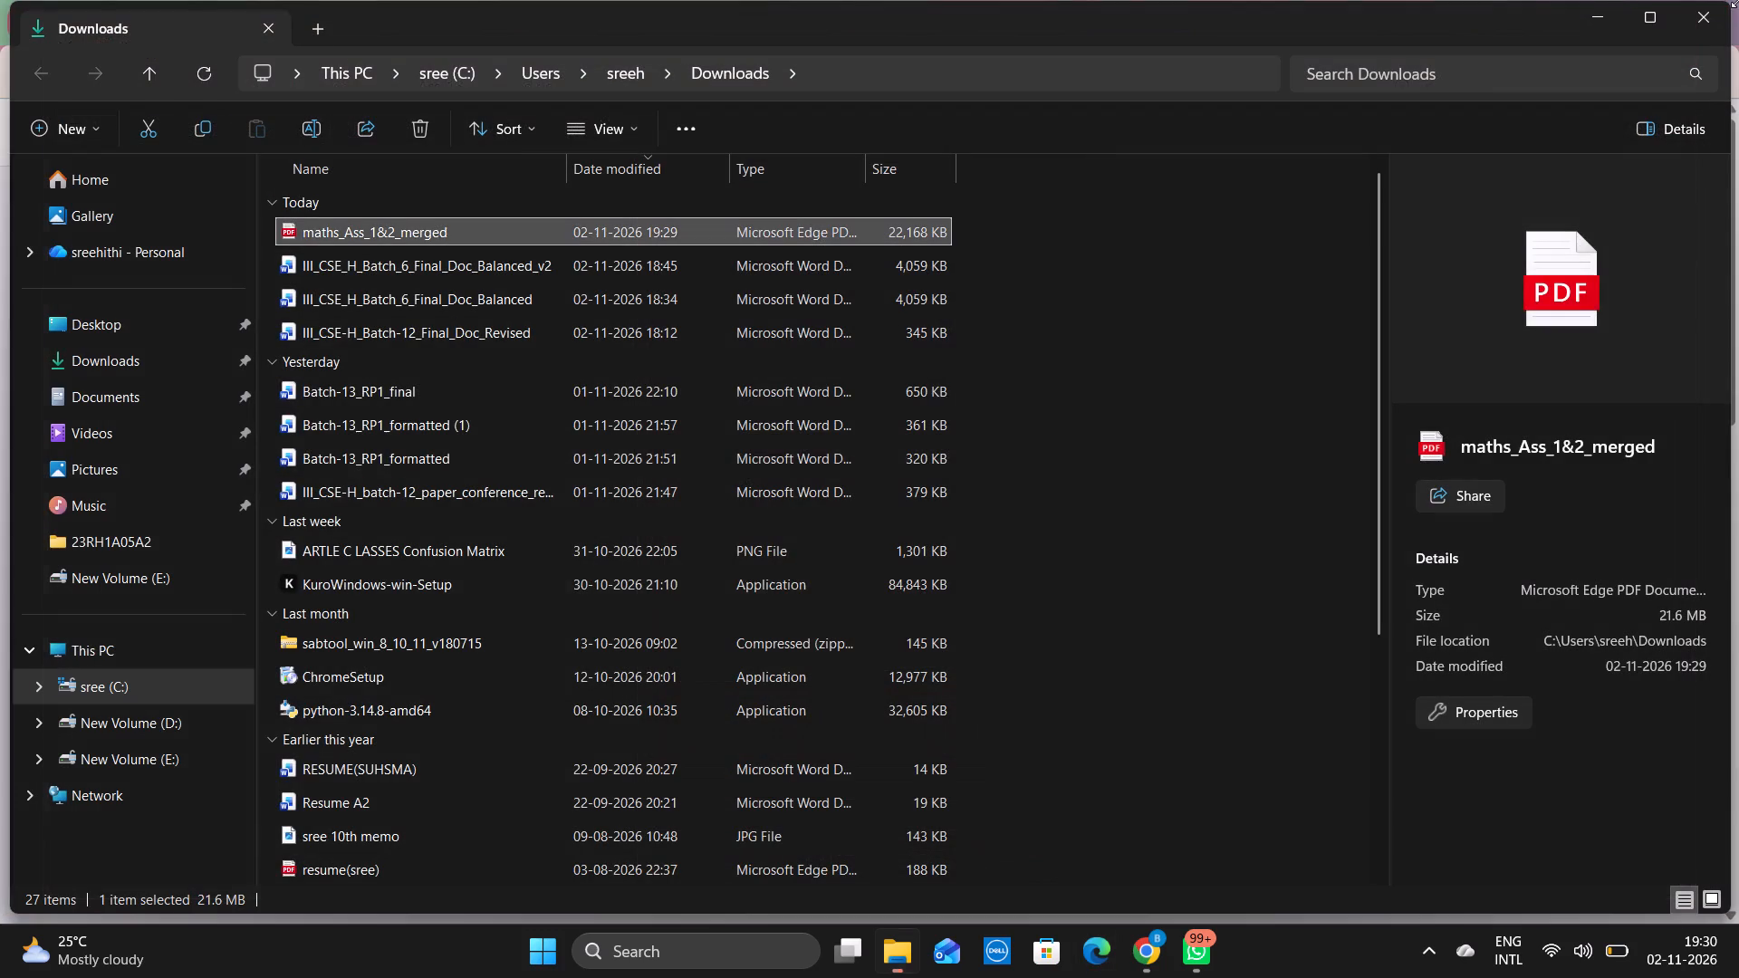
{"action": "left_click", "coordinate": [1597, 27]}
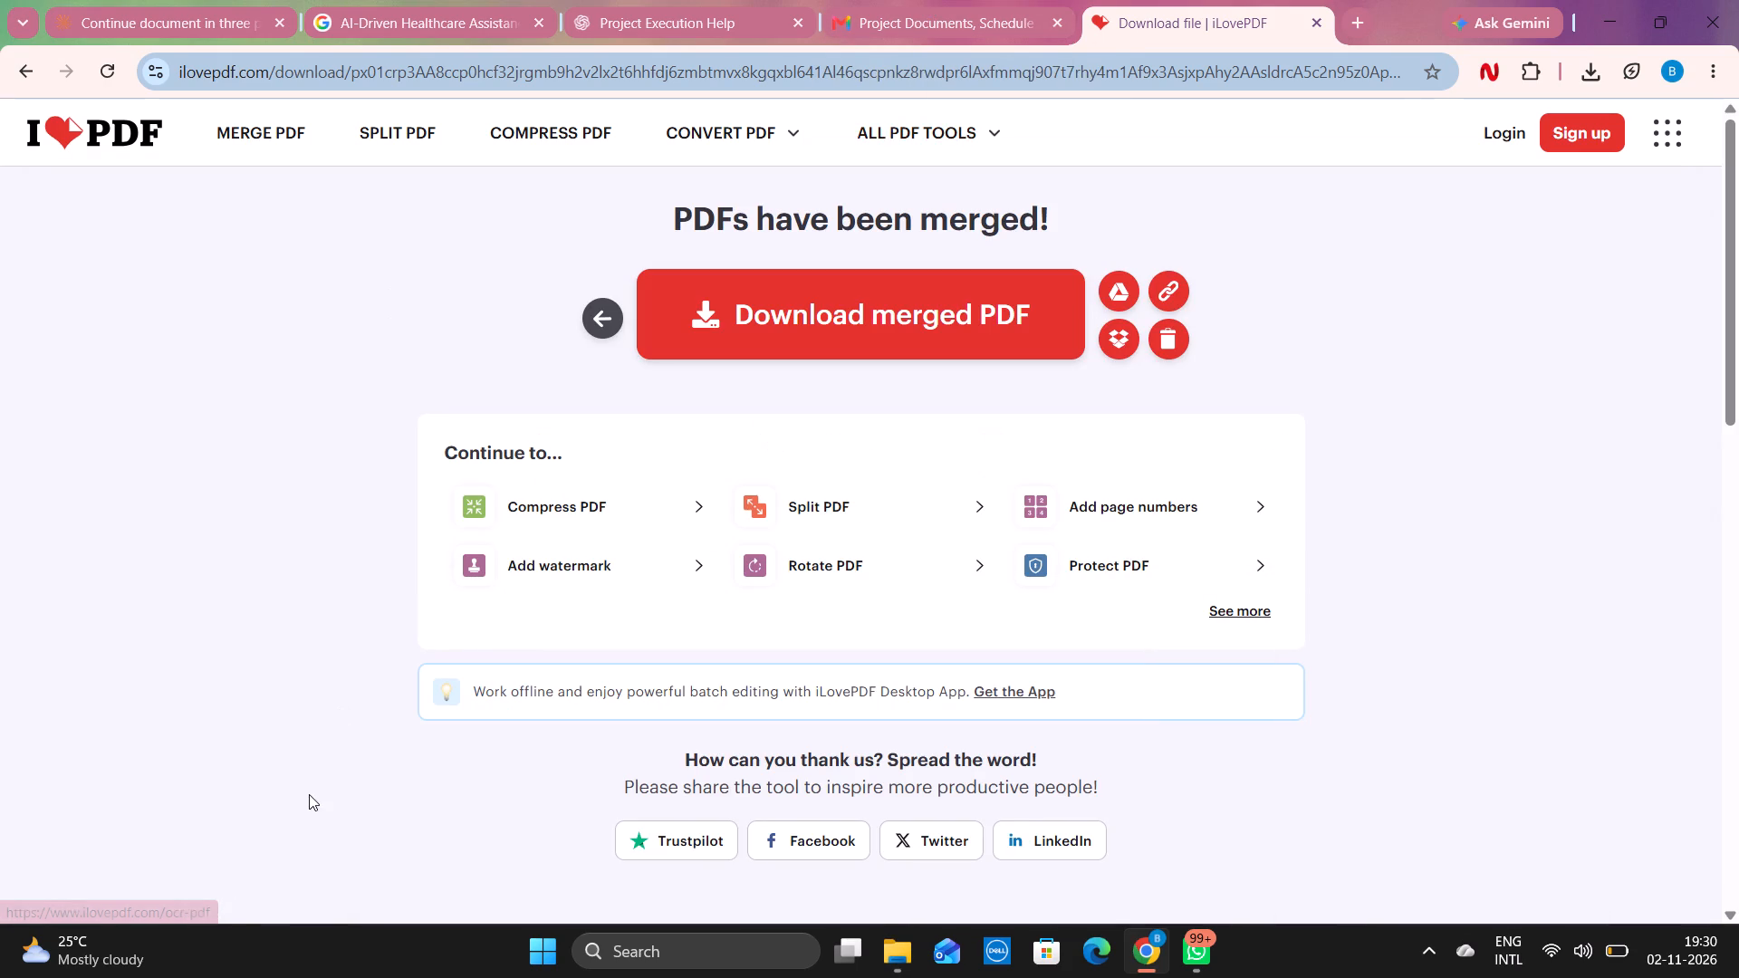
{"action": "left_click", "coordinate": [586, 316]}
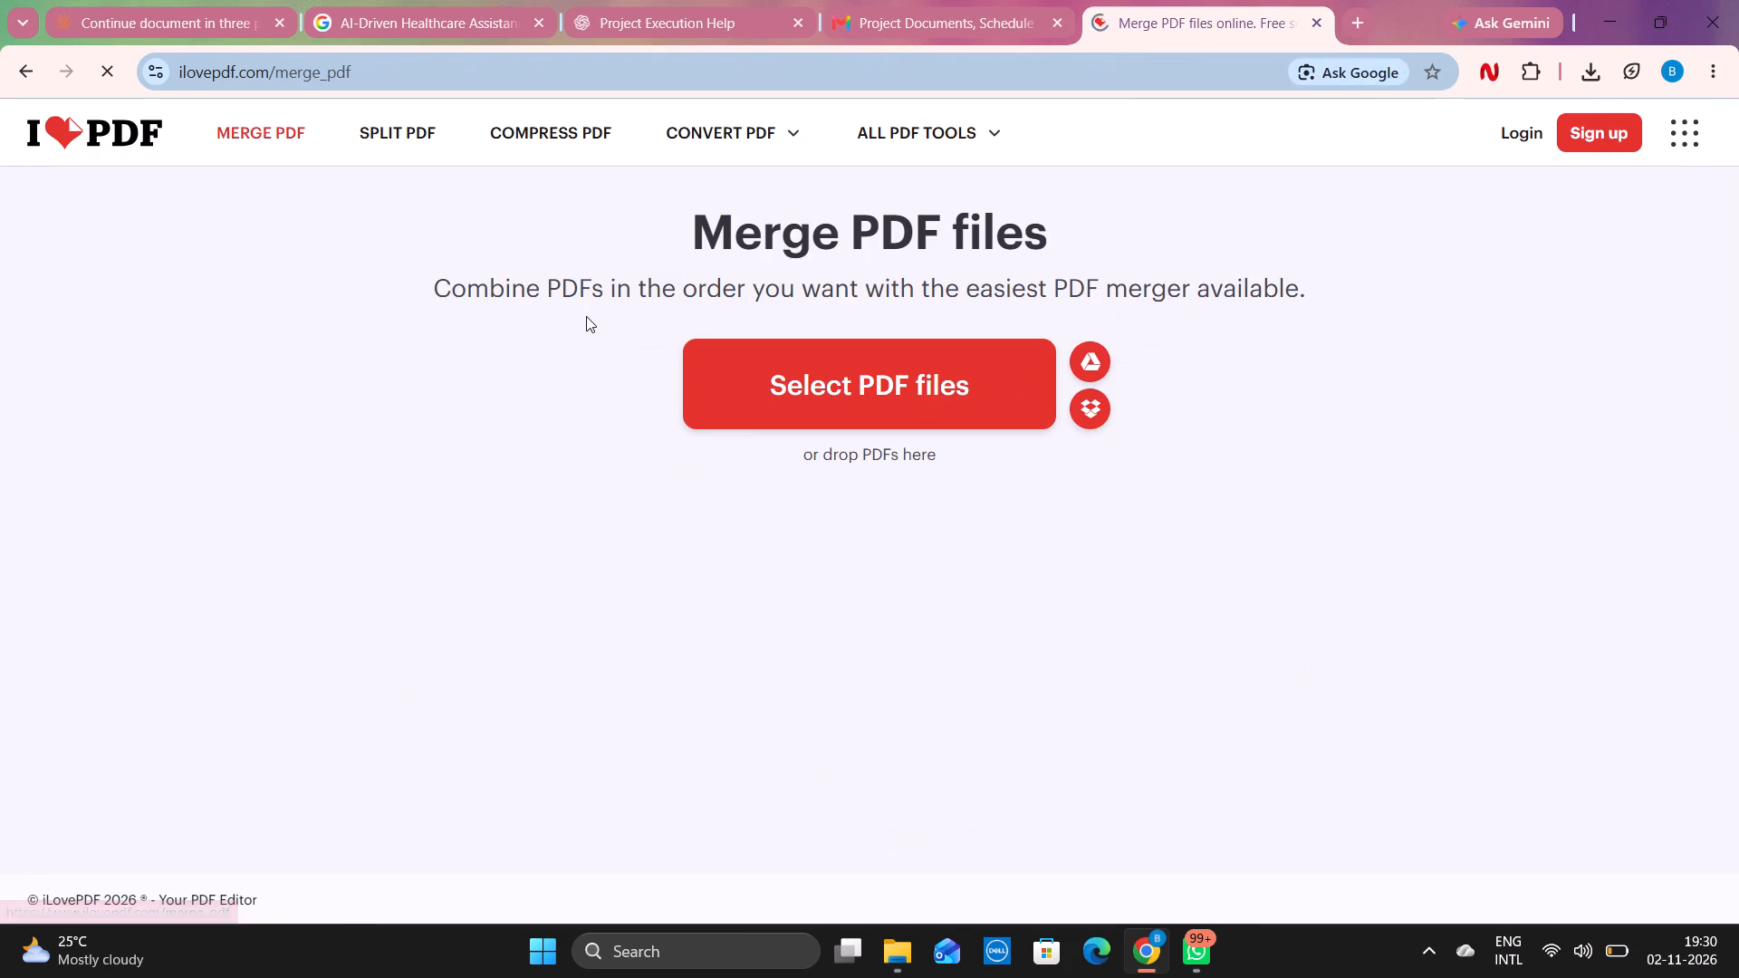
{"action": "left_click", "coordinate": [731, 368]}
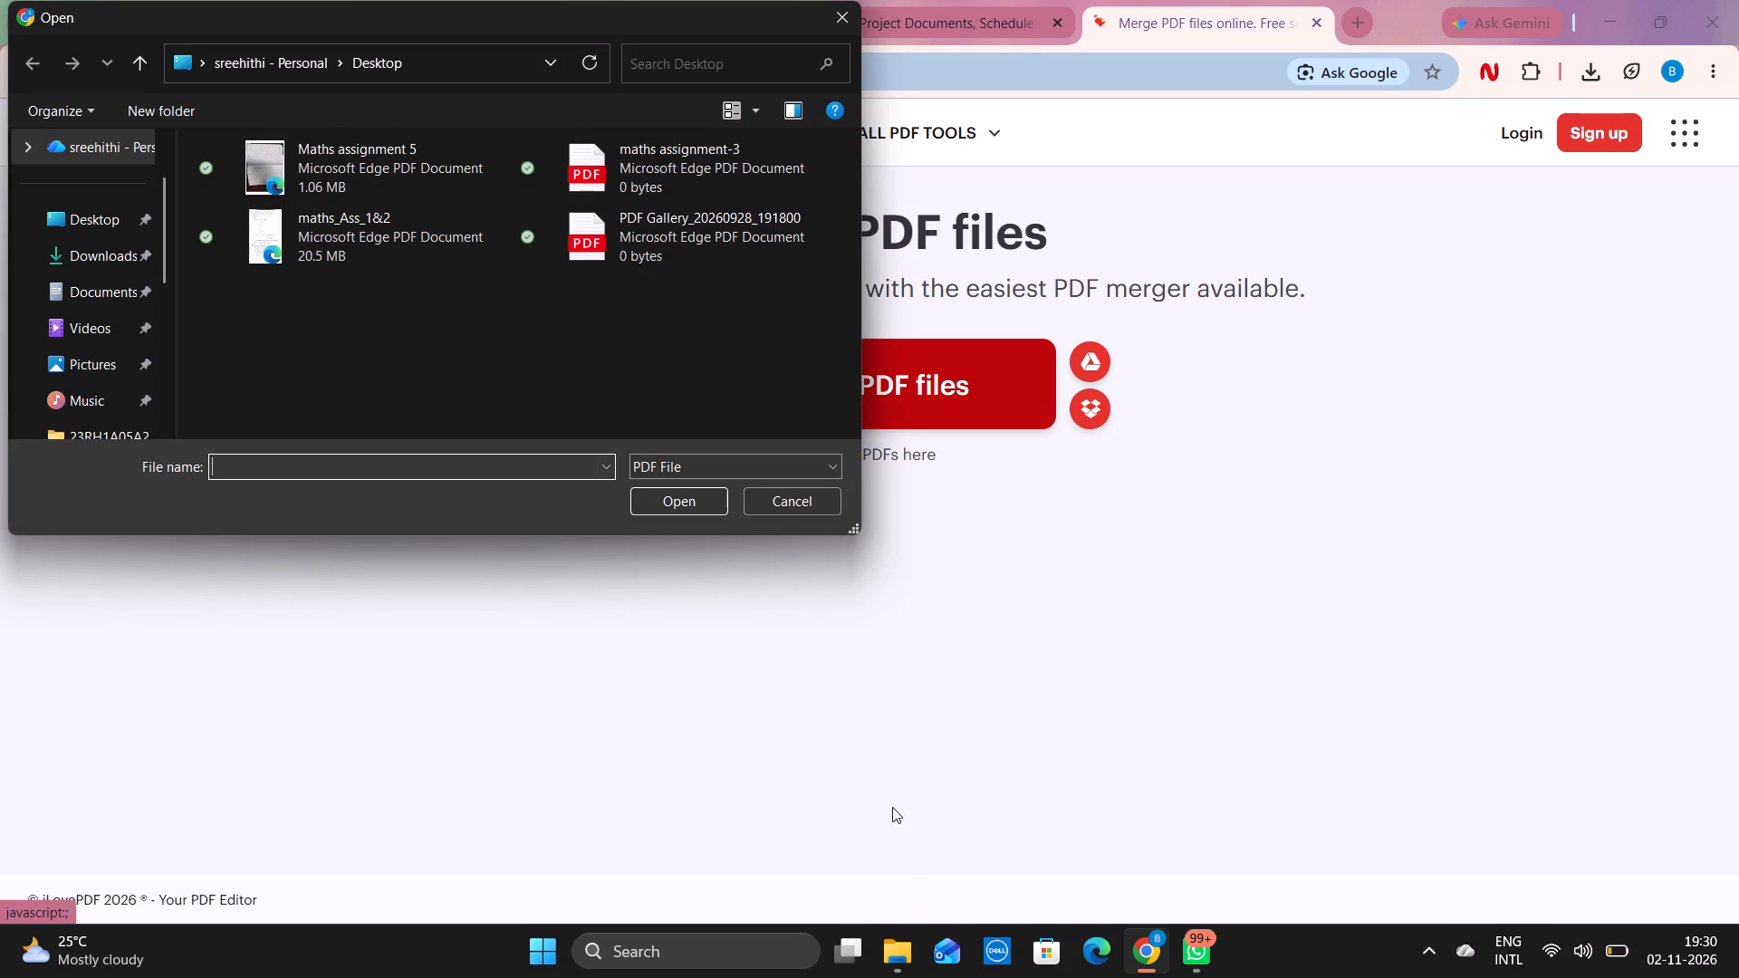
Switch to File Explorer, open maths_Ass_1&2 from the Desktop folder and look through its pages to the end, then close it.
{"action": "left_click", "coordinate": [902, 942]}
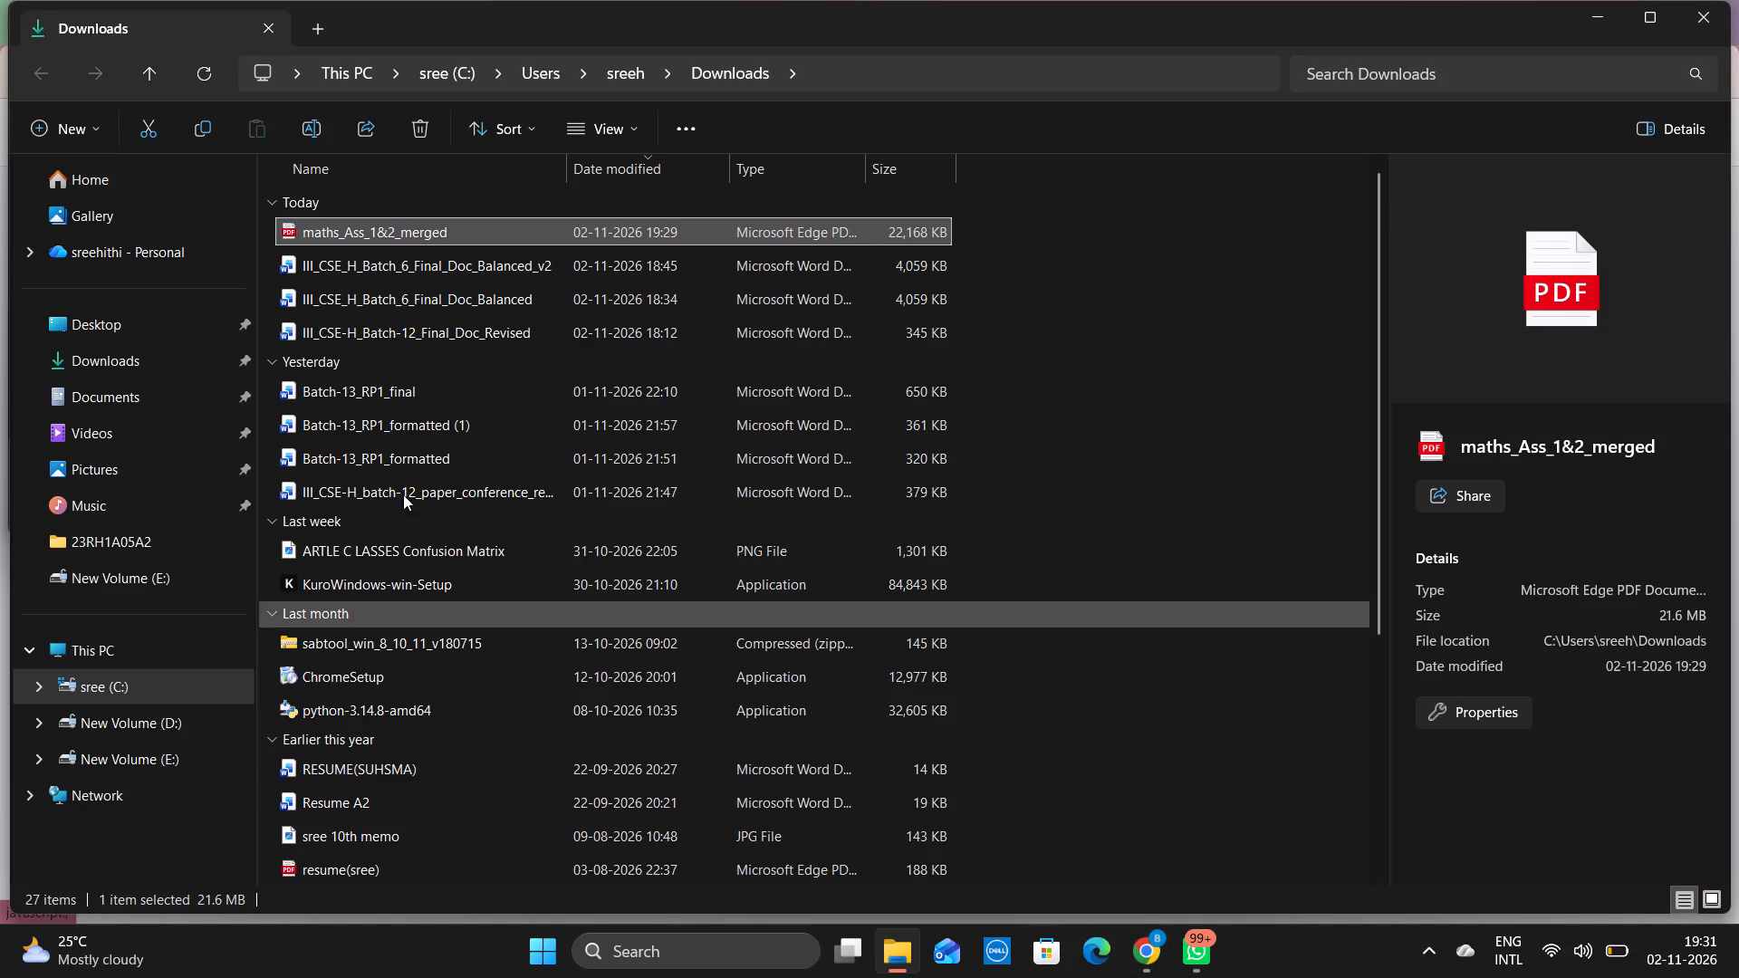
{"action": "left_click", "coordinate": [122, 321]}
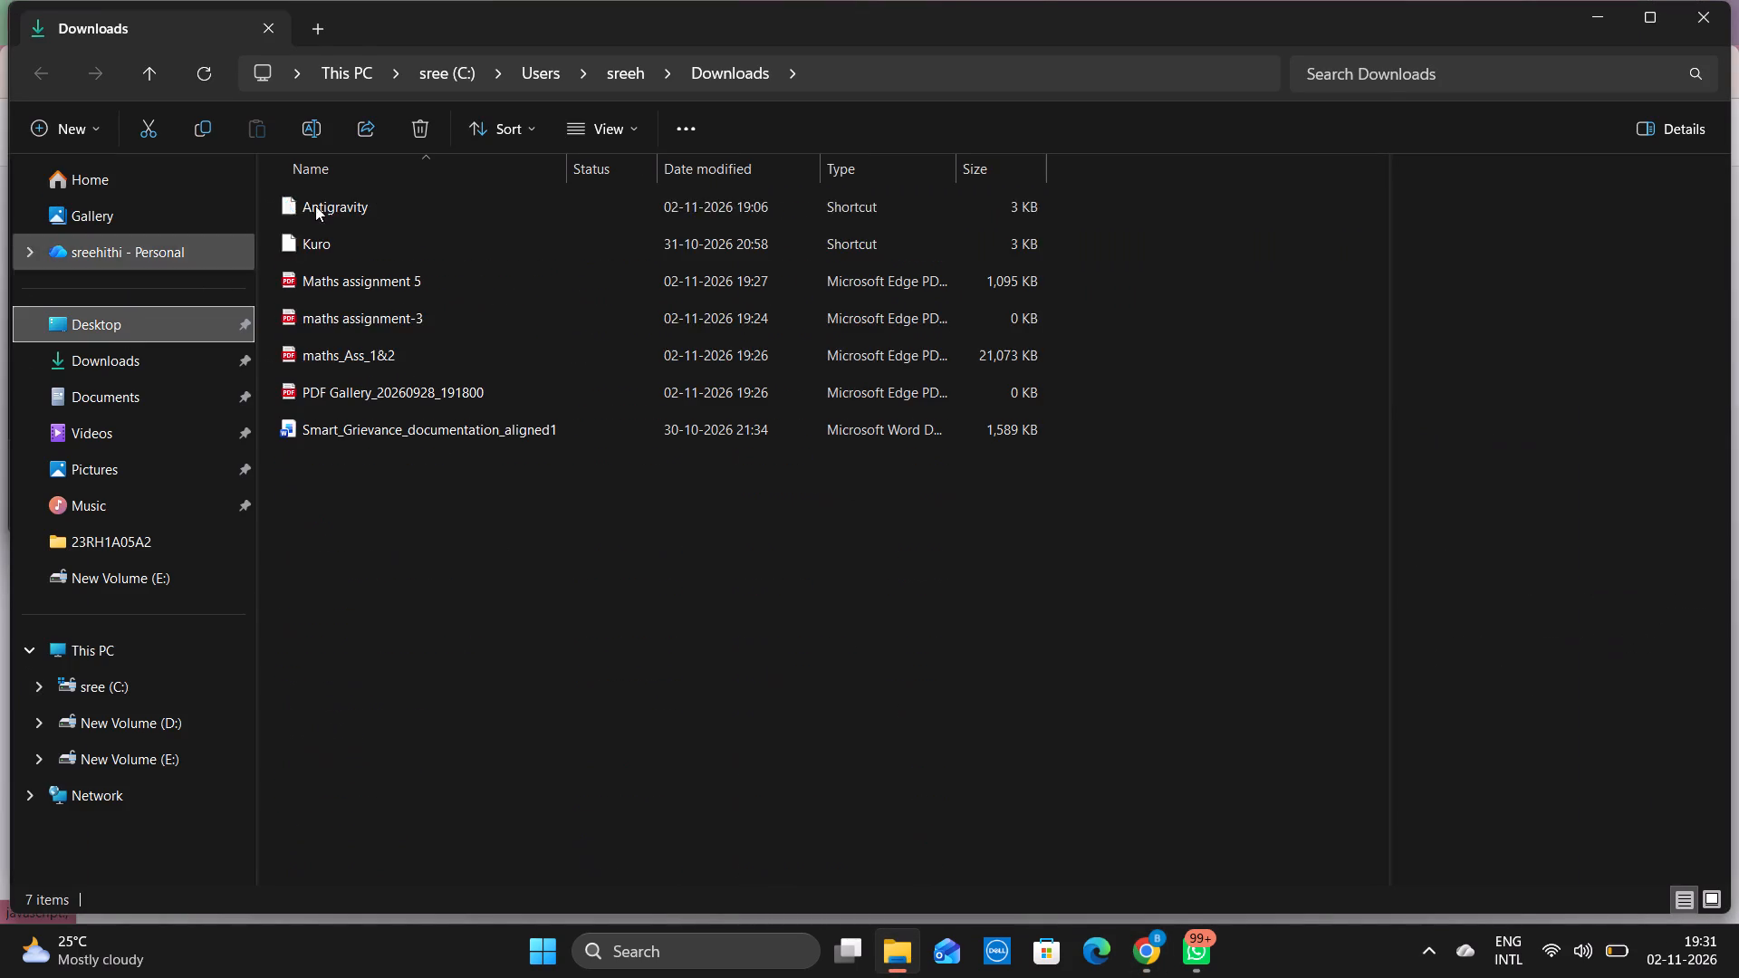
{"action": "double_click", "coordinate": [408, 356]}
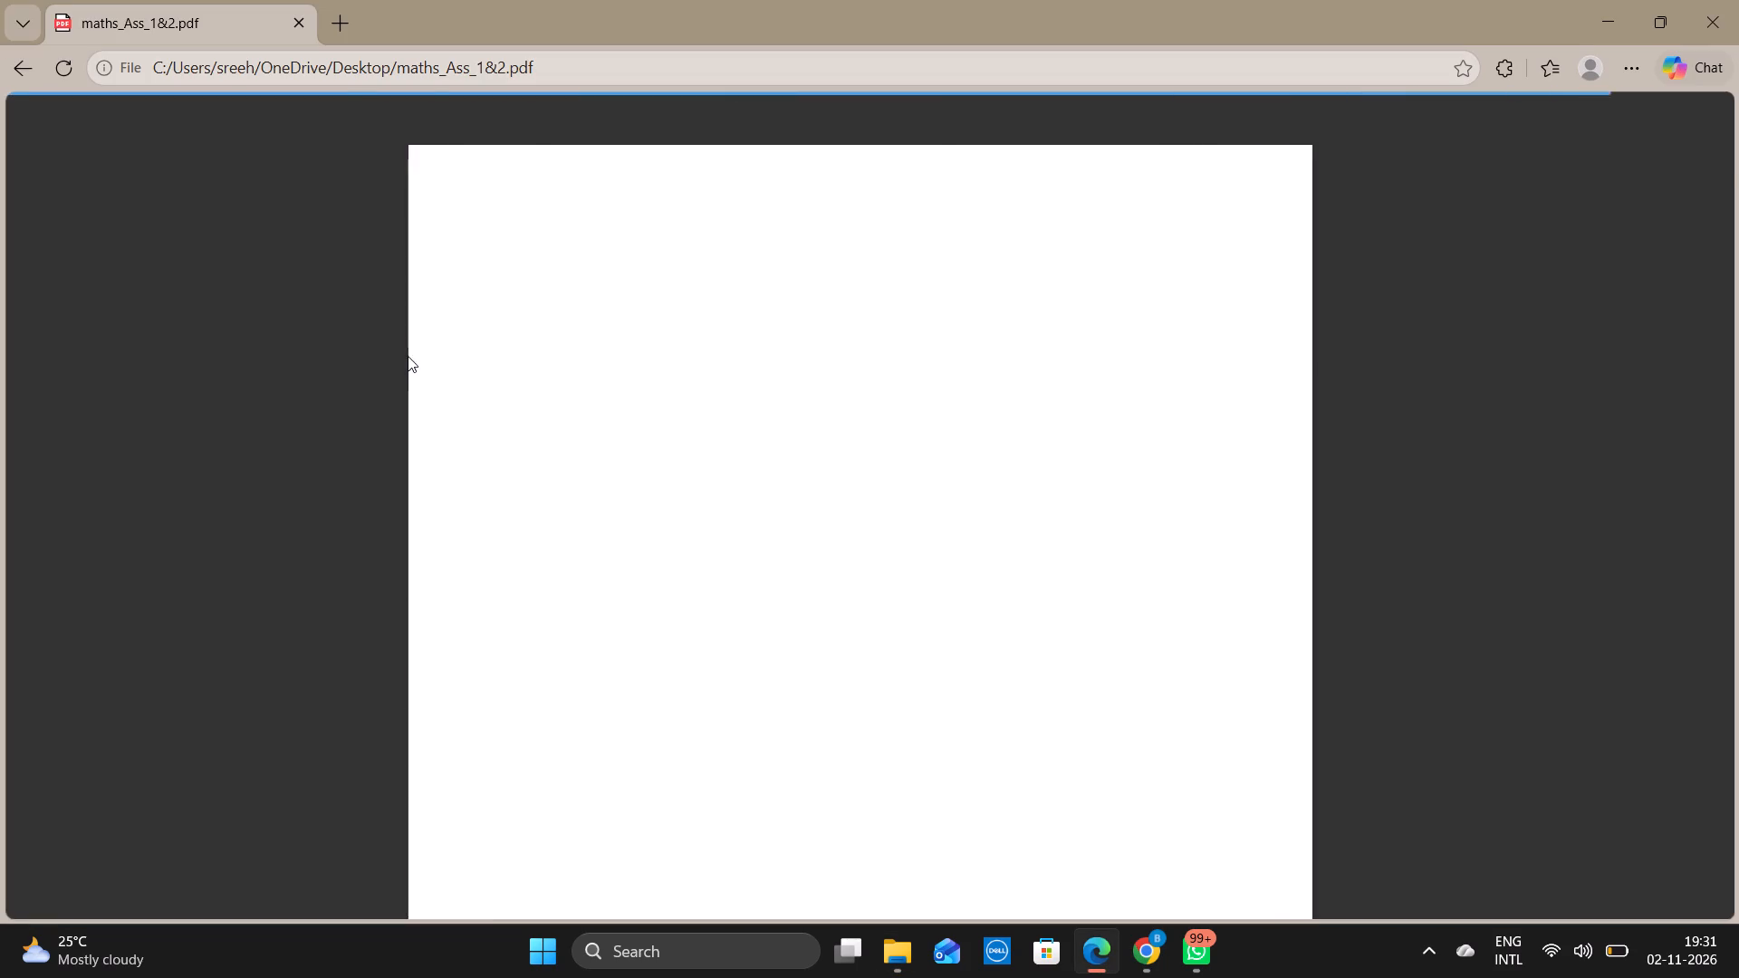
{"action": "scroll", "coordinate": [712, 547], "scroll_direction": "down", "scroll_amount": 3}
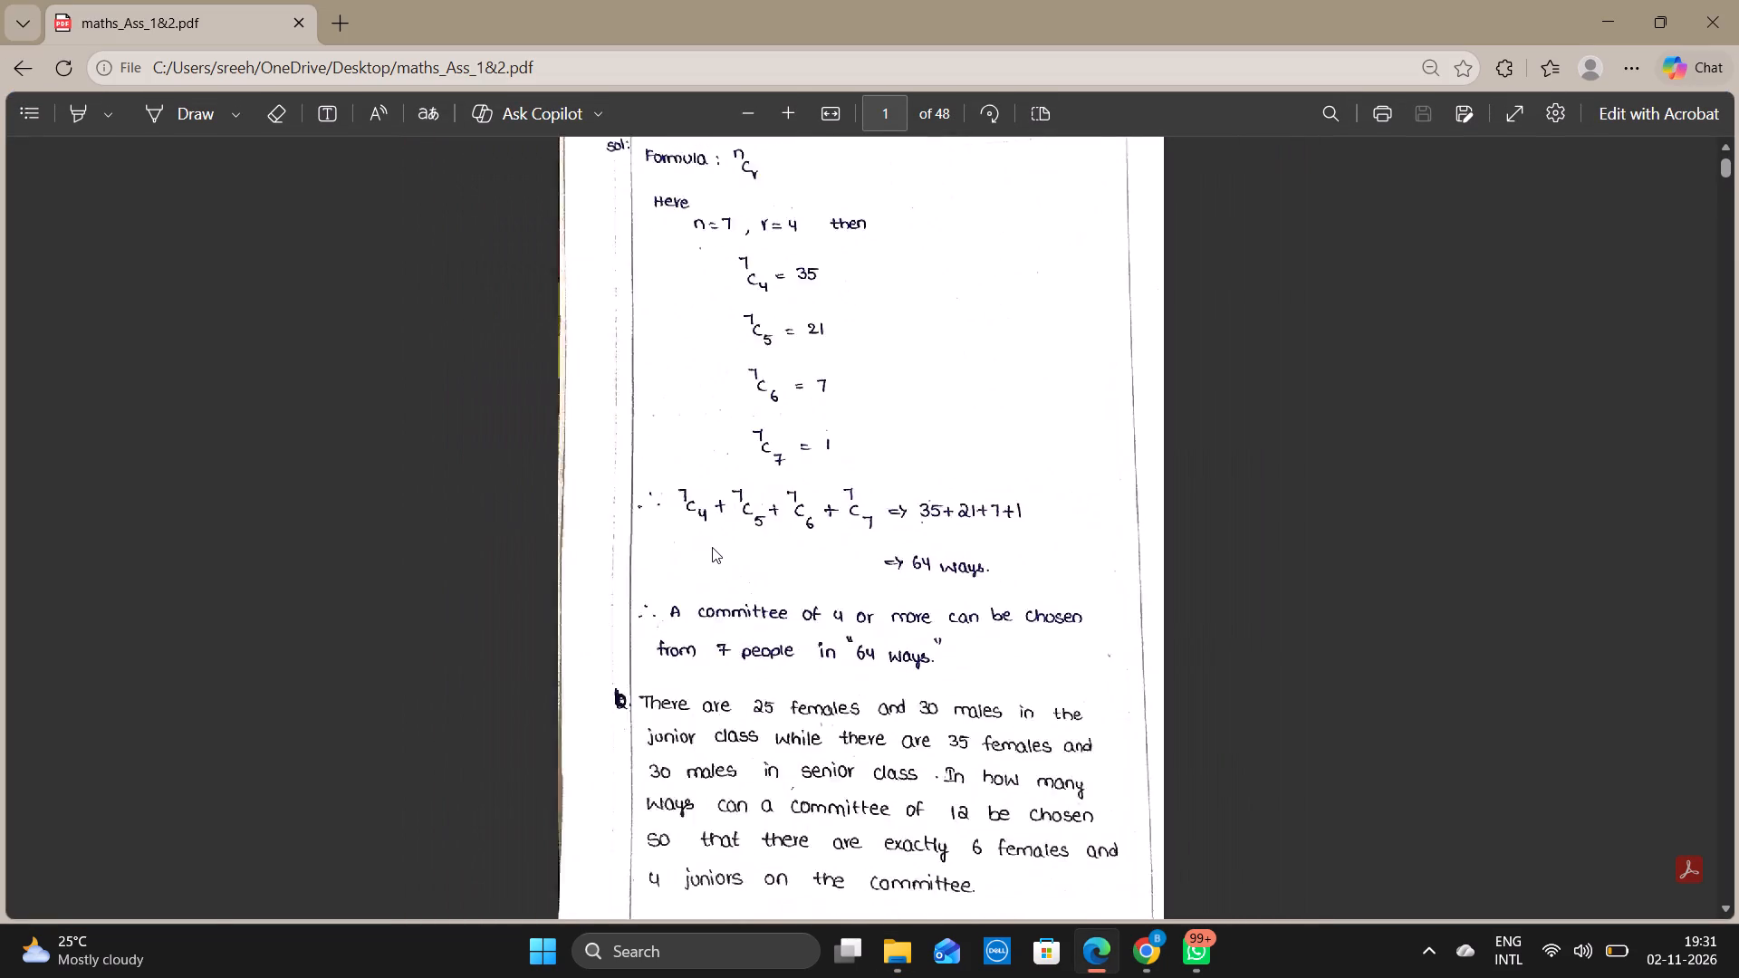
{"action": "scroll", "coordinate": [712, 547], "scroll_direction": "down", "scroll_amount": 13}
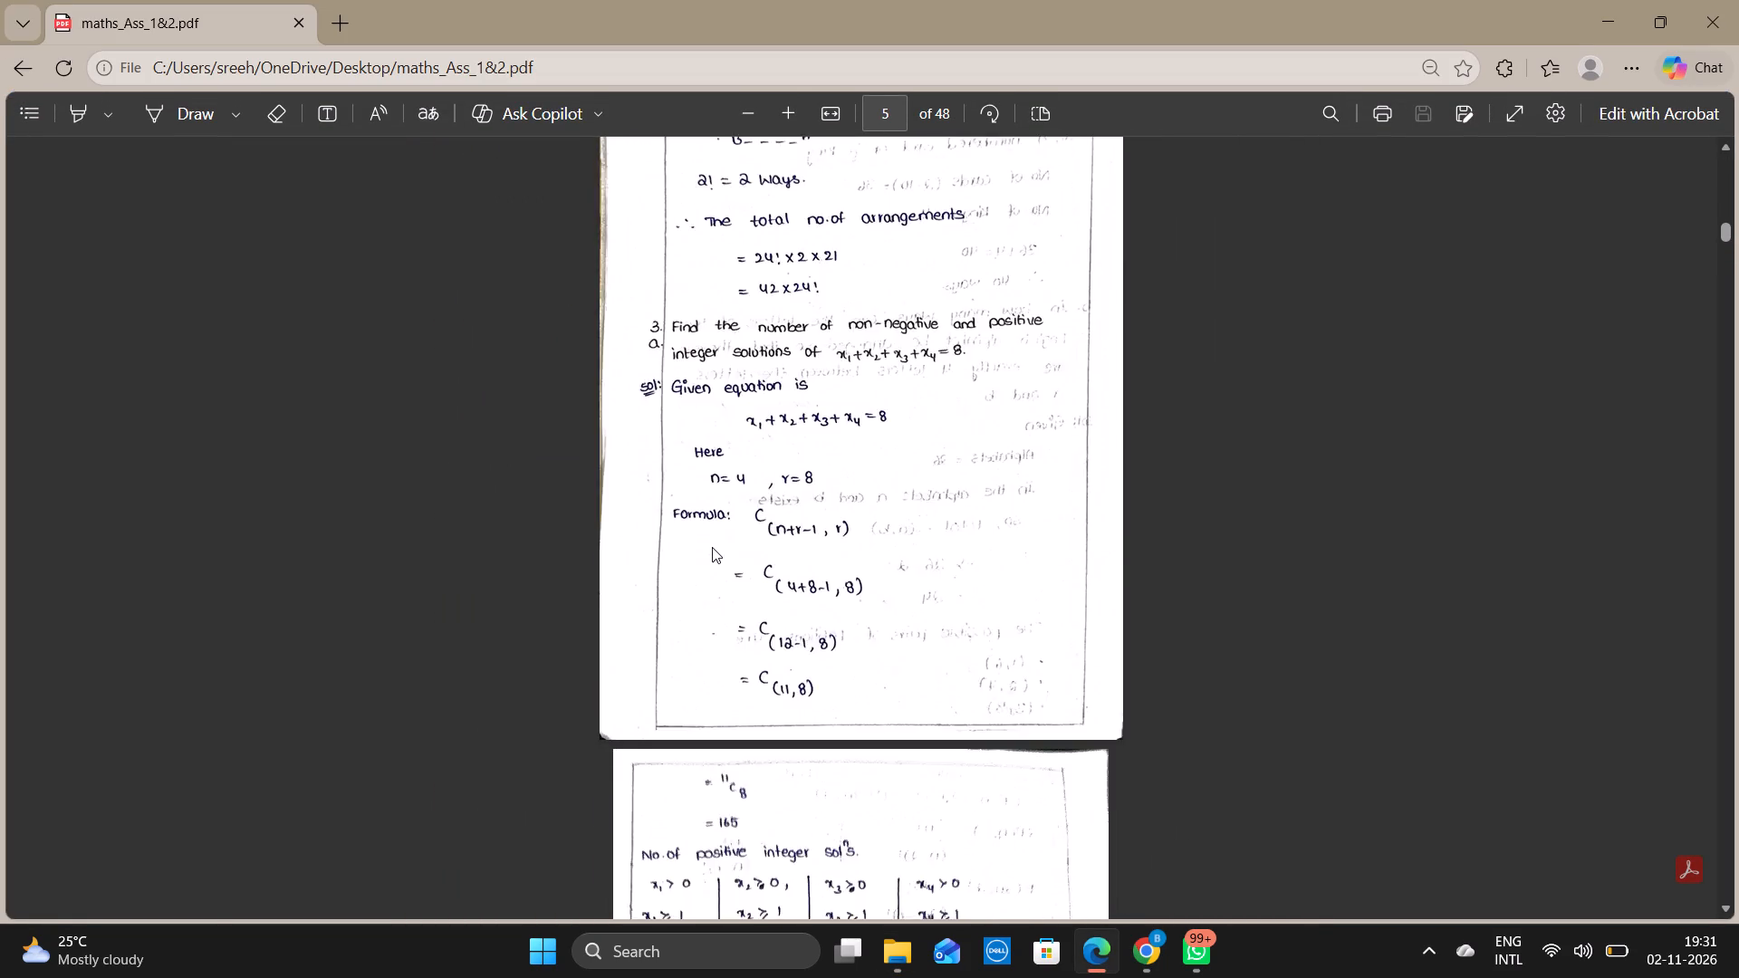
{"action": "scroll", "coordinate": [712, 547], "scroll_direction": "down", "scroll_amount": 13}
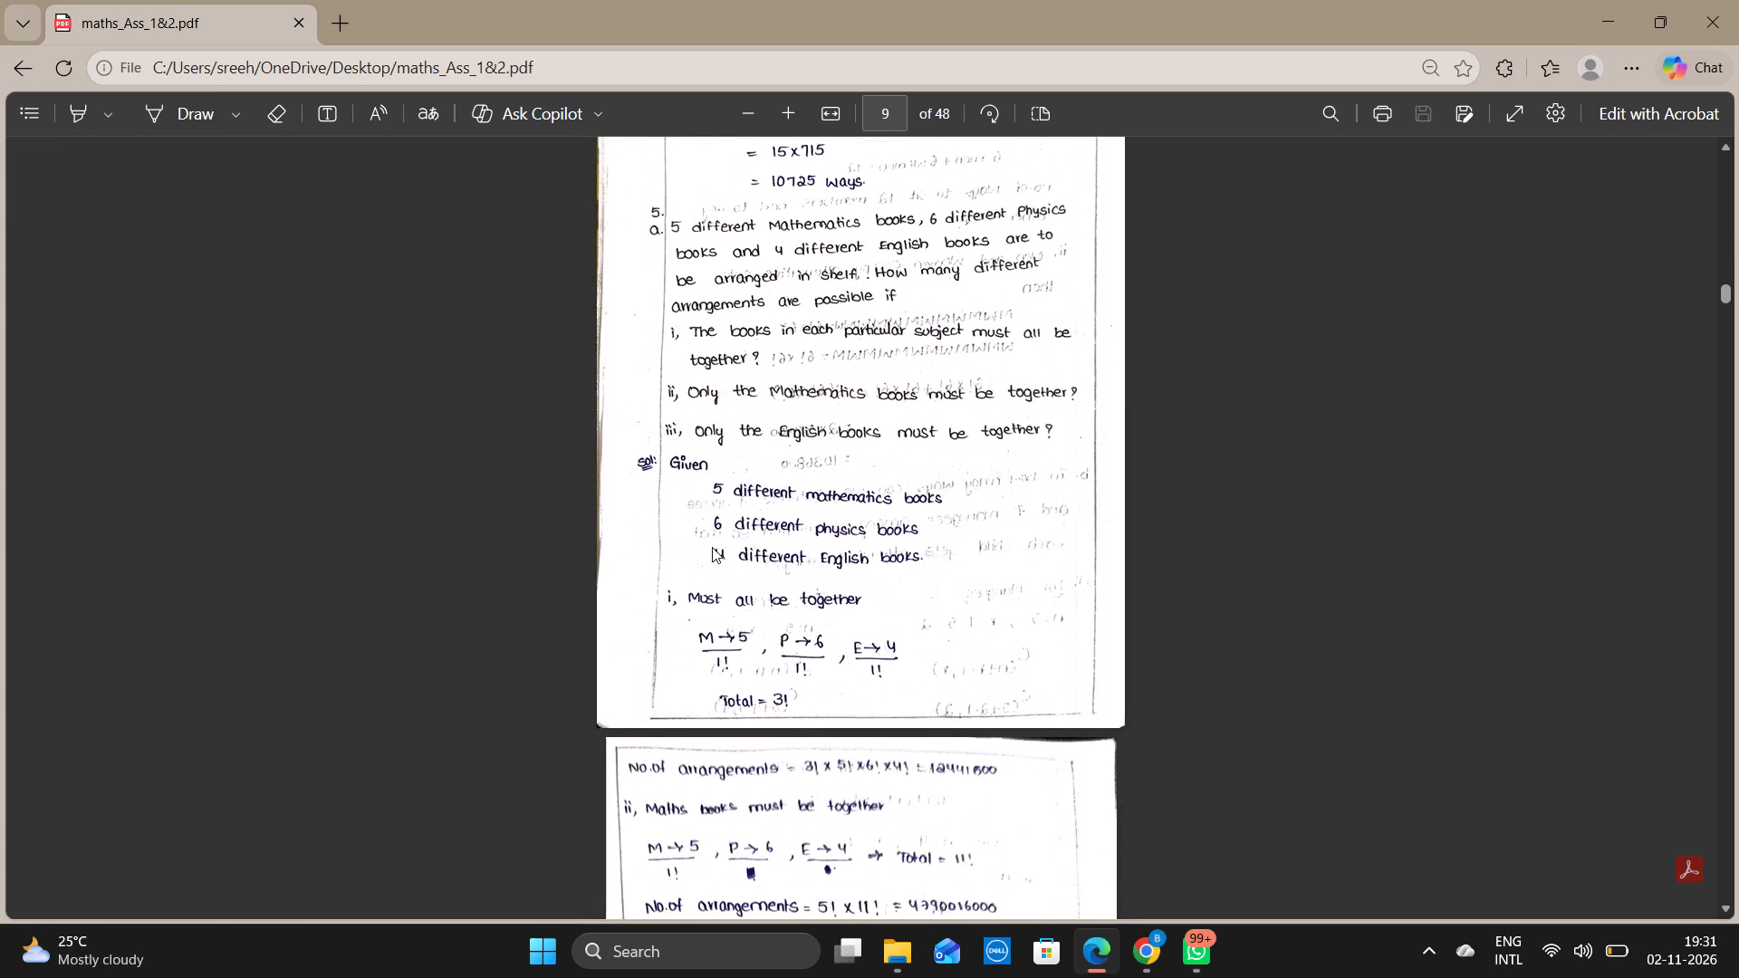
{"action": "scroll", "coordinate": [712, 547], "scroll_direction": "down", "scroll_amount": 4}
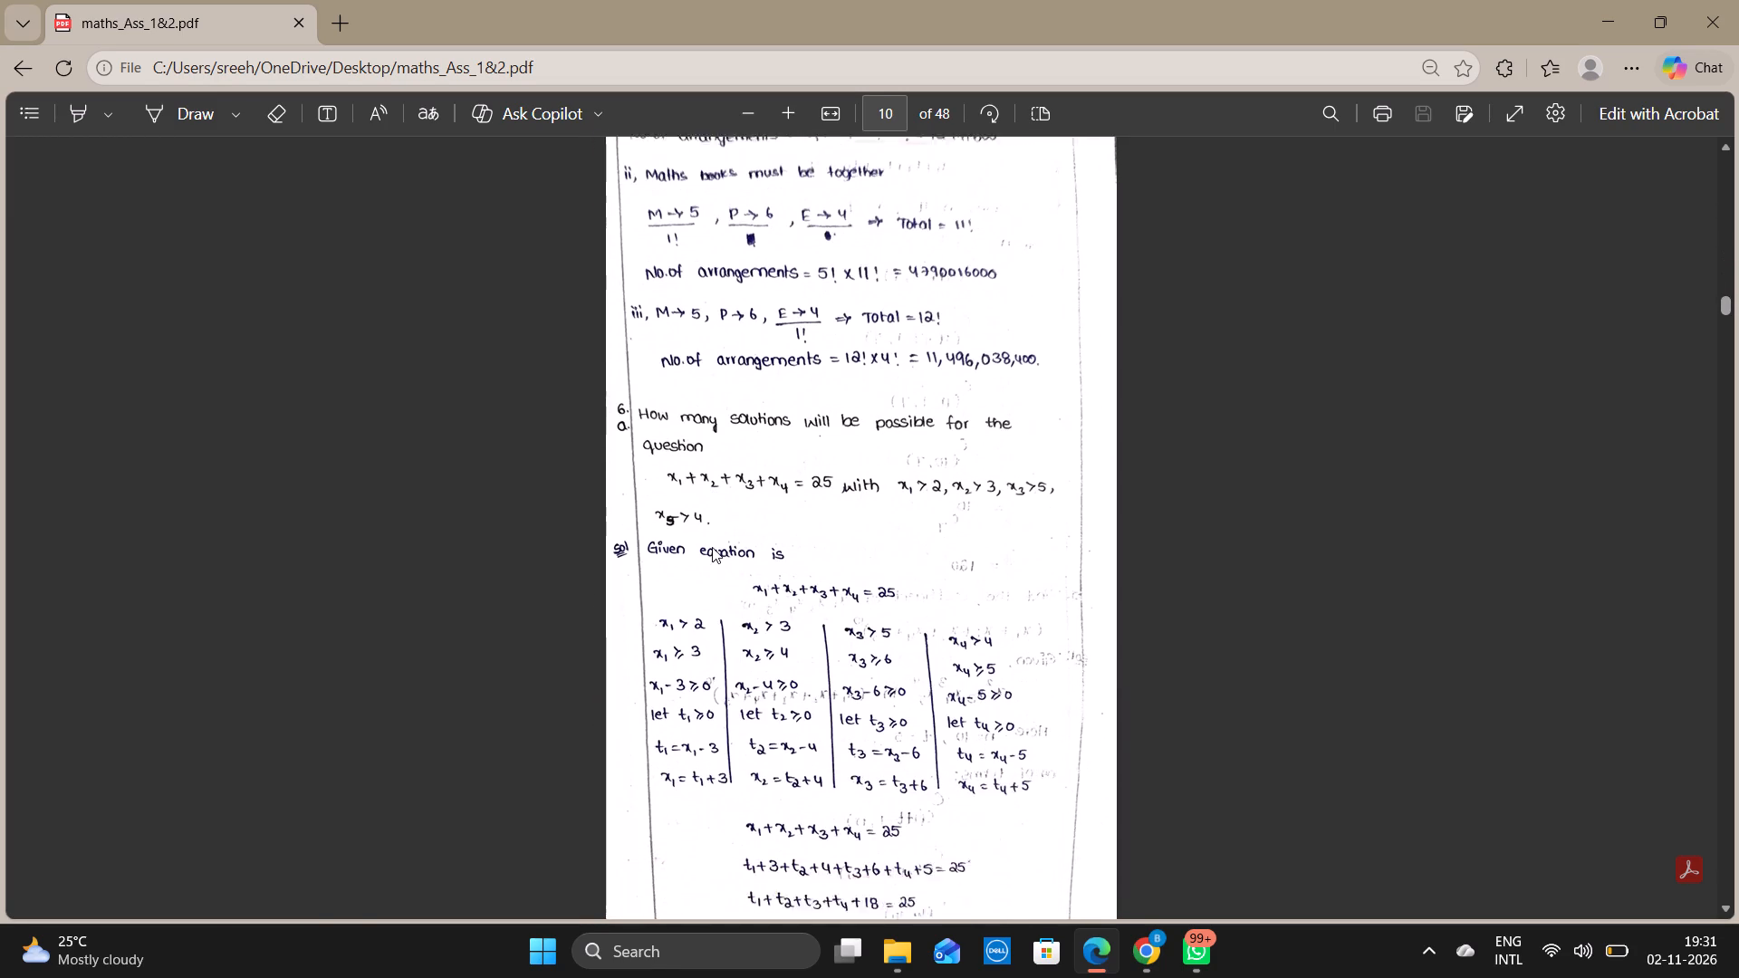
{"action": "scroll", "coordinate": [712, 547], "scroll_direction": "down", "scroll_amount": 5}
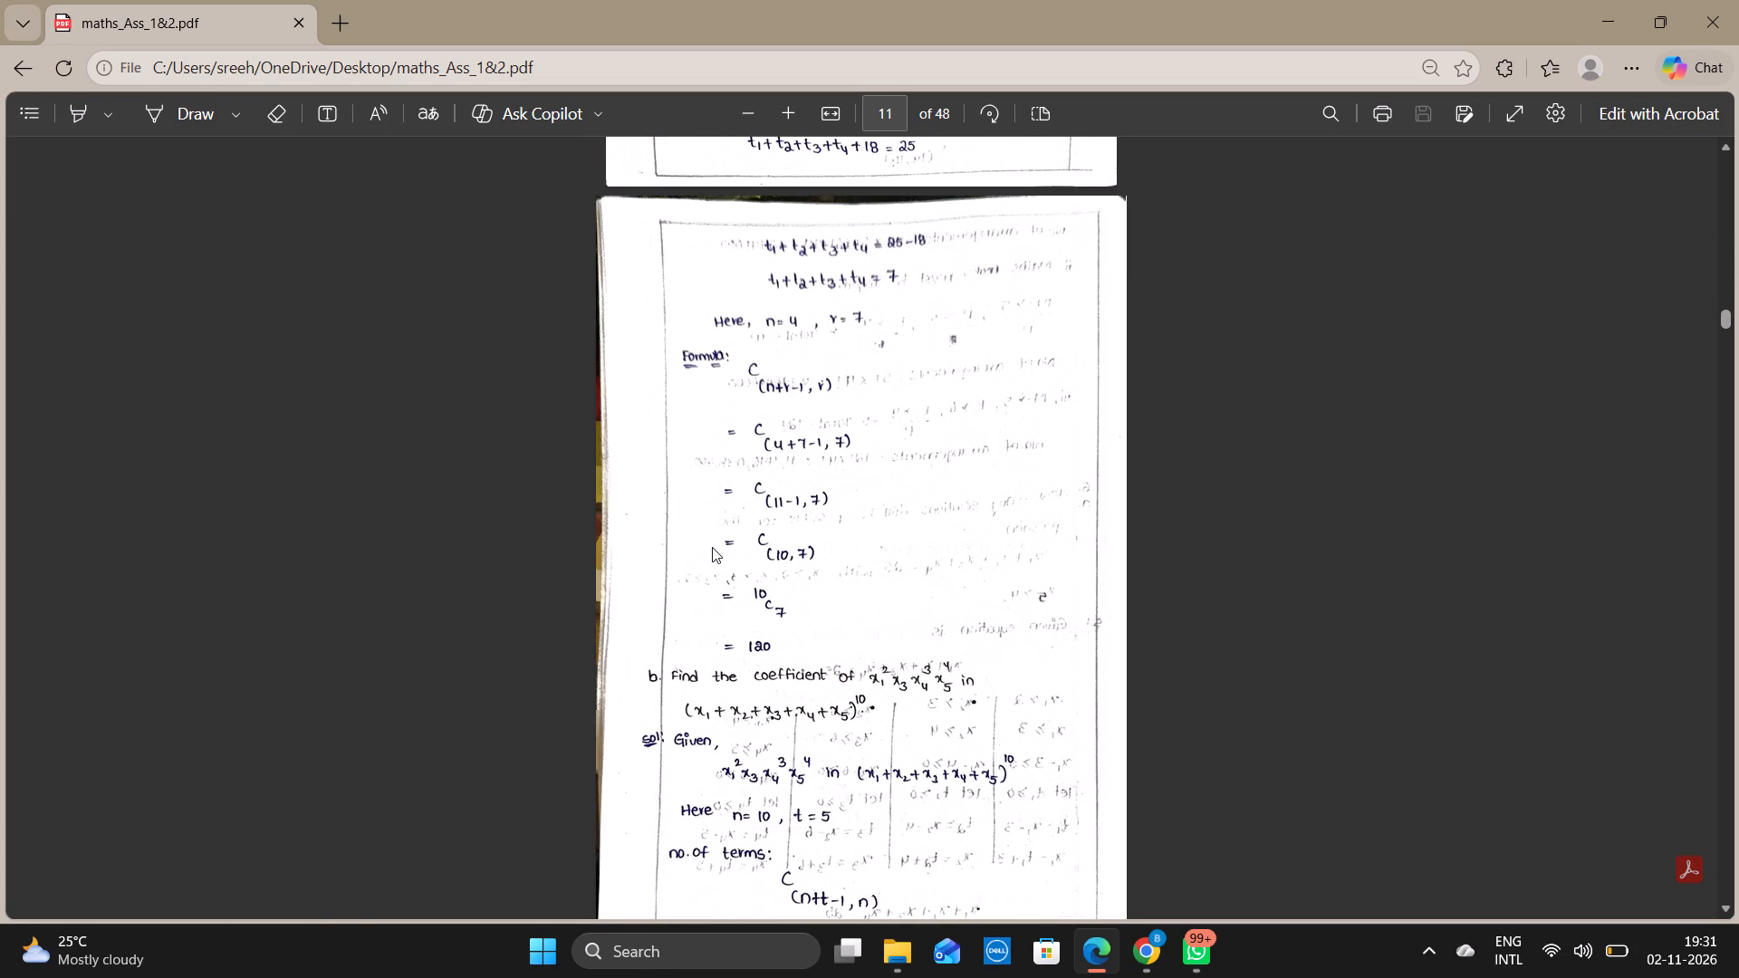
{"action": "scroll", "coordinate": [712, 547], "scroll_direction": "down", "scroll_amount": 11}
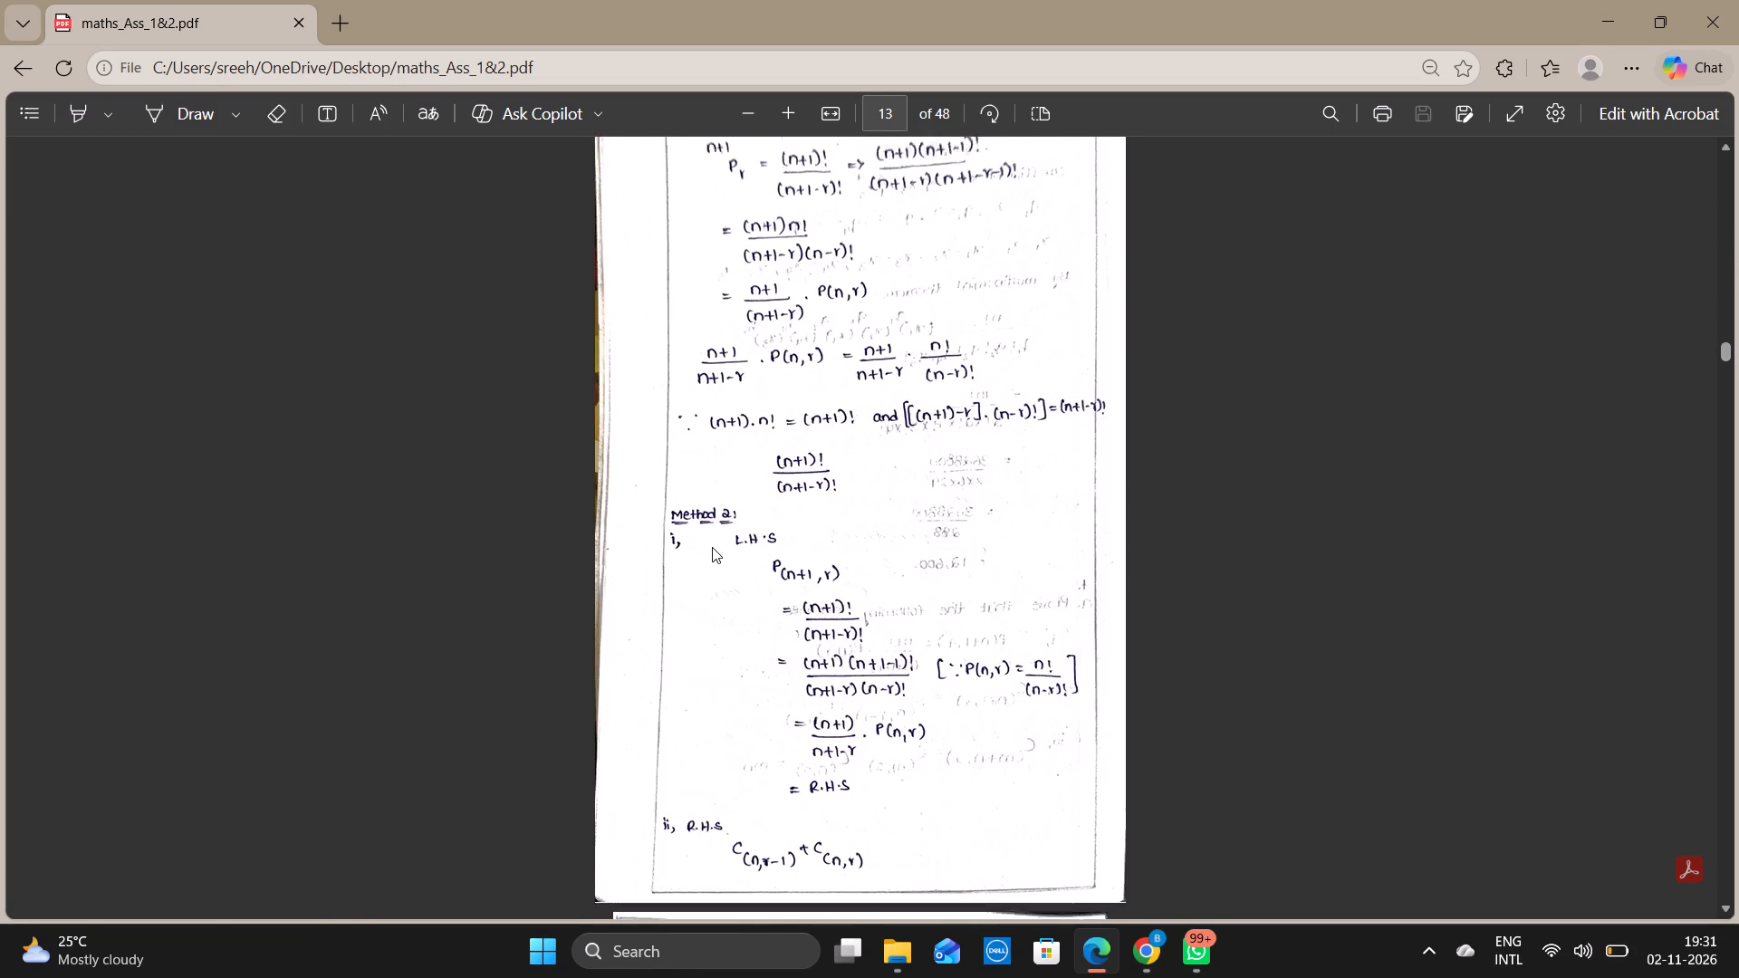
{"action": "scroll", "coordinate": [712, 547], "scroll_direction": "down", "scroll_amount": 20}
{"action": "scroll", "coordinate": [712, 547], "scroll_direction": "down", "scroll_amount": 13}
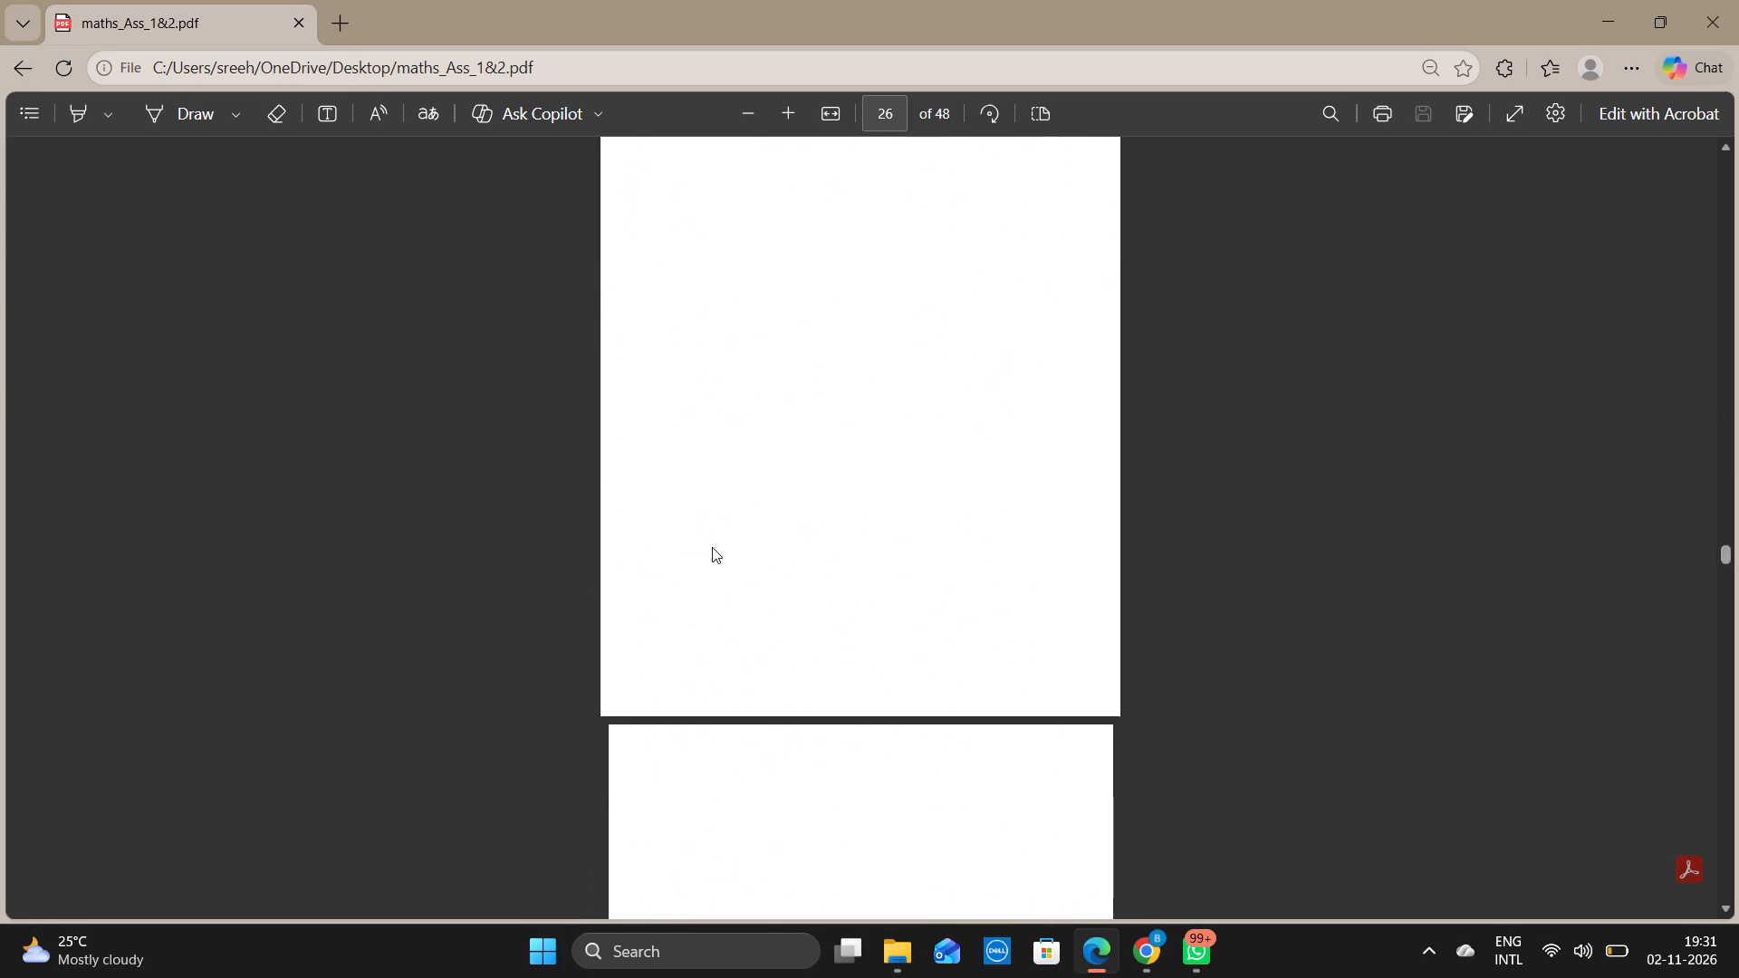
{"action": "scroll", "coordinate": [712, 547], "scroll_direction": "down", "scroll_amount": 20}
{"action": "scroll", "coordinate": [712, 547], "scroll_direction": "down", "scroll_amount": 5}
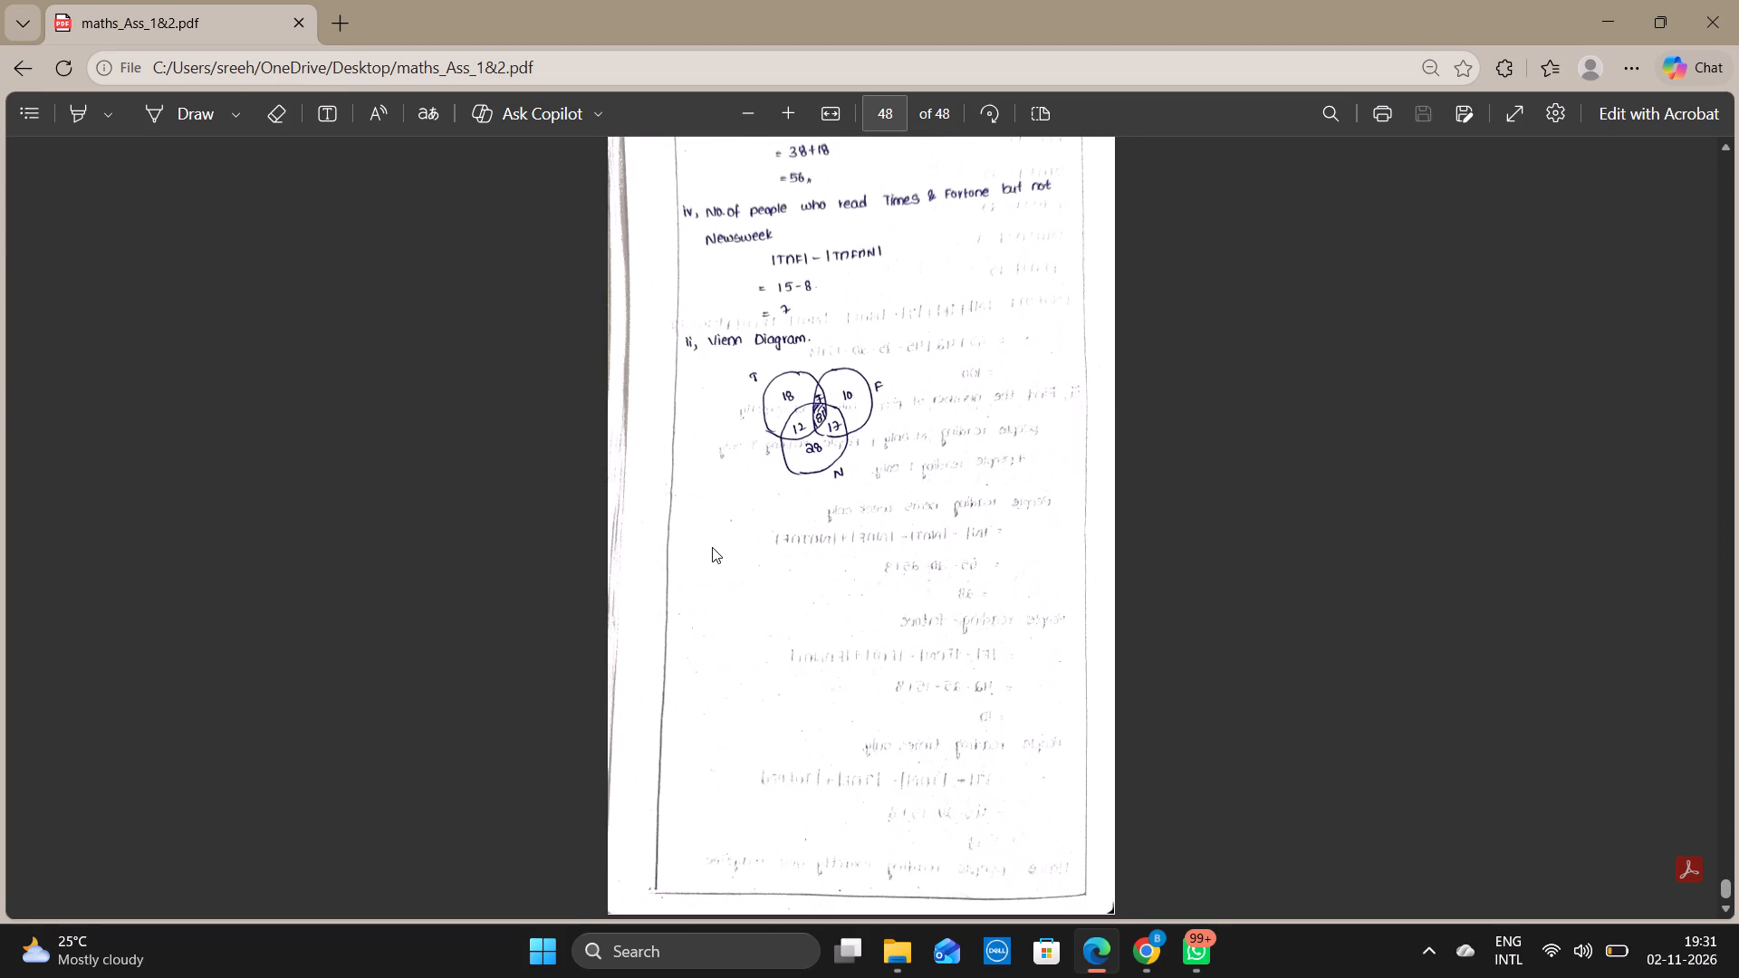
{"action": "left_click", "coordinate": [1738, 0]}
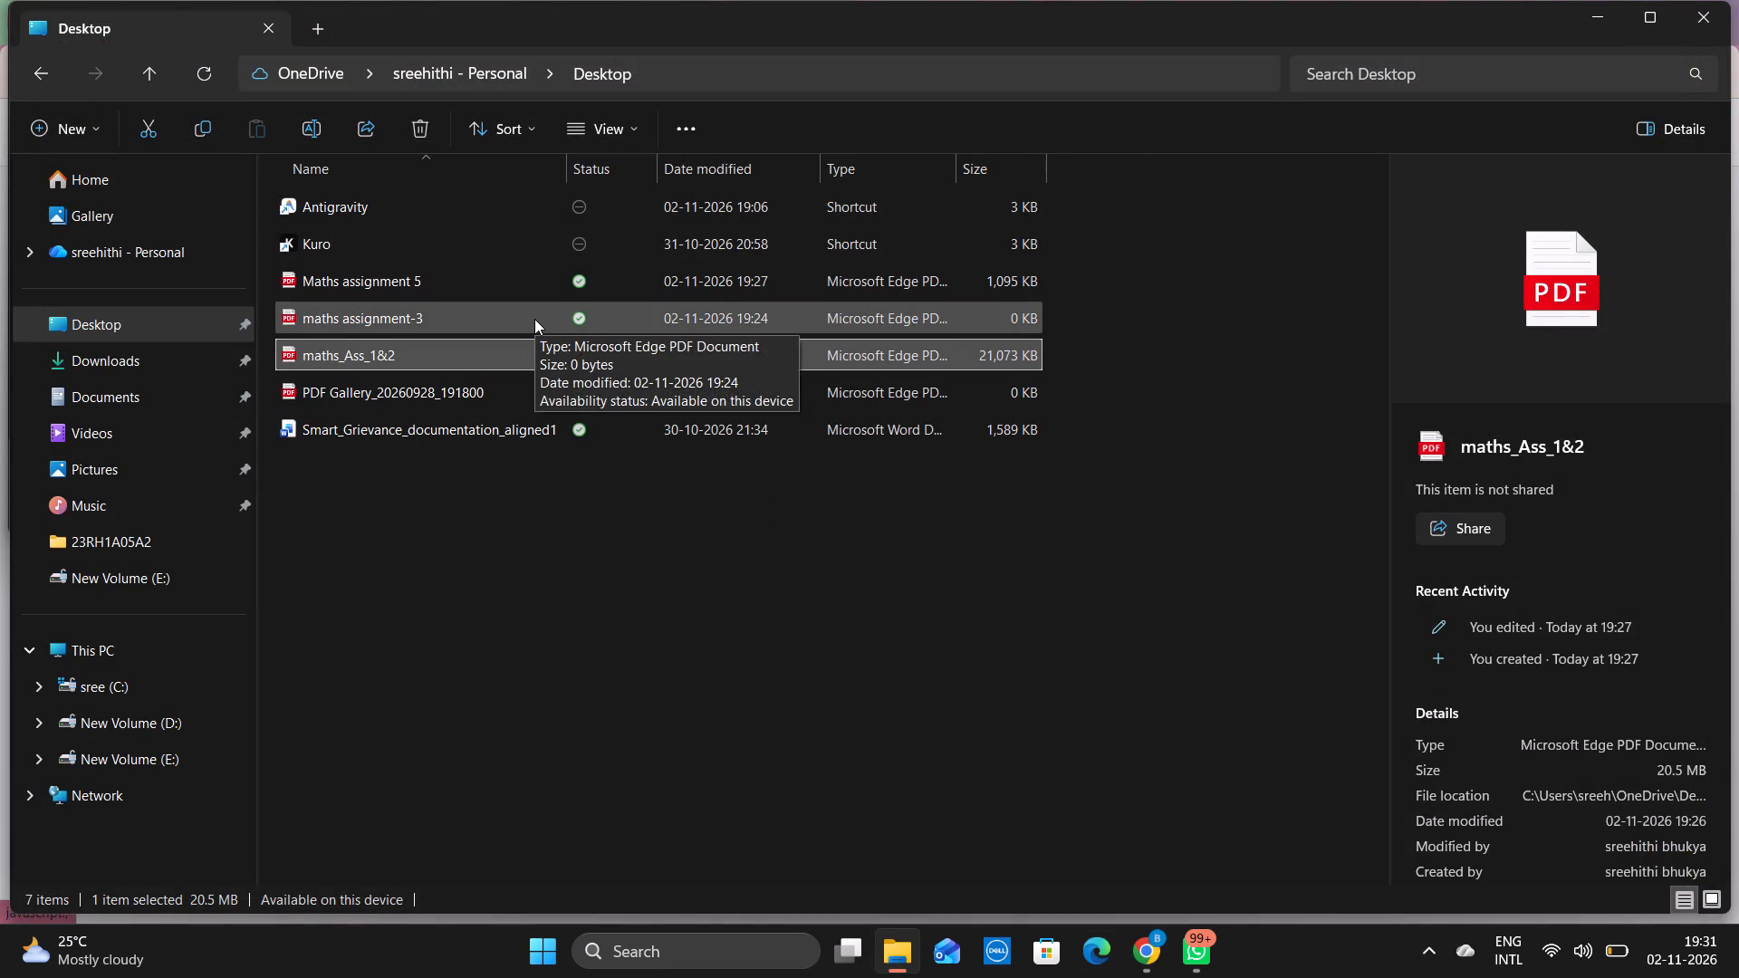
Try to view PDF Gallery_20260928_191800 from the Desktop folder, reloading the file.
{"action": "double_click", "coordinate": [495, 403]}
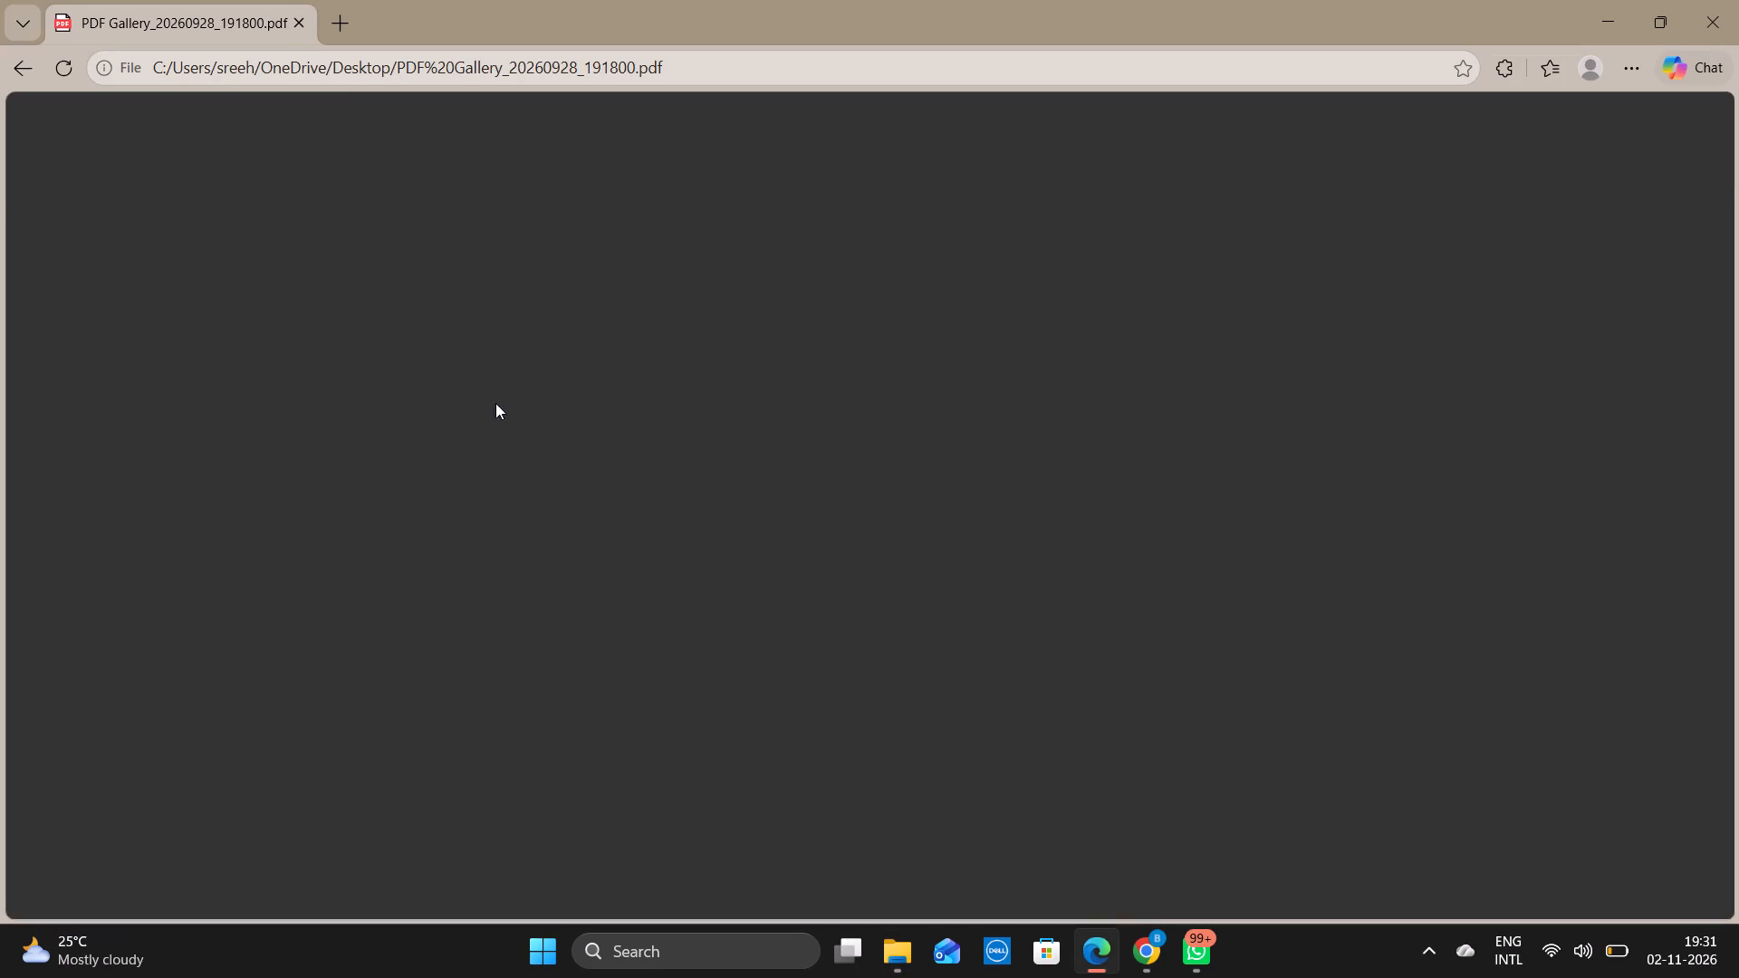
{"action": "left_click", "coordinate": [928, 541]}
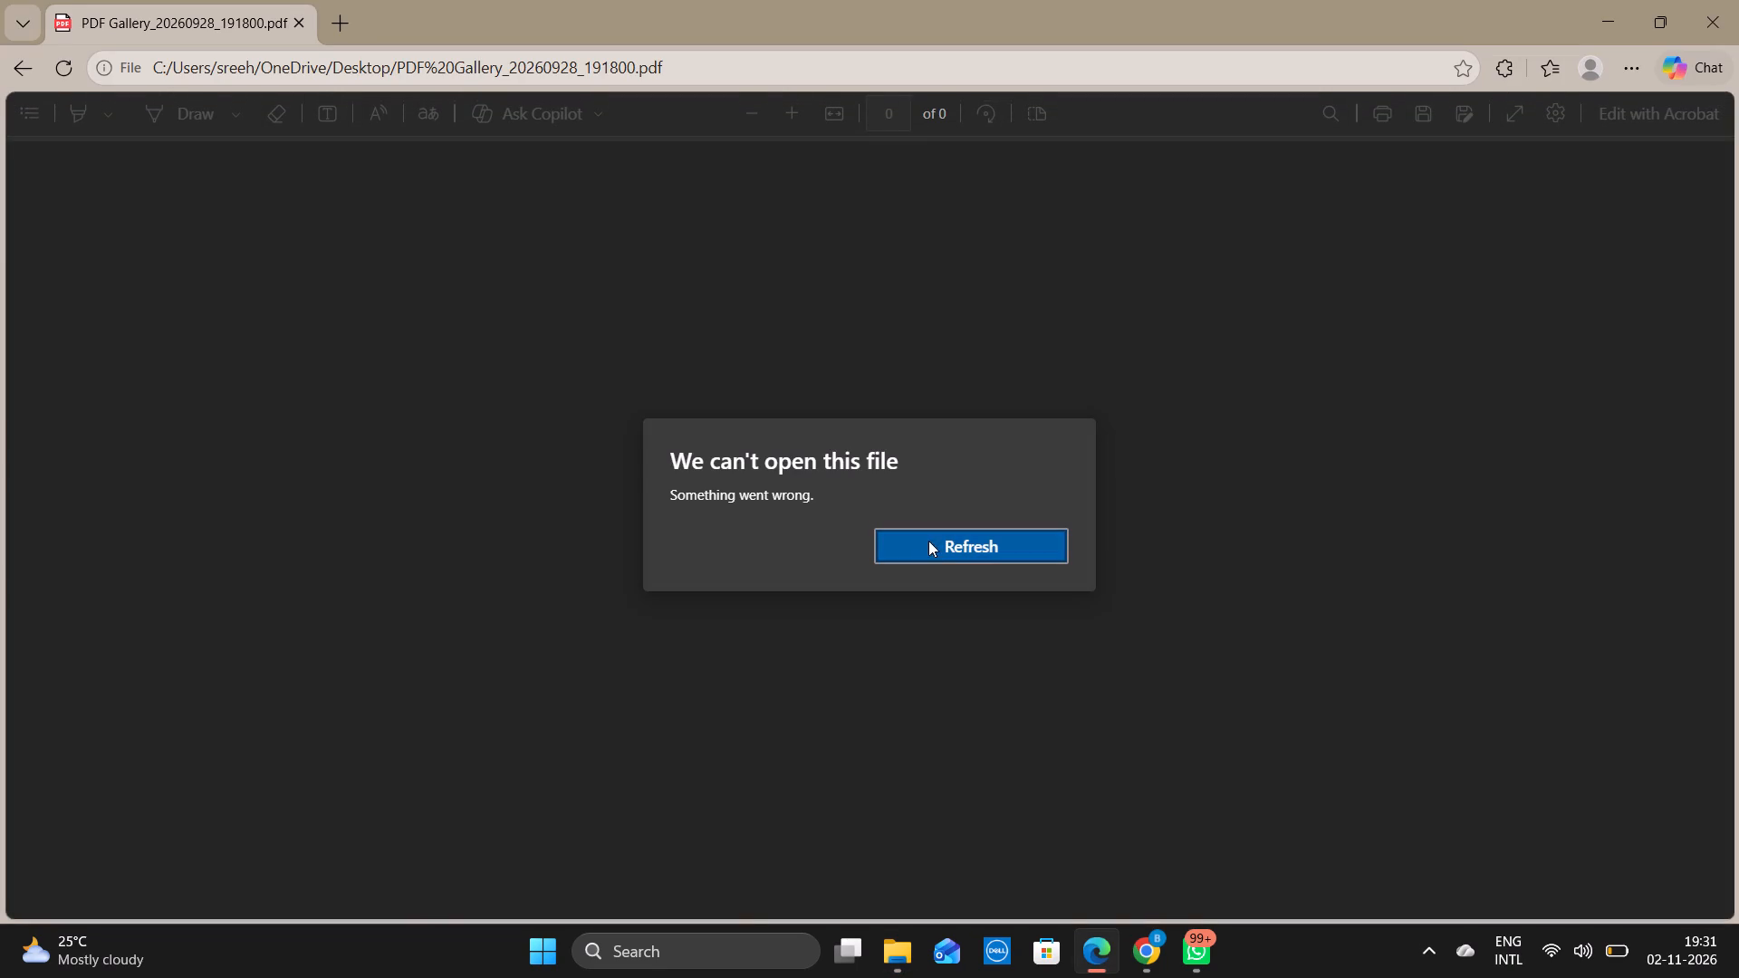
{"action": "left_click", "coordinate": [928, 541]}
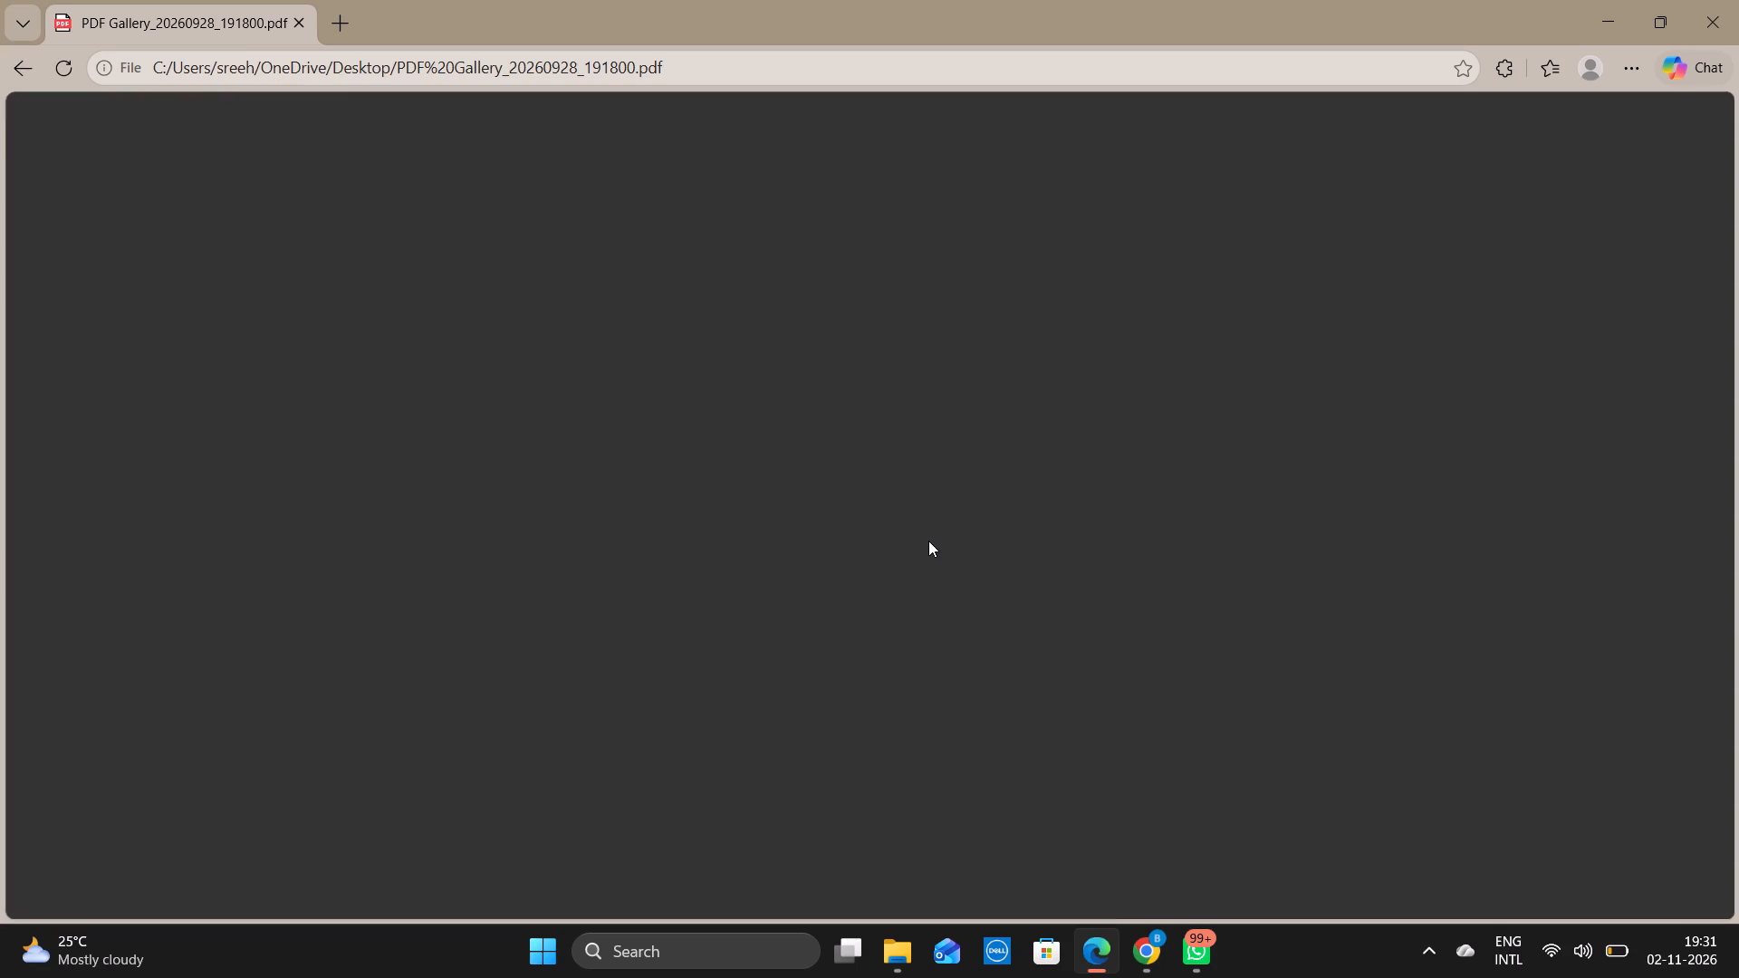
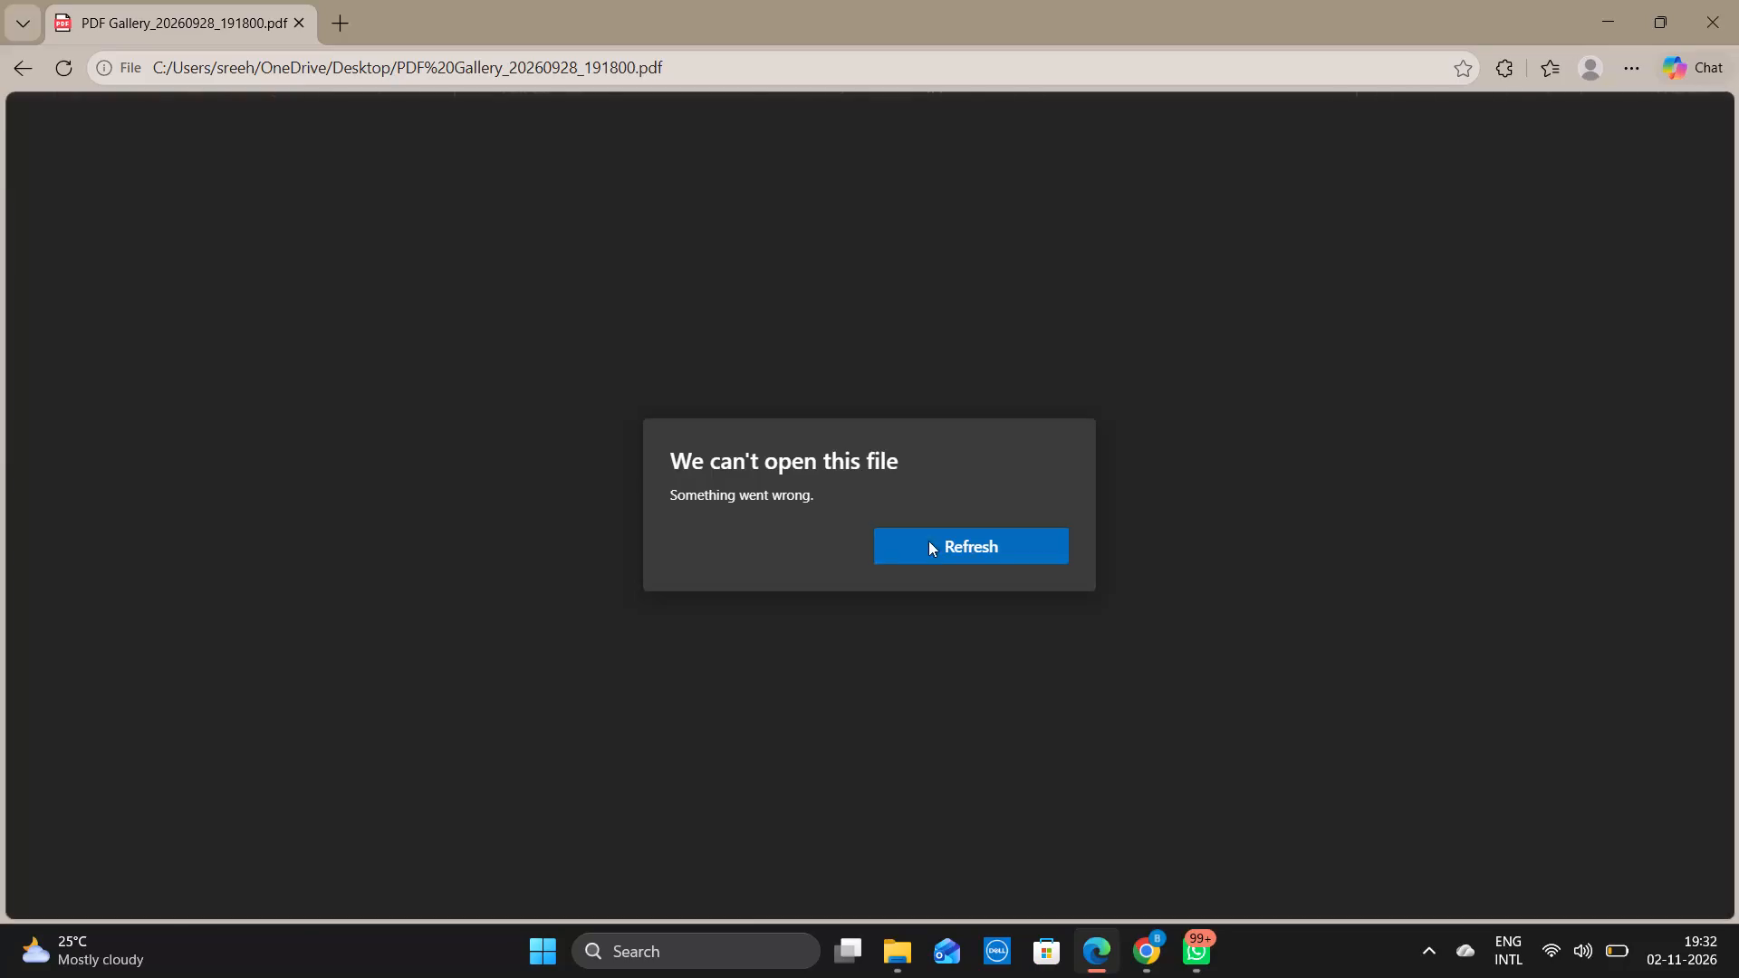
Close the PDF Gallery_20260928_191800 file and return to the Desktop folder in File Explorer.
{"action": "left_click", "coordinate": [1738, 0]}
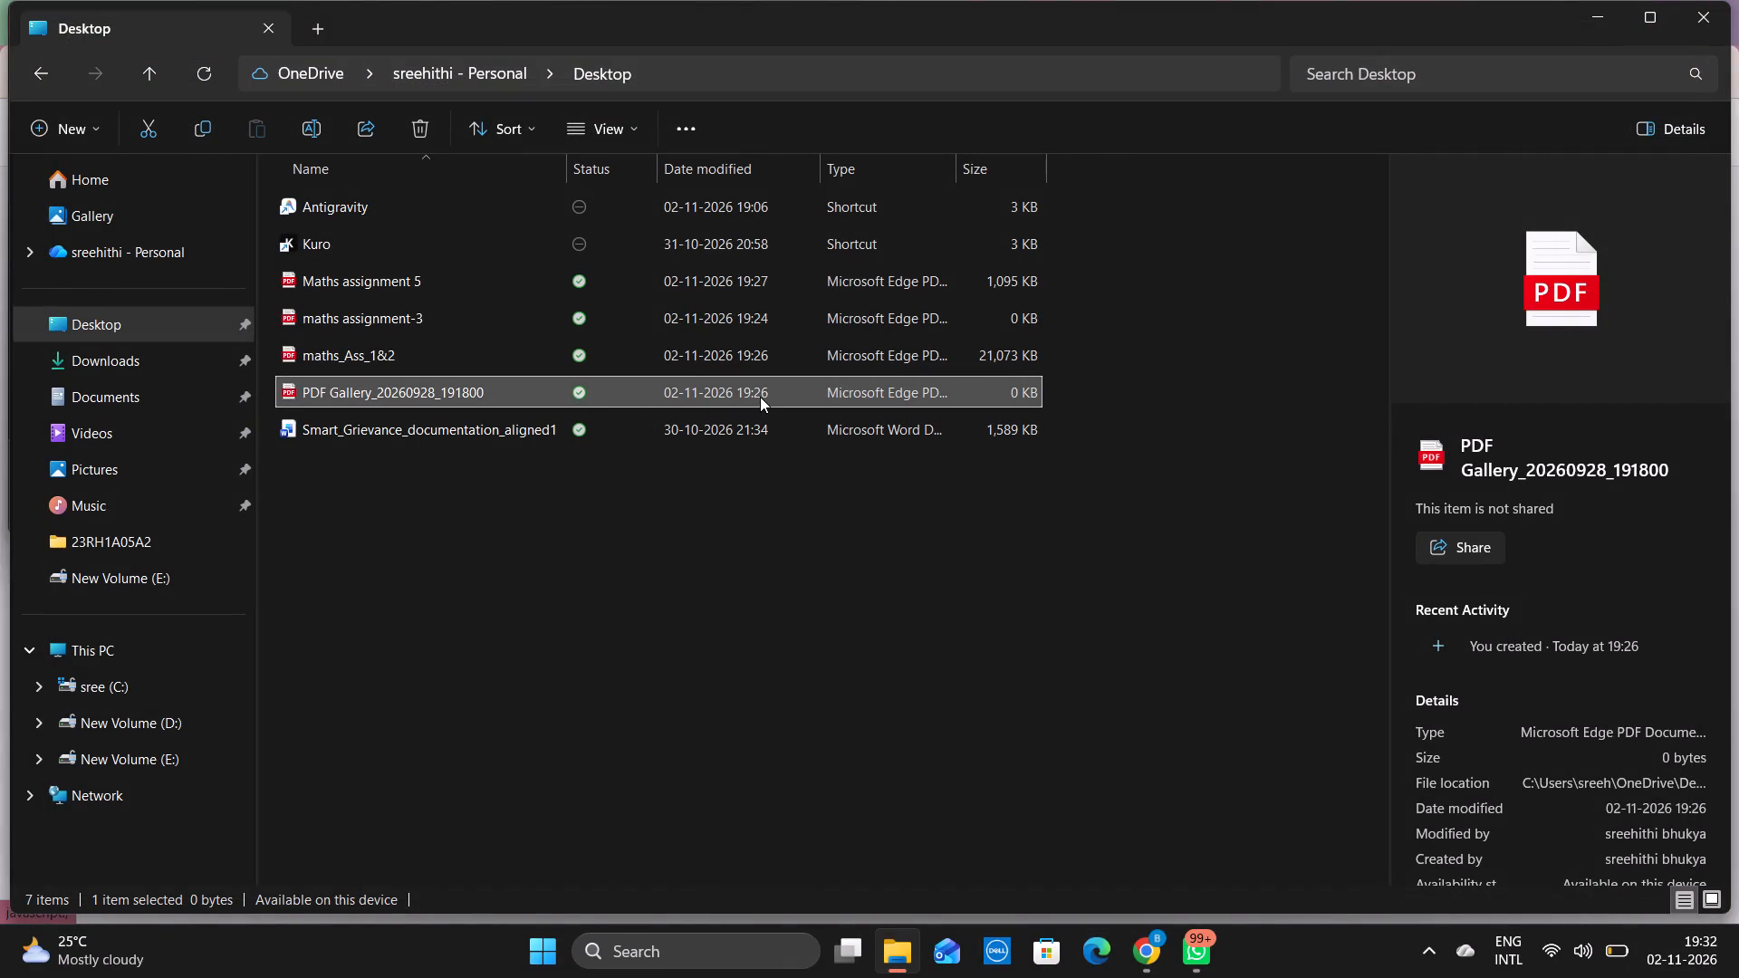
Try again to view PDF Gallery_20260928_191800 from the Desktop folder, reloading the file once, and close it.
{"action": "double_click", "coordinate": [474, 398]}
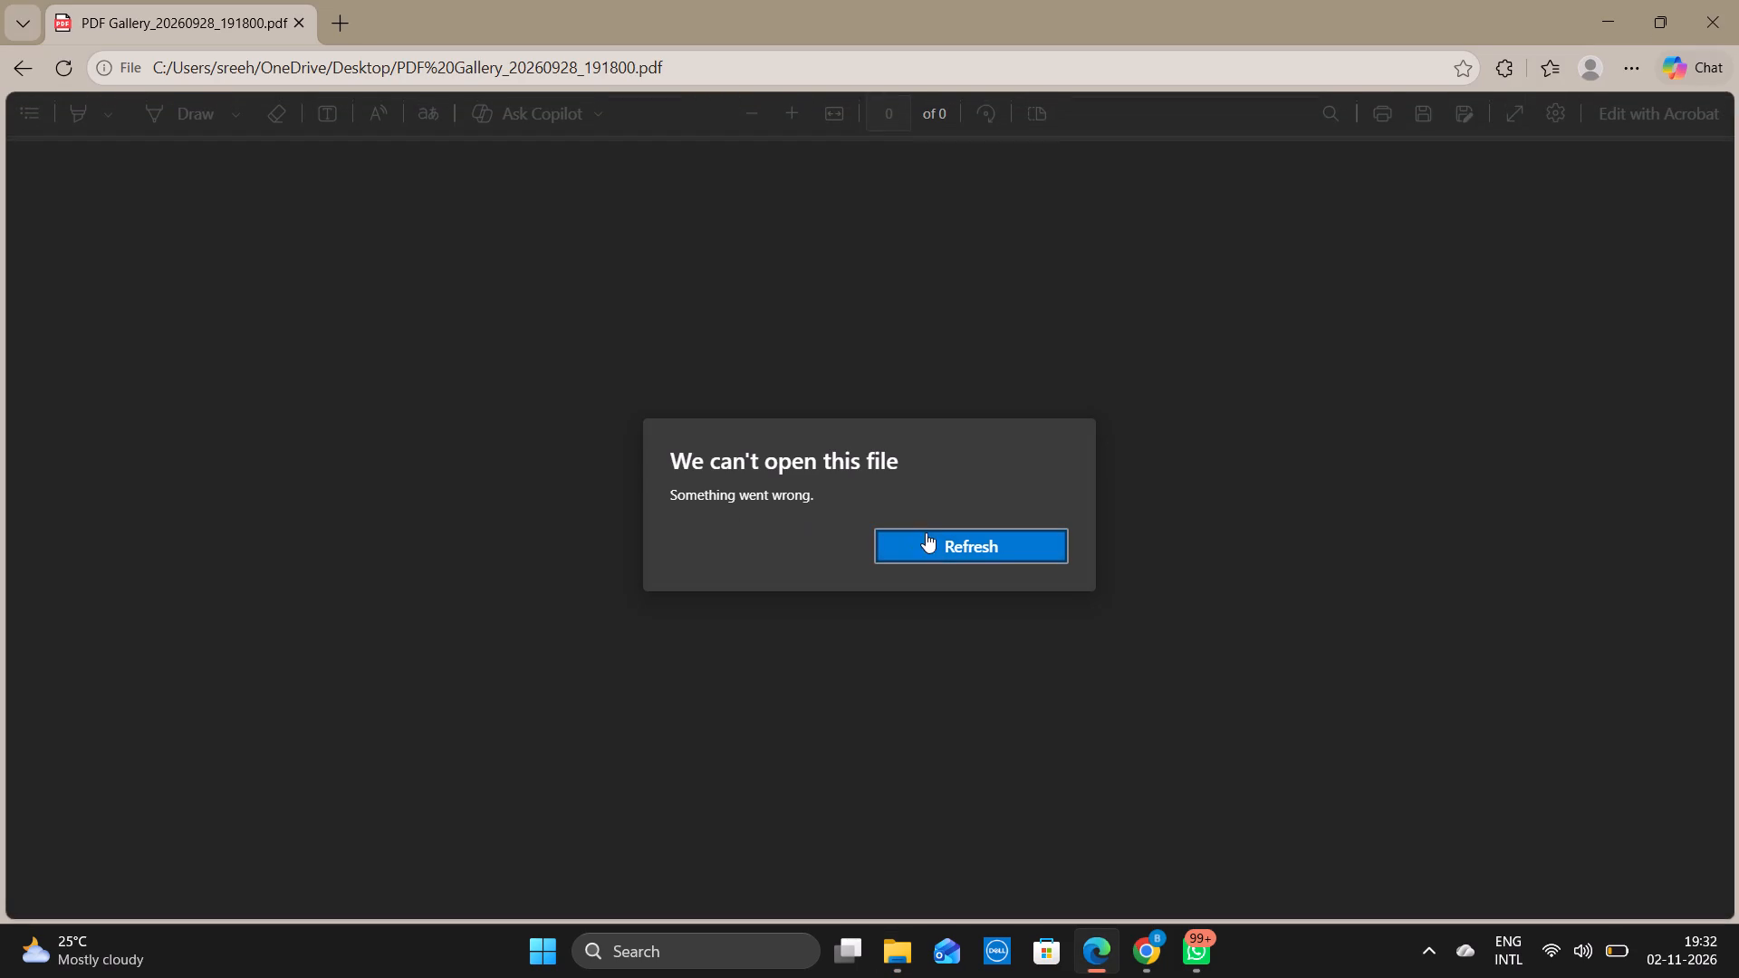
{"action": "left_click", "coordinate": [941, 540]}
{"action": "left_click", "coordinate": [1738, 0]}
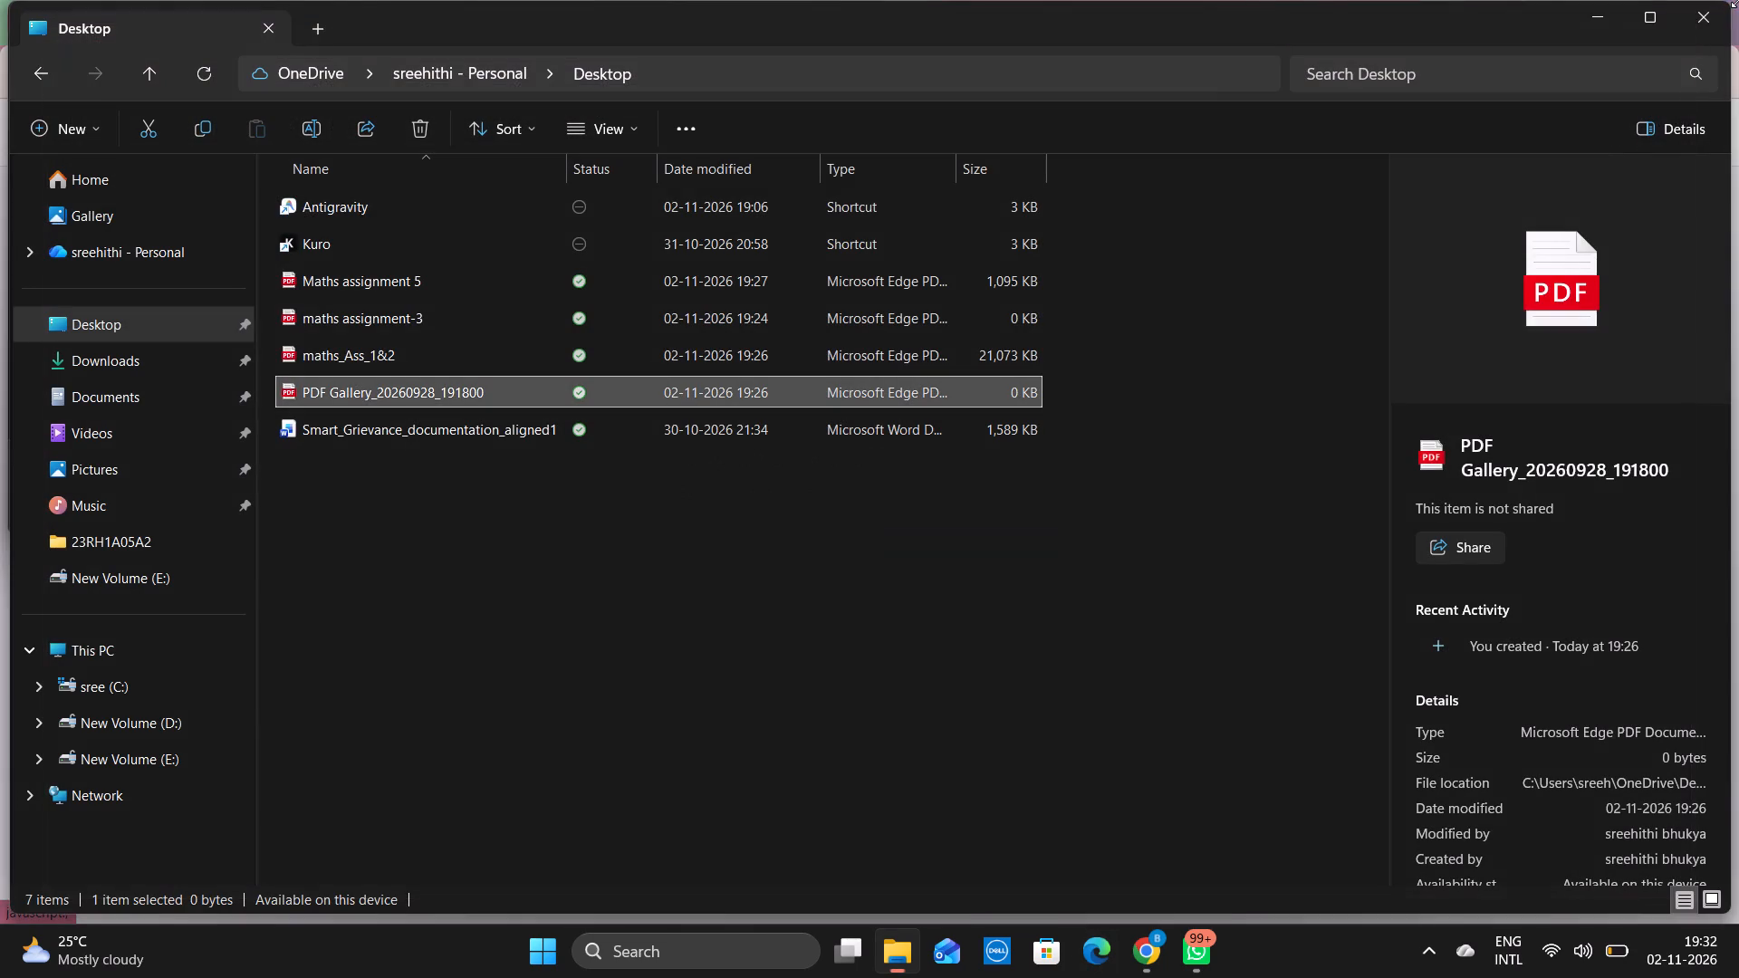
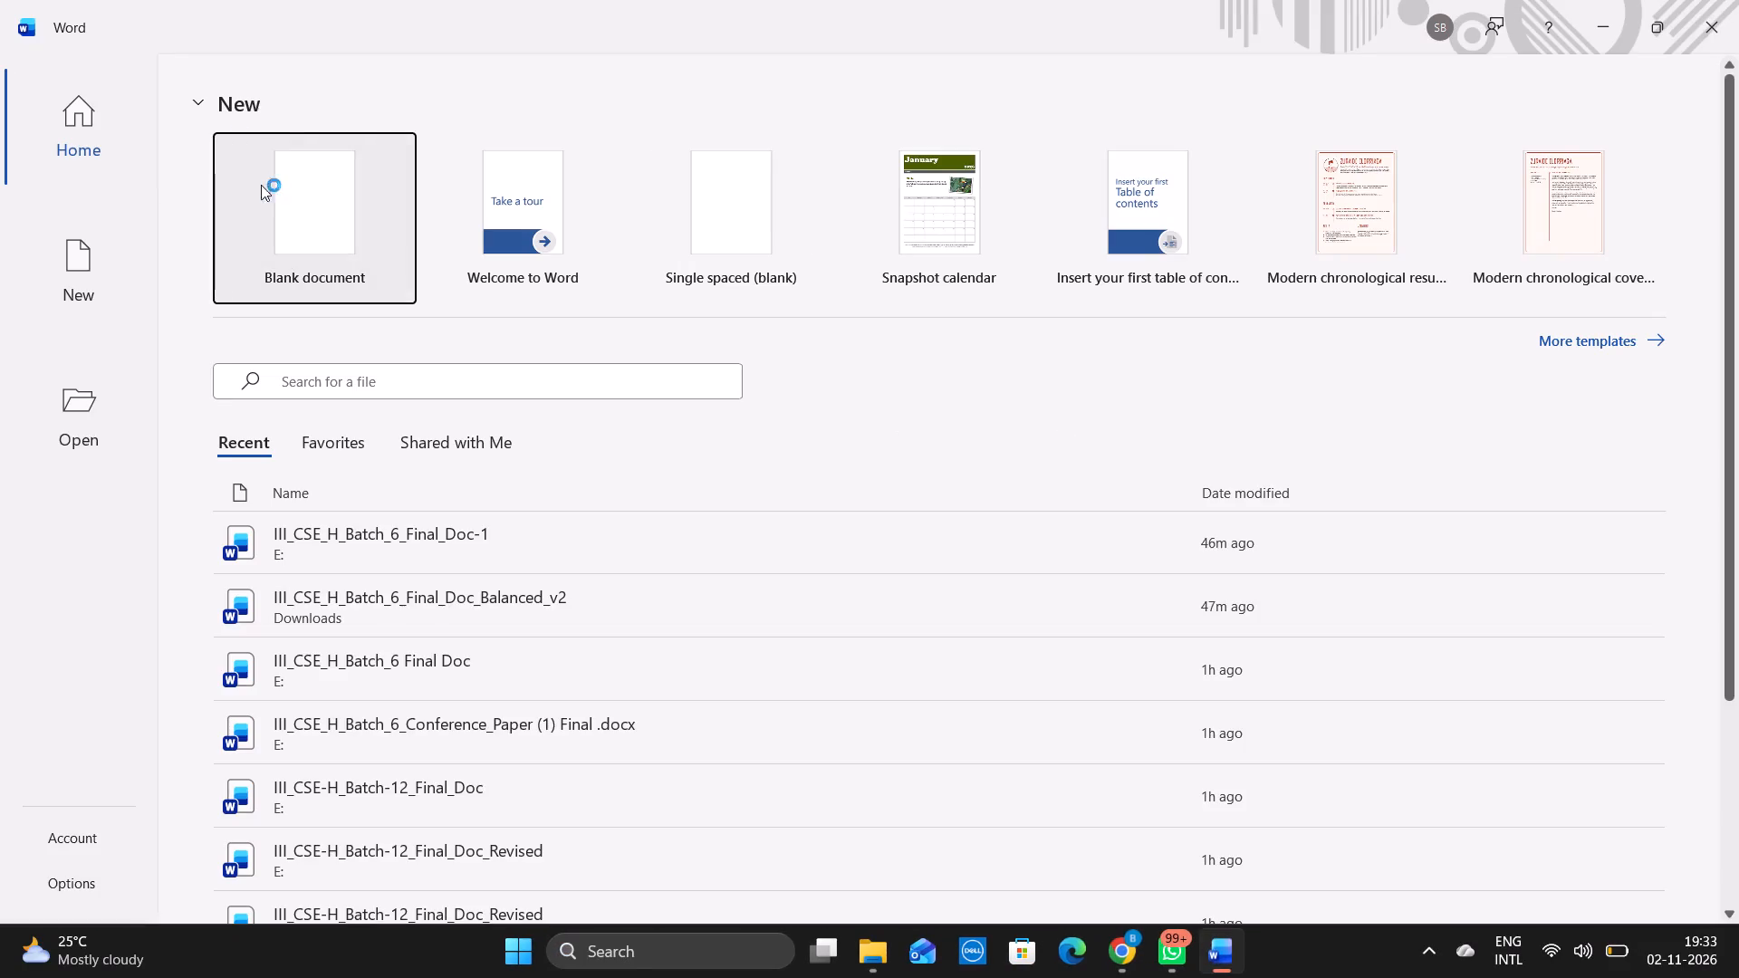
Create a new blank document in Word.
{"action": "left_click", "coordinate": [265, 194]}
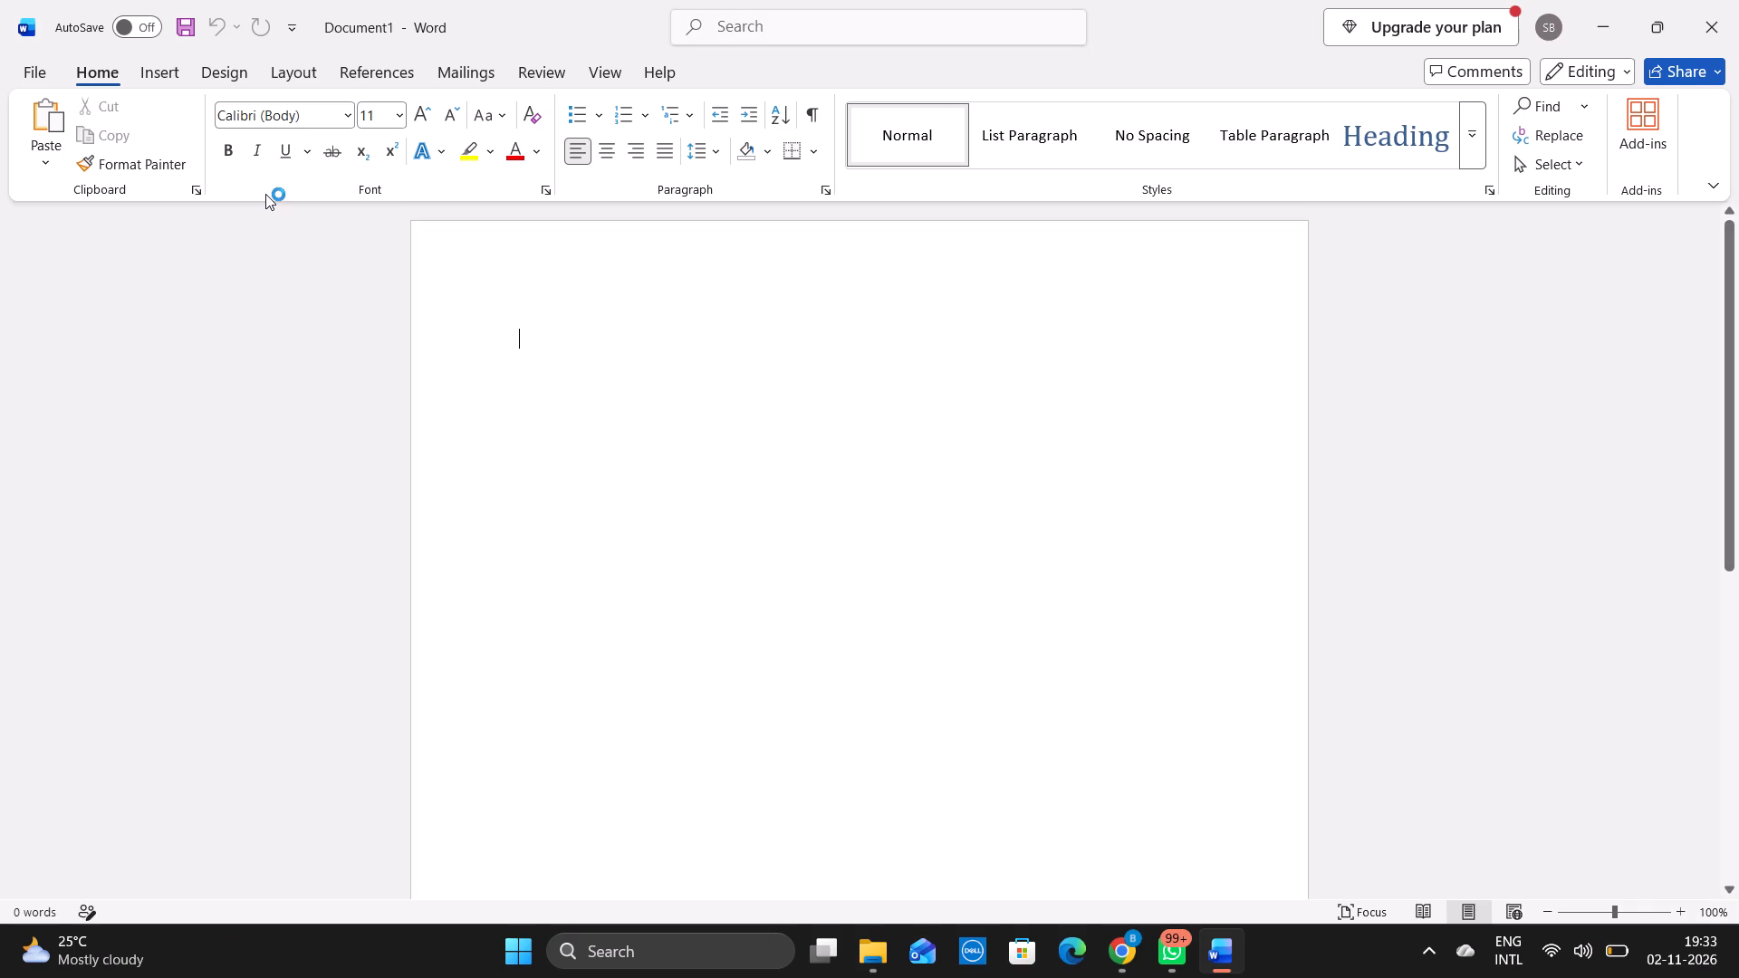
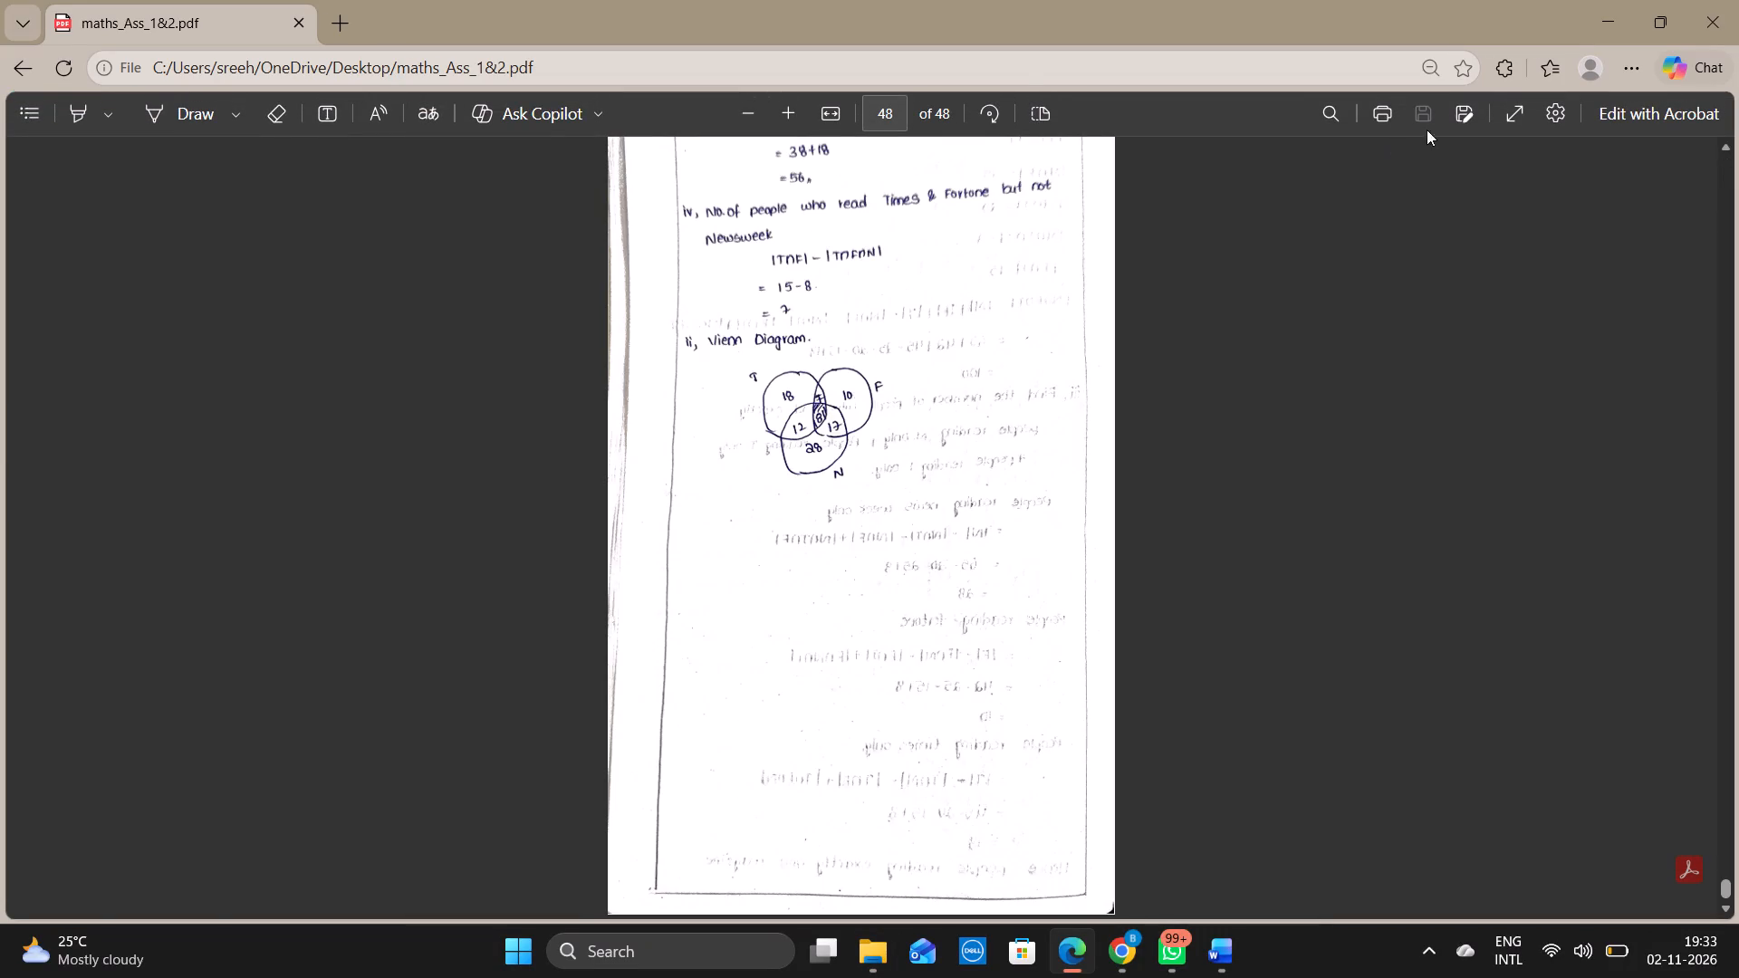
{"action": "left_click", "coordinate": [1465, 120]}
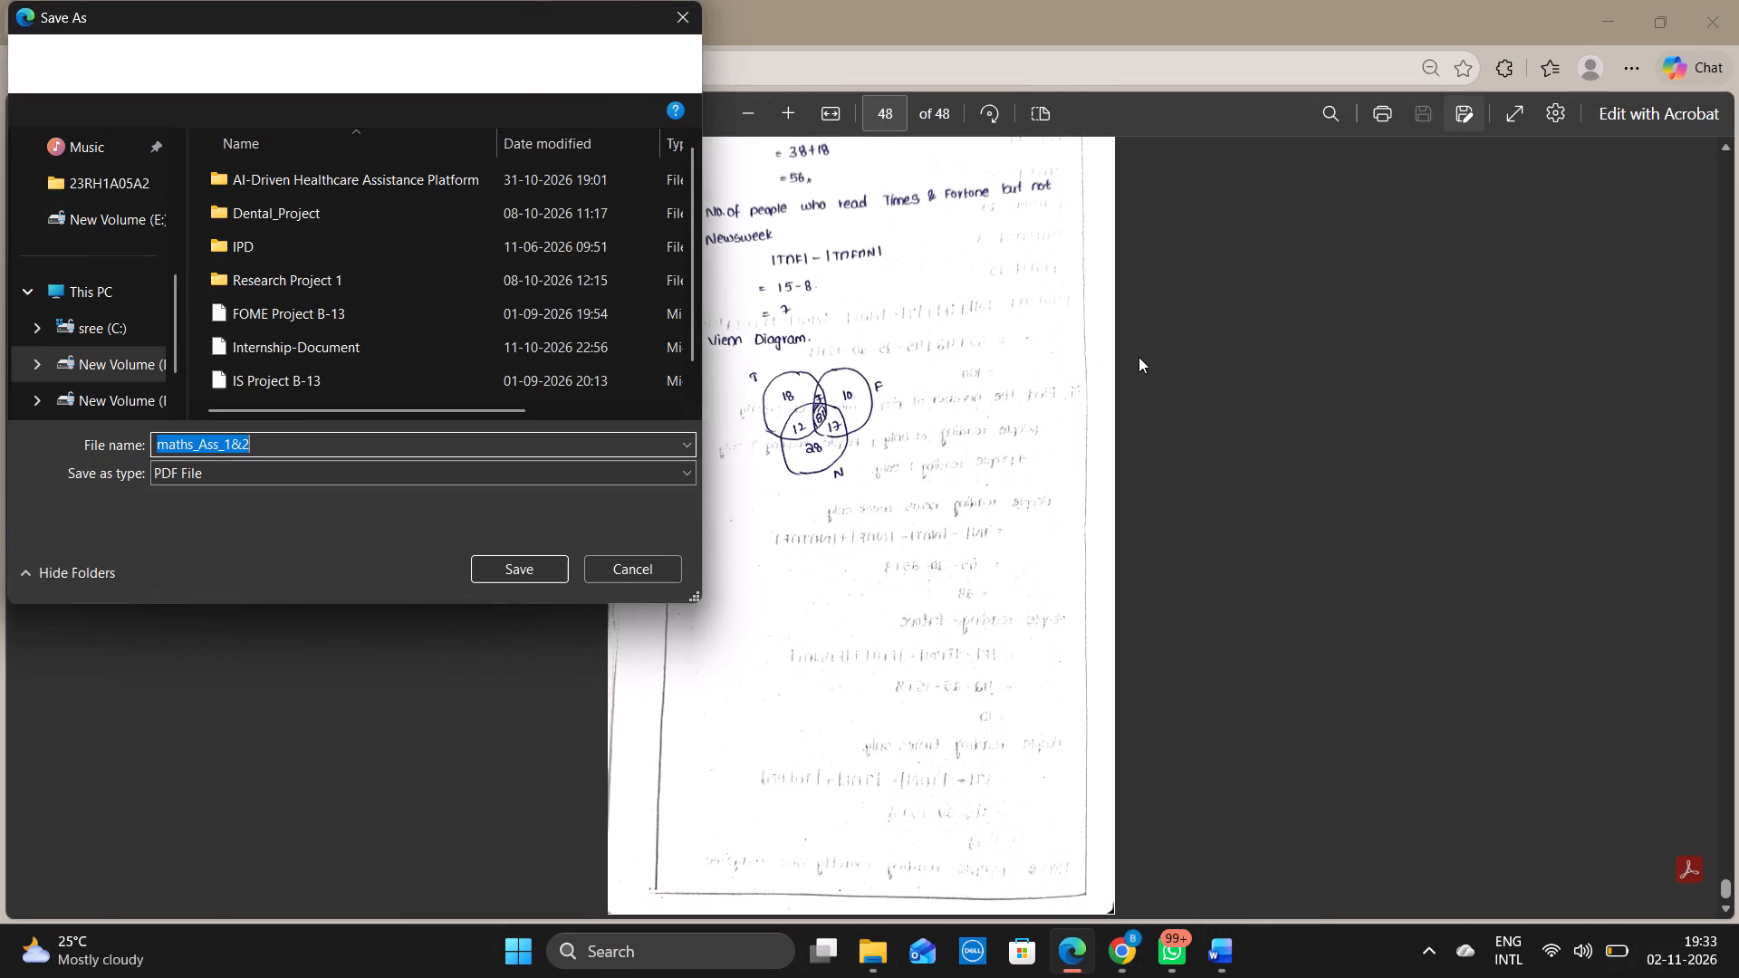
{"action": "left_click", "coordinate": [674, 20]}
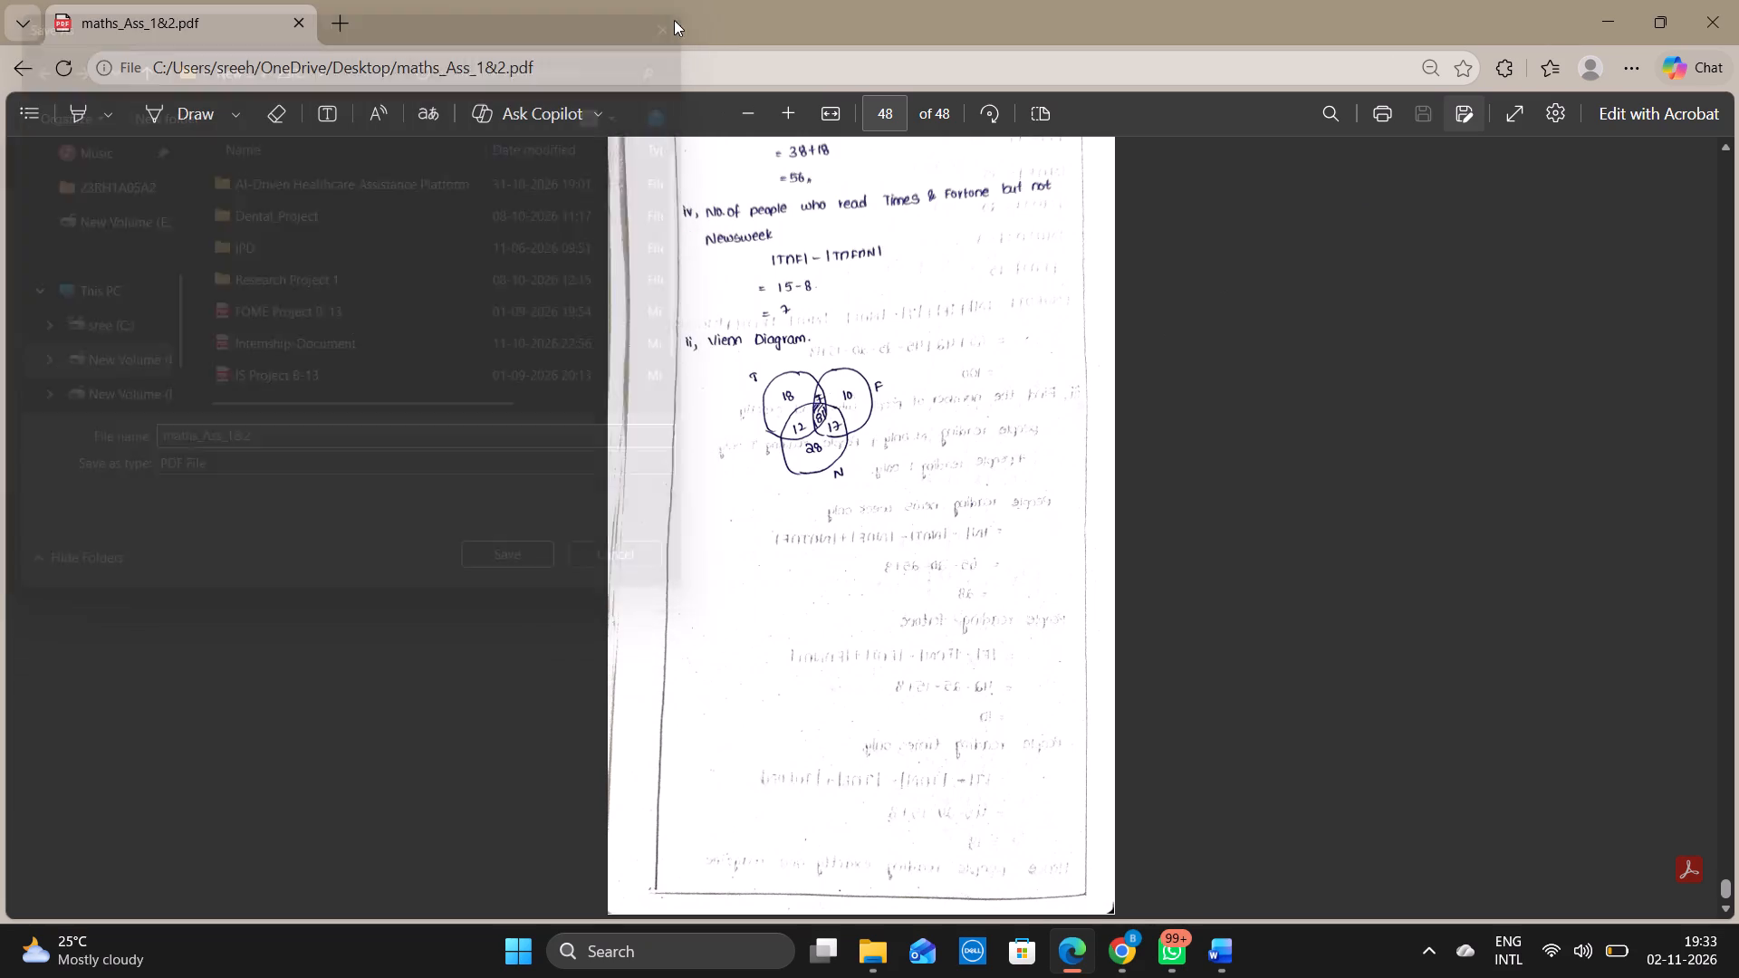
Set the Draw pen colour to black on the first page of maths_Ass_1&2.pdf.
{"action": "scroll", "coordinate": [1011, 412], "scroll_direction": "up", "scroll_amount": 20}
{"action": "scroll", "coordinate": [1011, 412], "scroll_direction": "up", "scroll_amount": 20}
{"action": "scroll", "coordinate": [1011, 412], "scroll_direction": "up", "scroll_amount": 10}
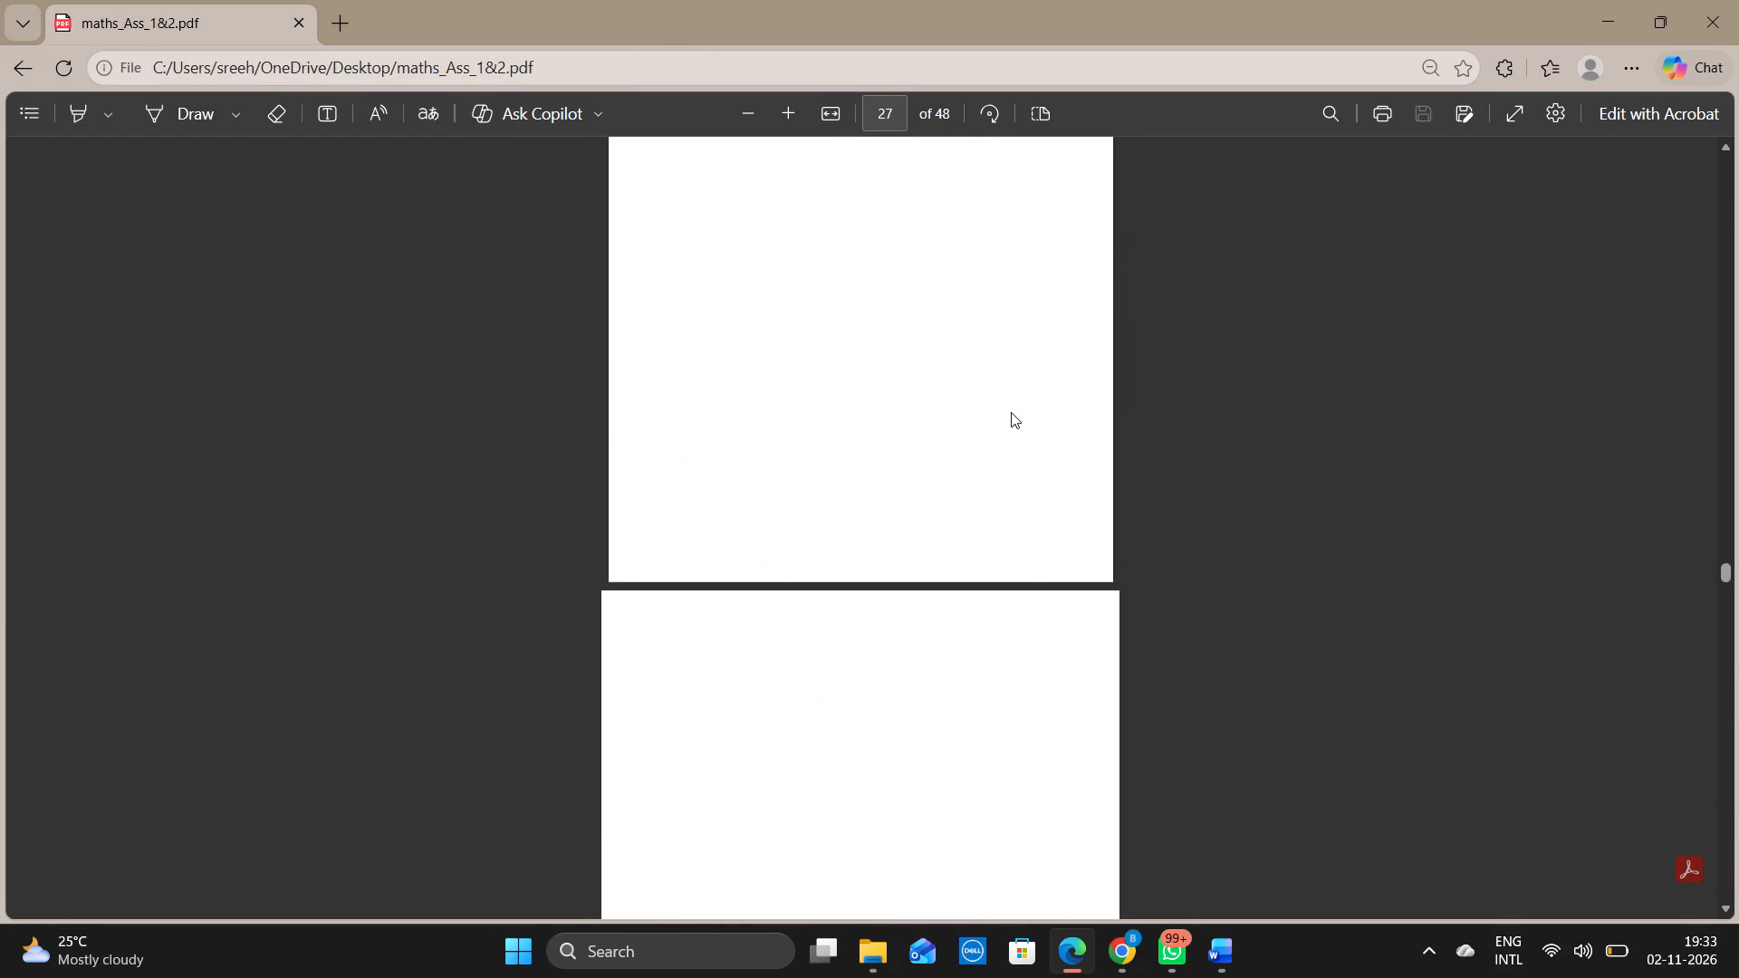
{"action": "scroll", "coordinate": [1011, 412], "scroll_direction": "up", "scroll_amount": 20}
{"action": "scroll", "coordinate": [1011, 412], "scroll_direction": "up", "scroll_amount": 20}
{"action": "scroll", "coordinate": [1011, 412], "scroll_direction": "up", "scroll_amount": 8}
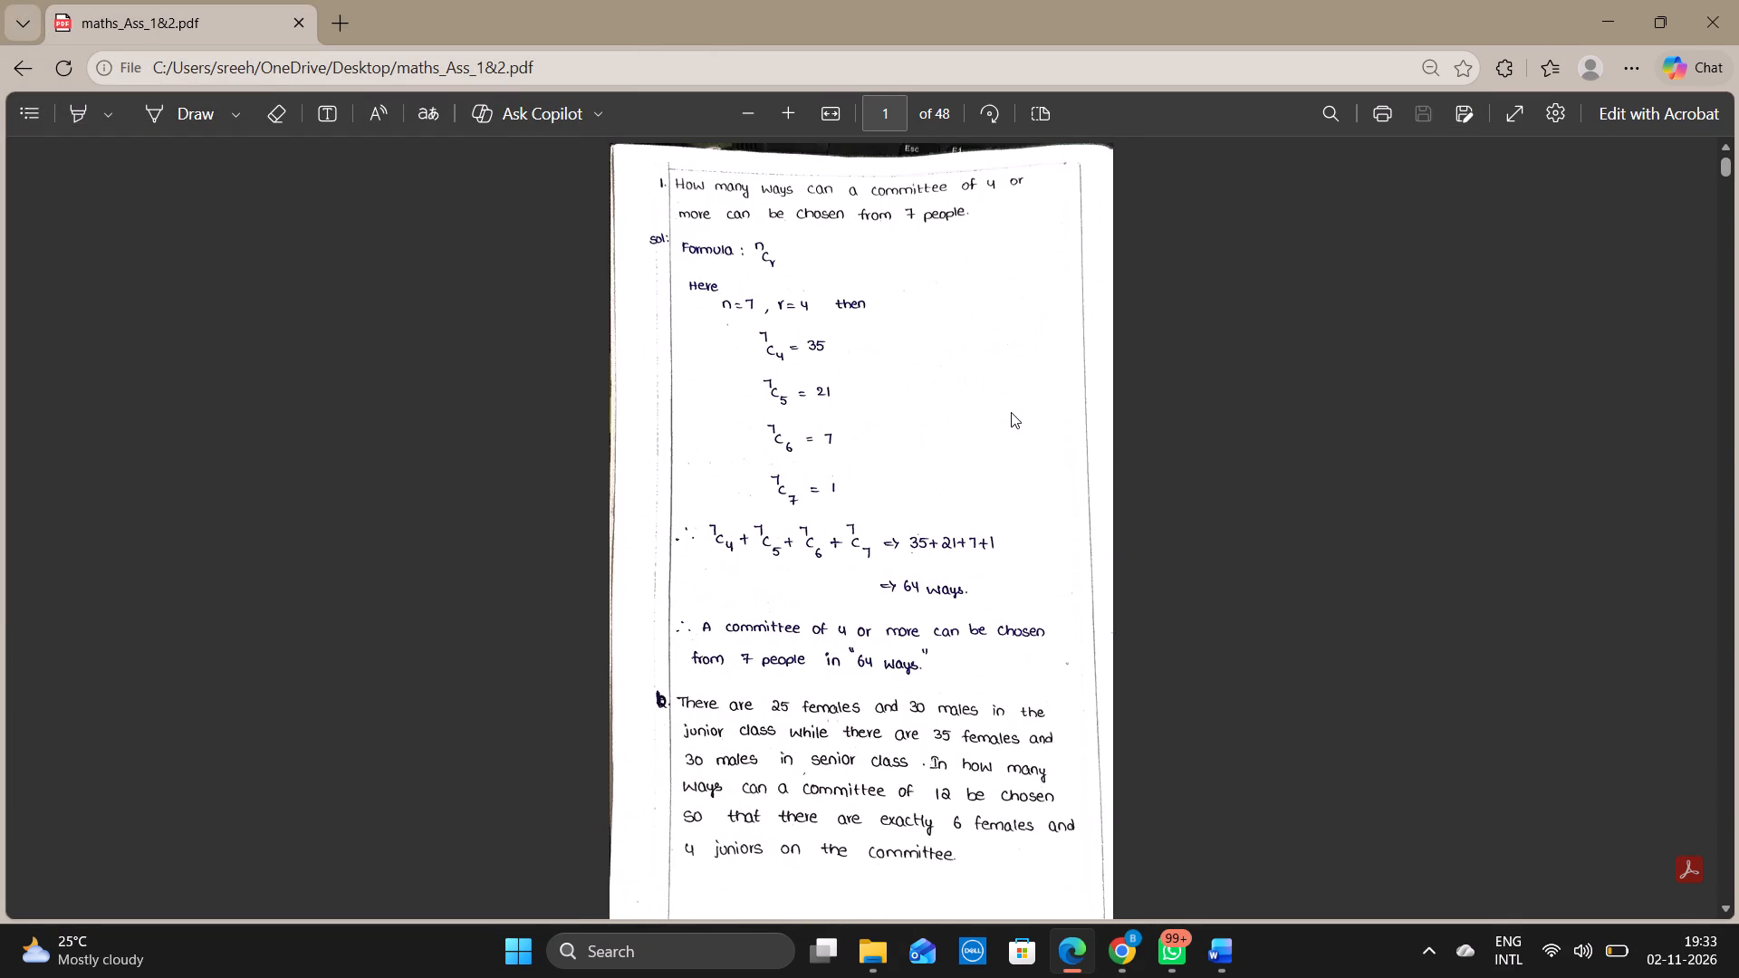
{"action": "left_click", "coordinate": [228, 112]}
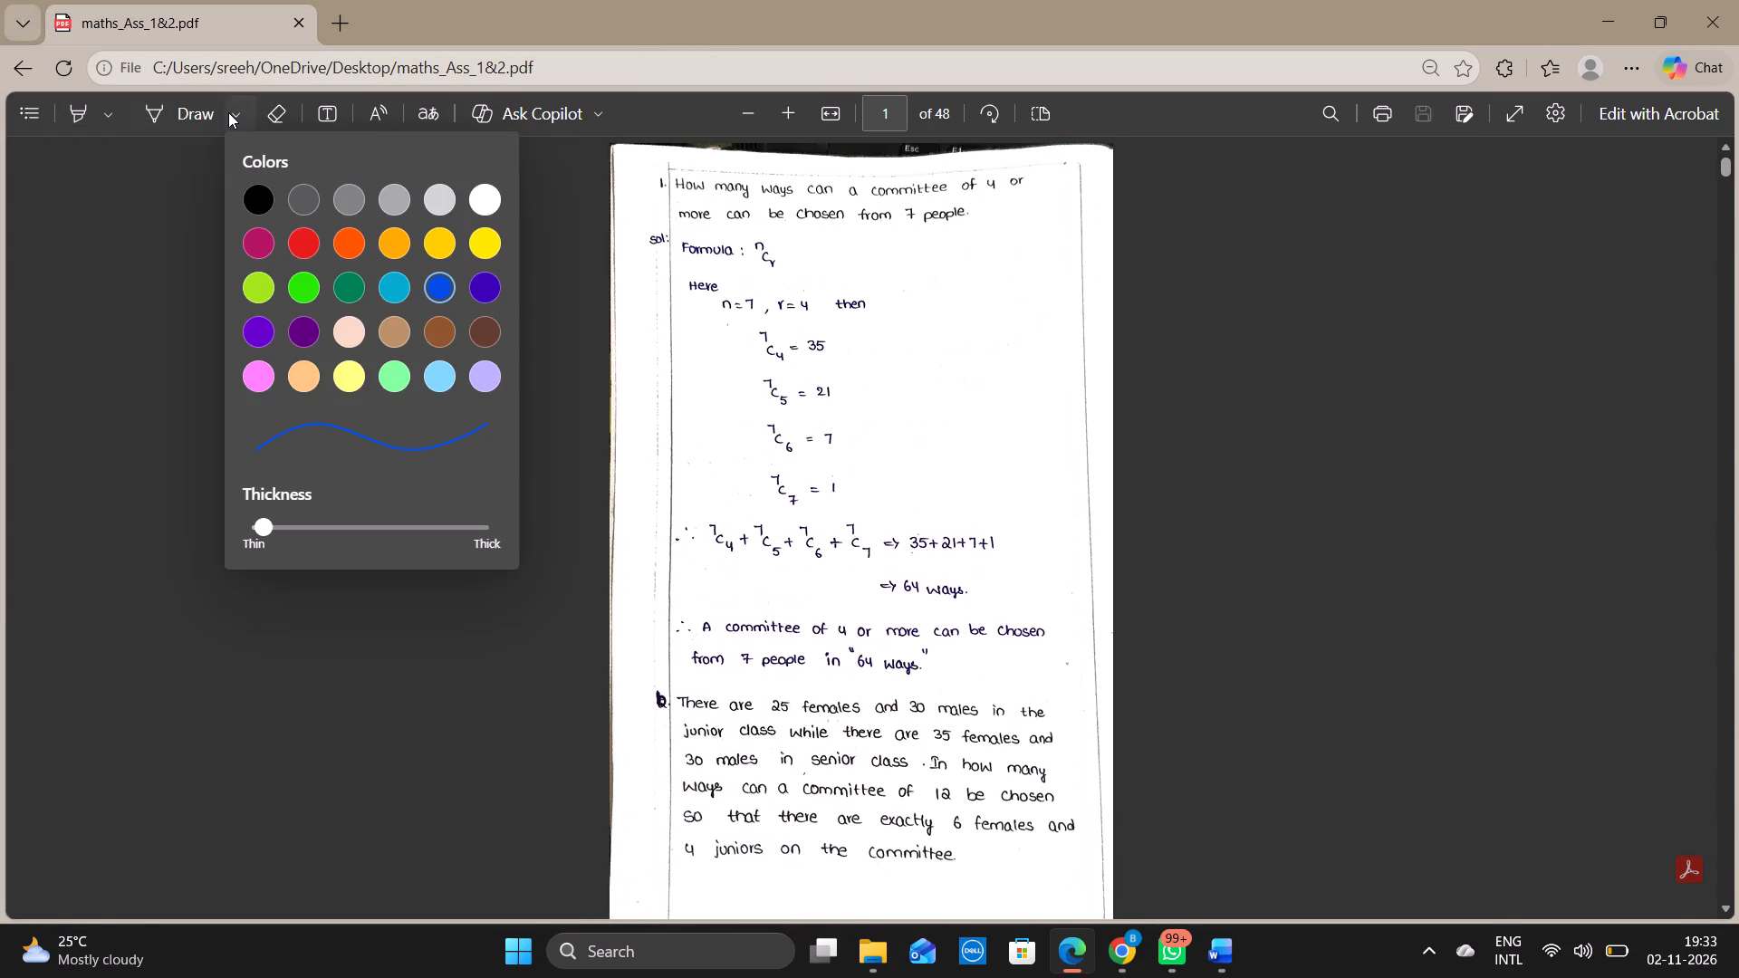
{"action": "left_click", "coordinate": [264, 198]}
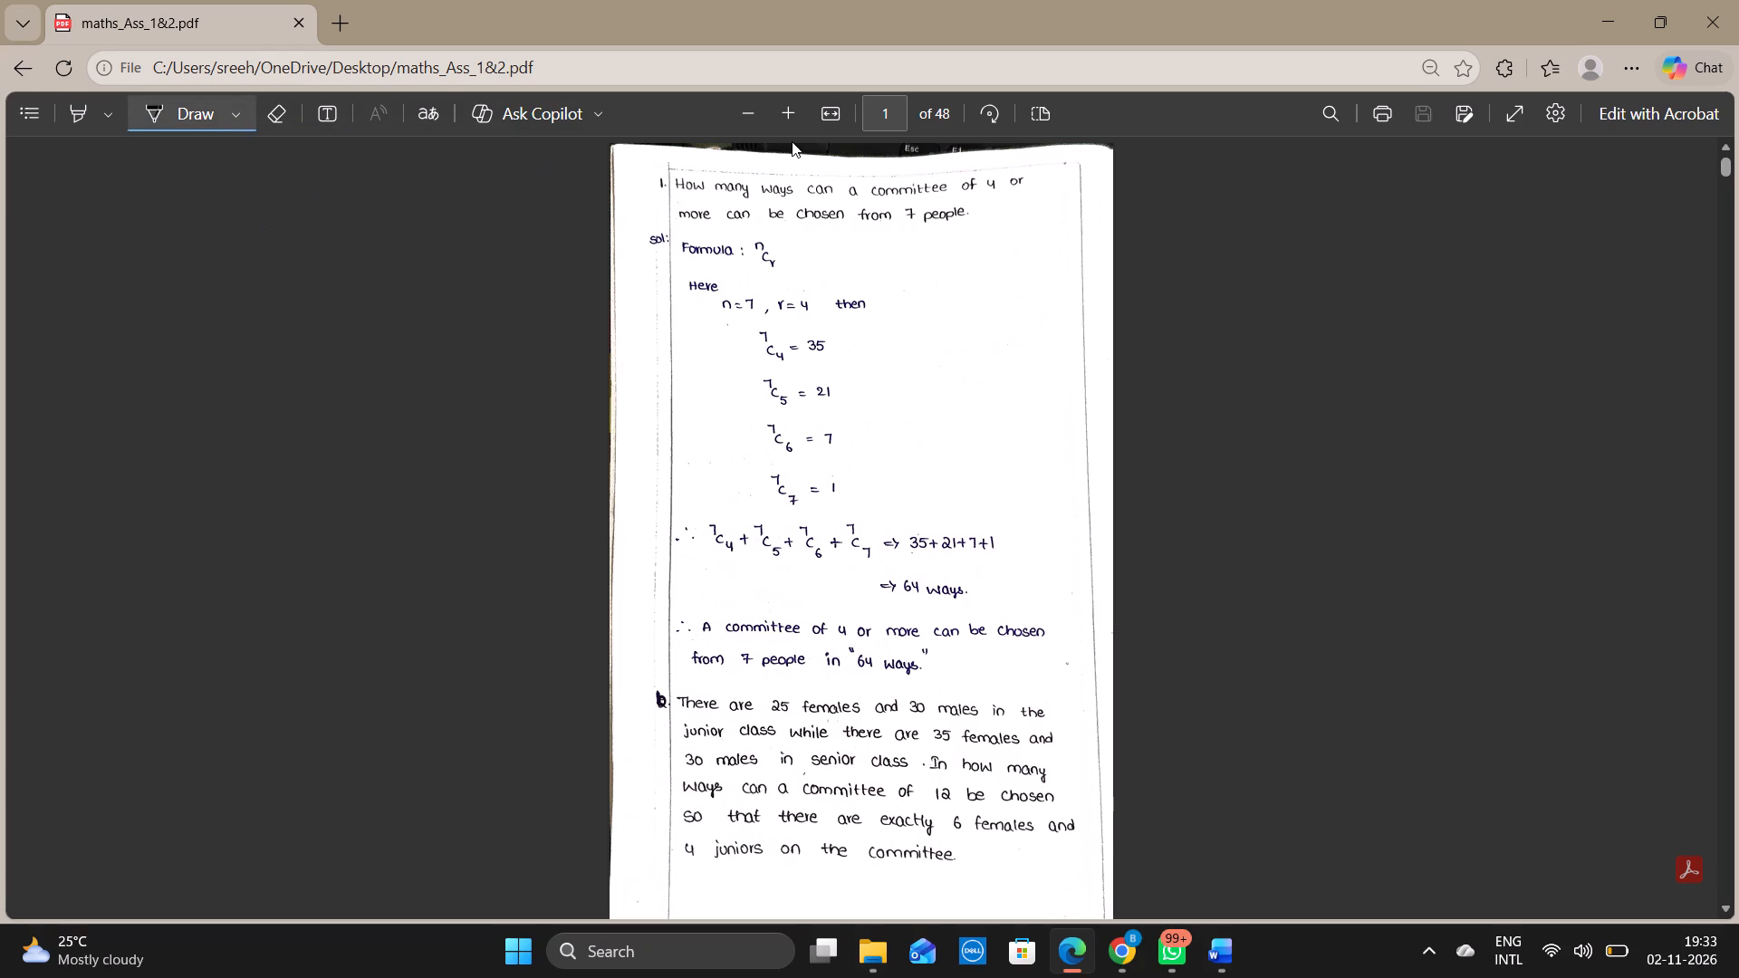
Place a text box above question 1 on the first page, enter UNIT in it, and erase that text.
{"action": "left_click", "coordinate": [327, 111]}
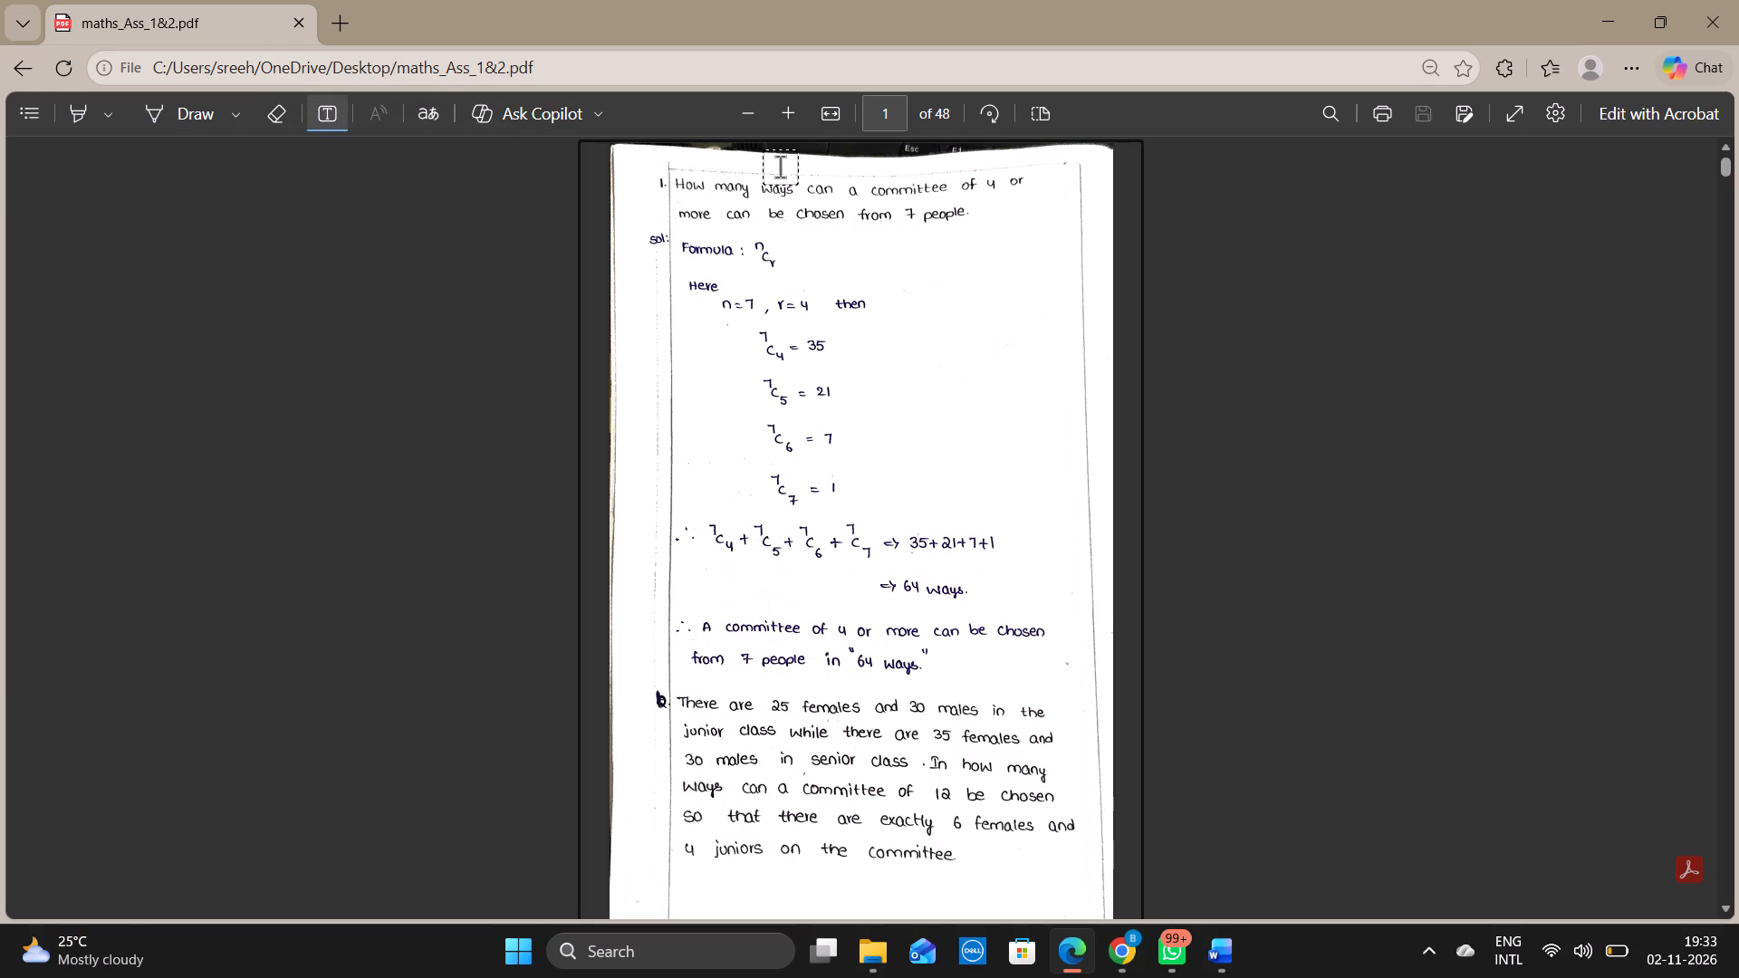
{"action": "left_click", "coordinate": [781, 168]}
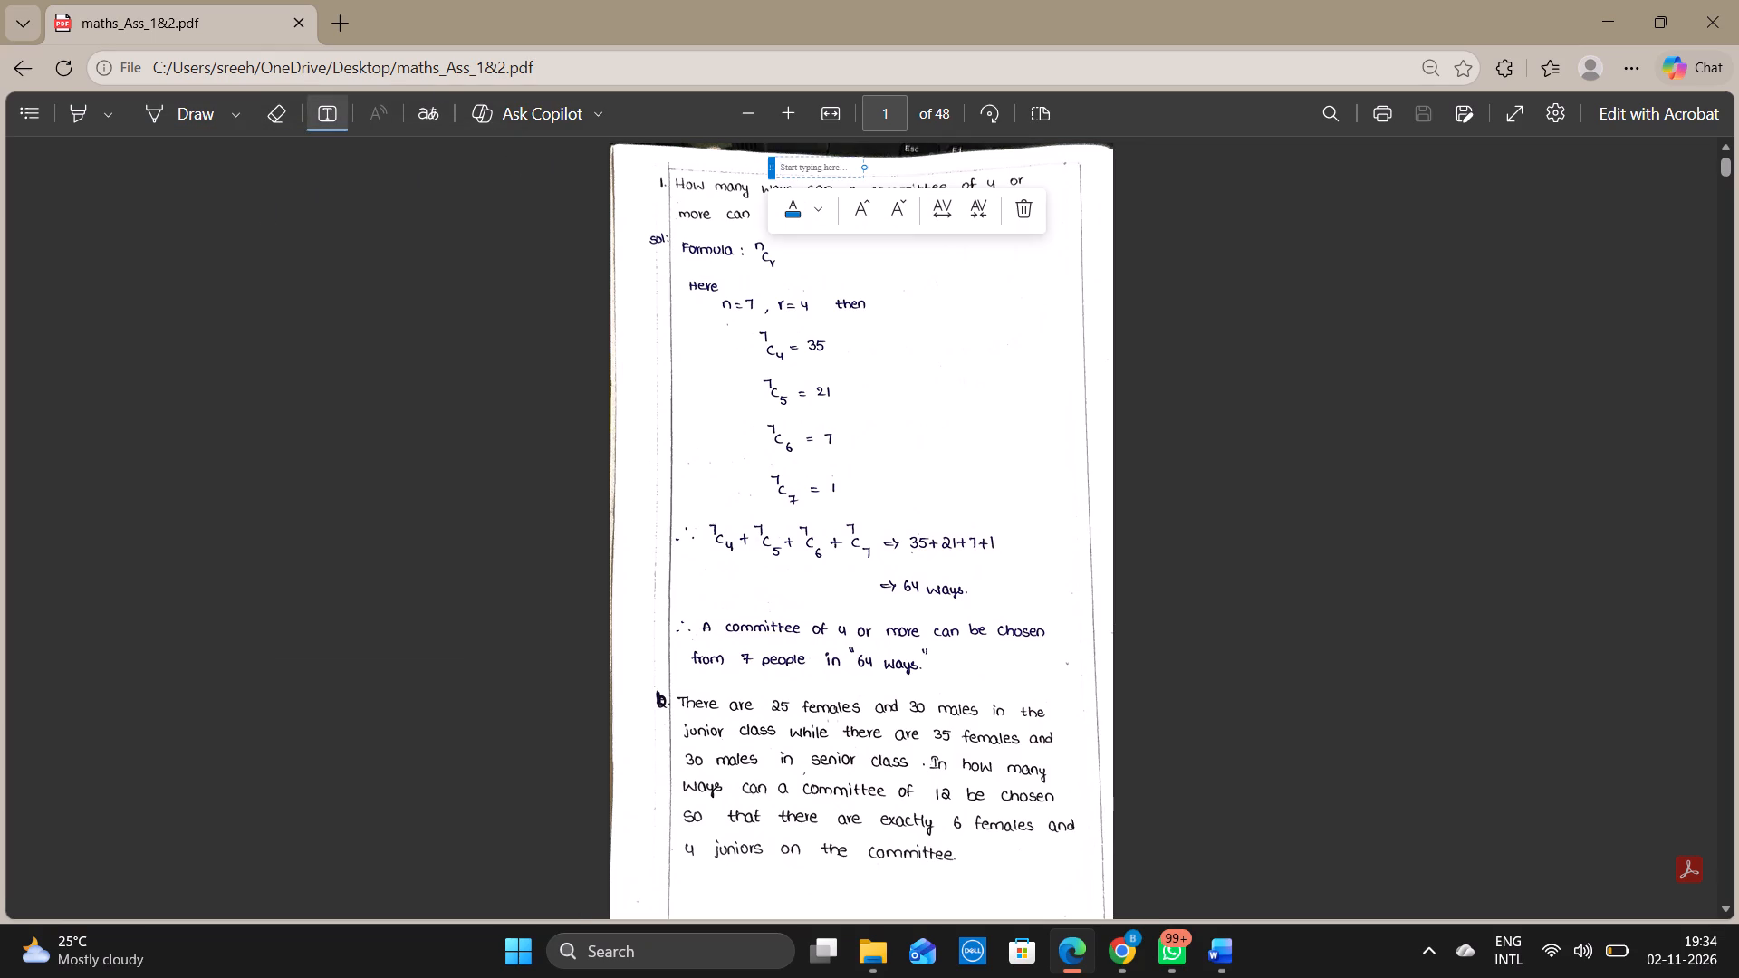
{"action": "type", "text": "UNIT"}
{"action": "key", "text": "BackSpace"}
{"action": "key", "text": "BackSpace"}
{"action": "key", "text": "BackSpace"}
{"action": "key", "text": "BackSpace"}
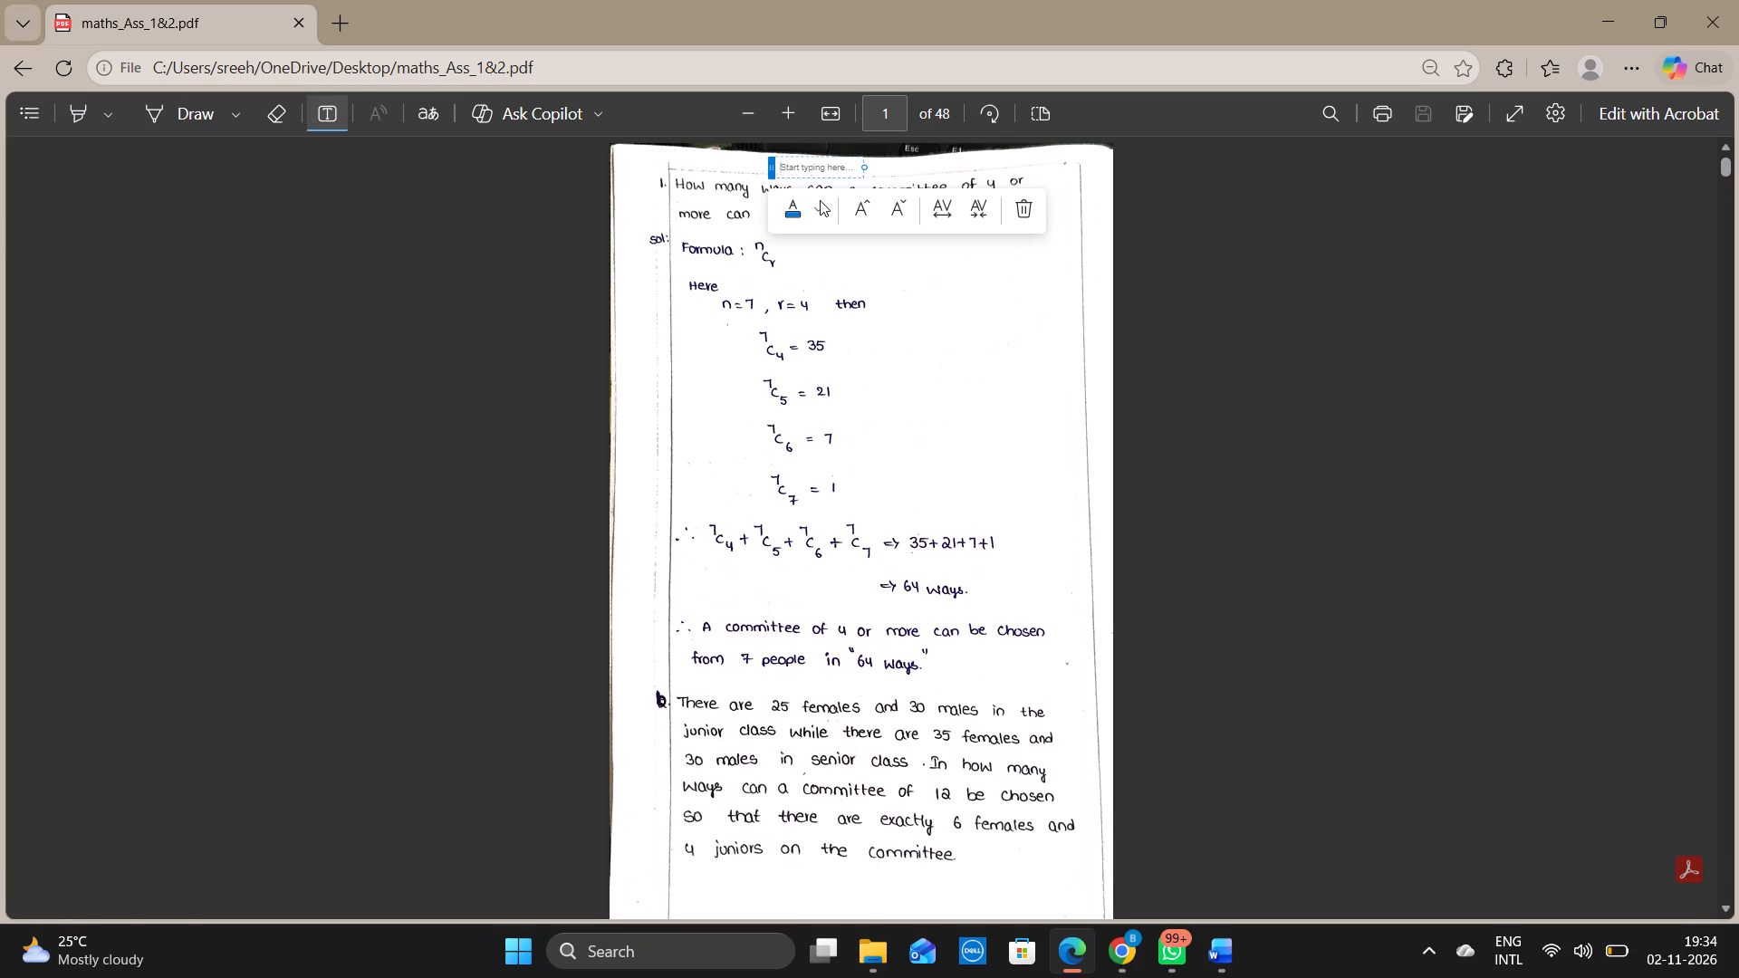
Set the text box to black, enlarge its text by three increments, and enter the heading ASSIGNMENT-I.
{"action": "left_click", "coordinate": [813, 206]}
{"action": "left_click", "coordinate": [797, 405]}
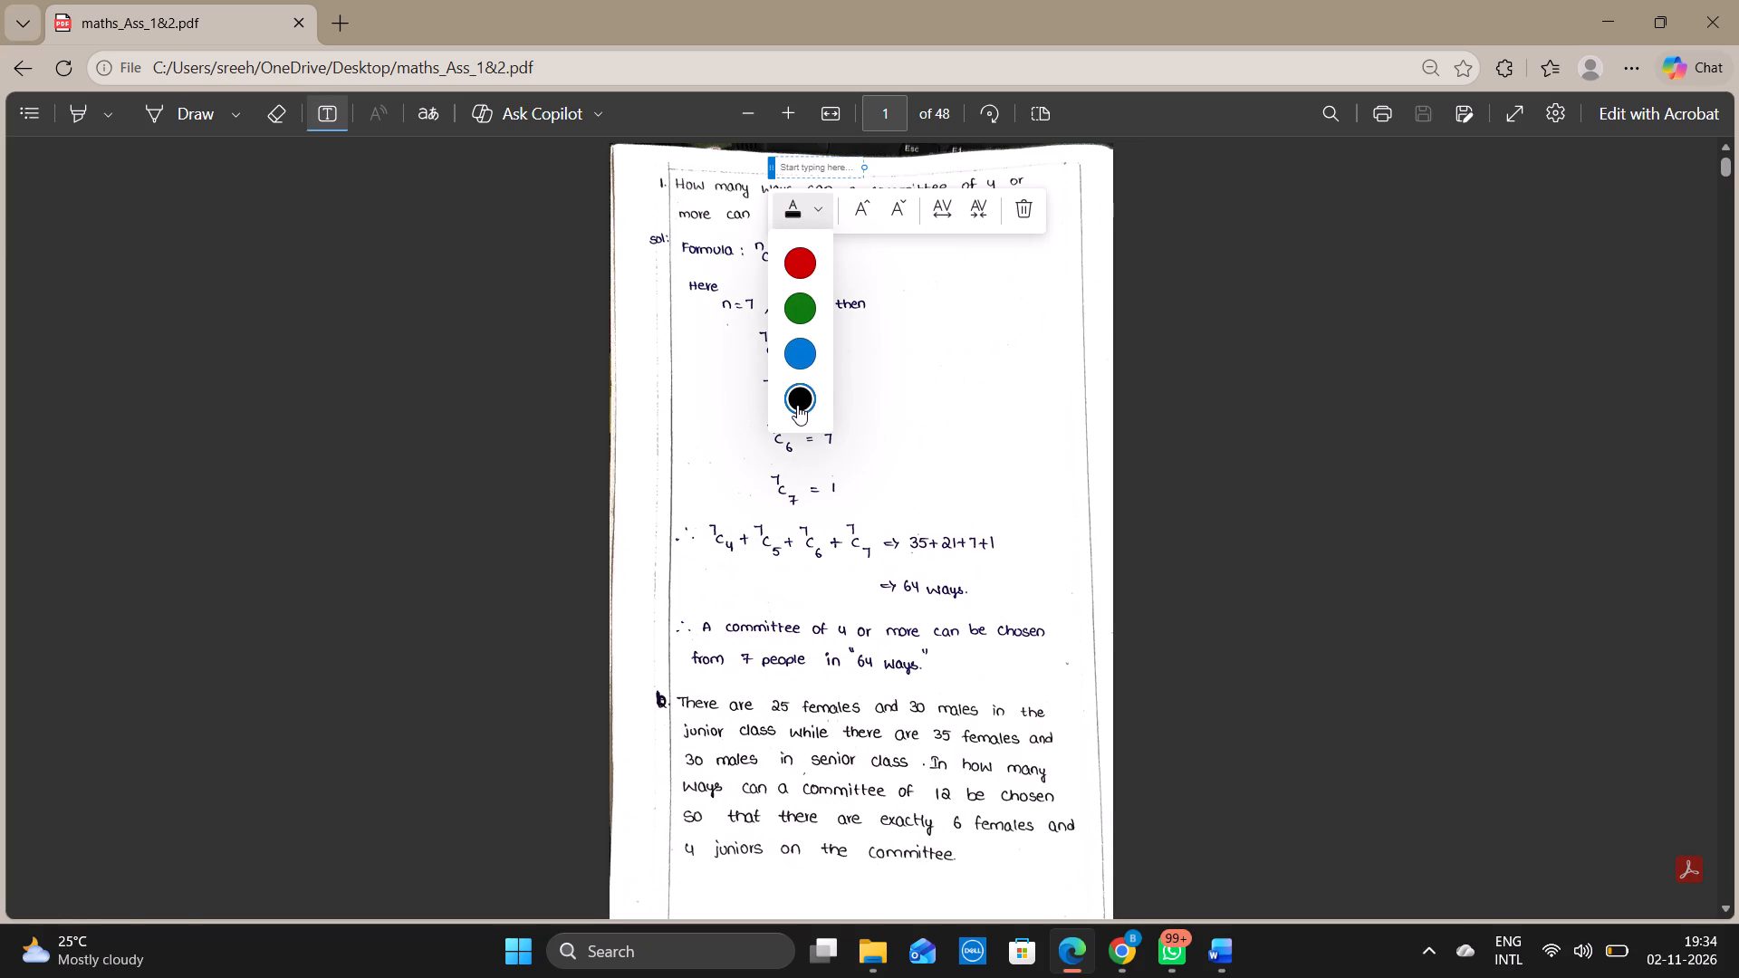
{"action": "left_click", "coordinate": [866, 203]}
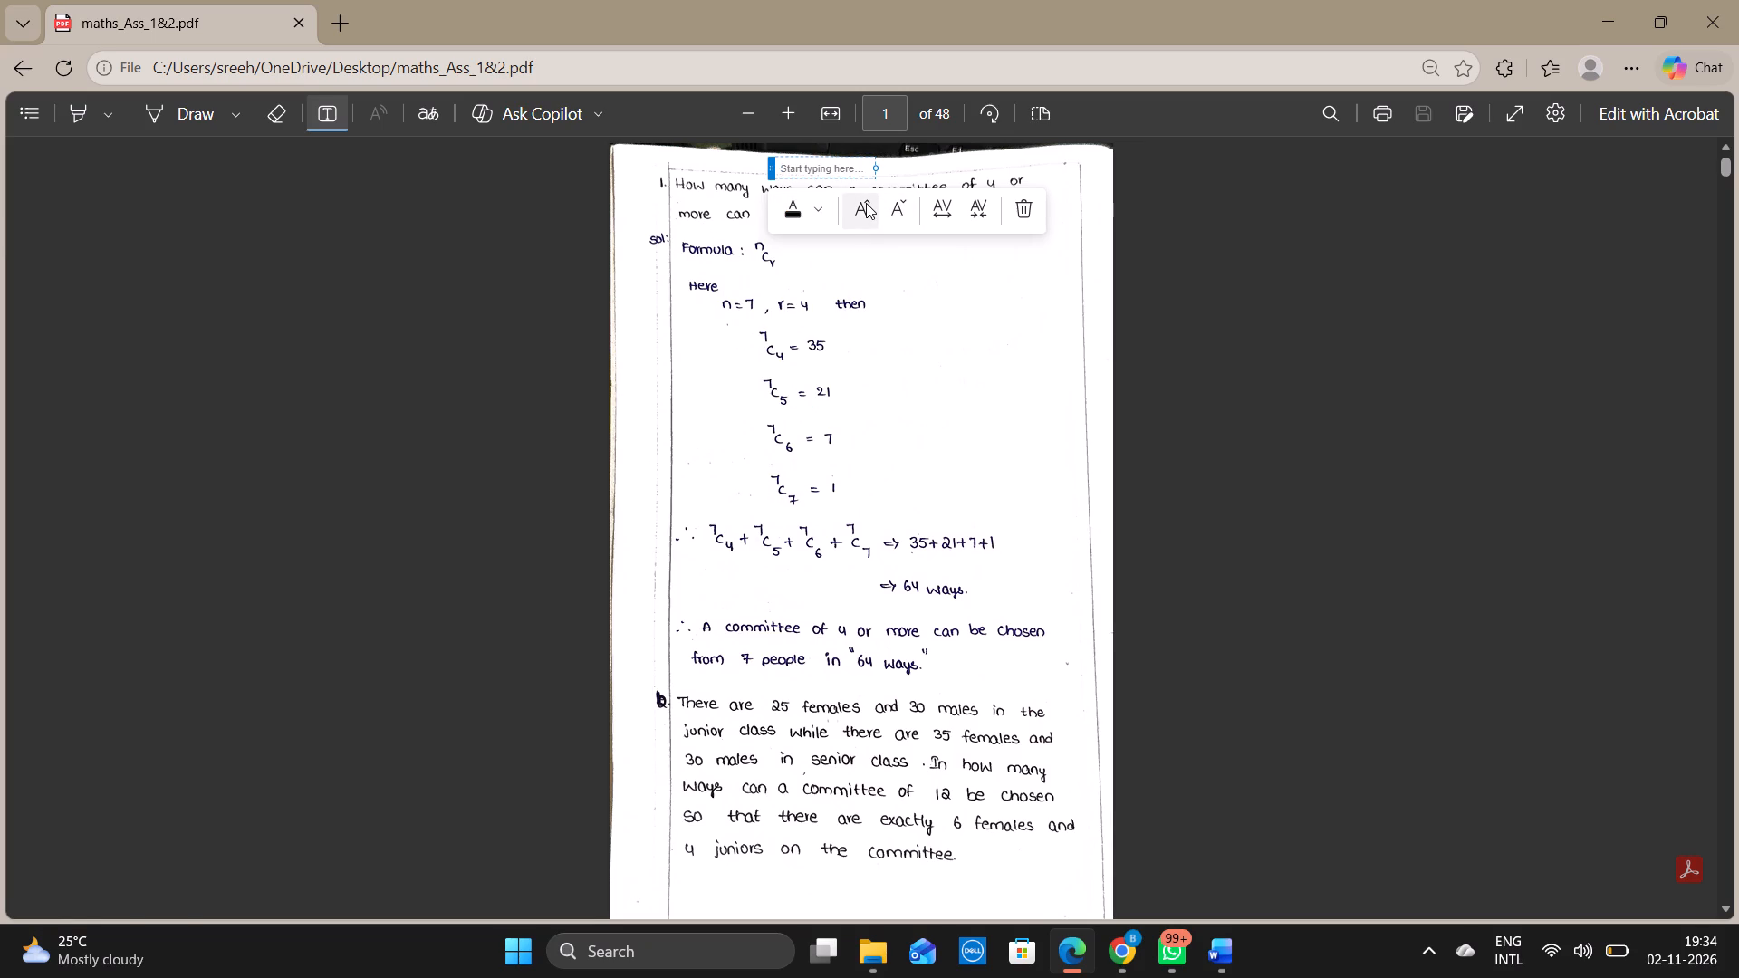
{"action": "double_click", "coordinate": [866, 203]}
{"action": "type", "text": "AS"}
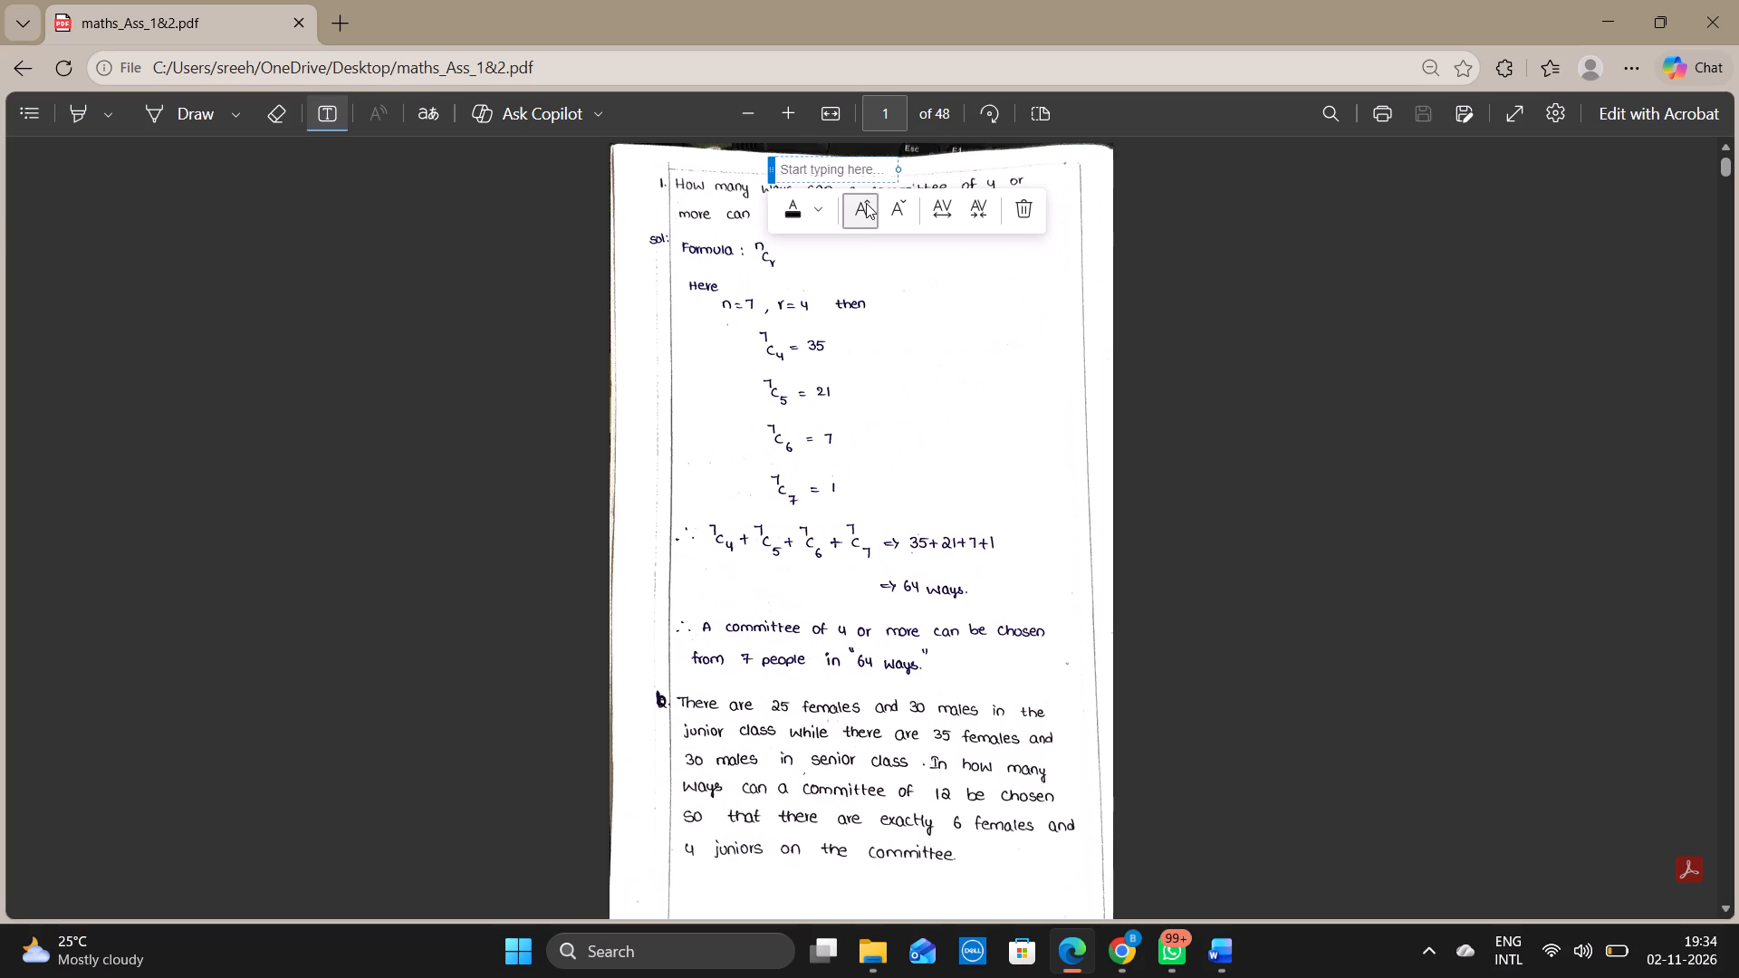
{"action": "left_click", "coordinate": [820, 163]}
{"action": "type", "text": "ASSIGNMENT"}
{"action": "type", "text": "-!"}
{"action": "key", "text": "Return"}
{"action": "left_click", "coordinate": [937, 186]}
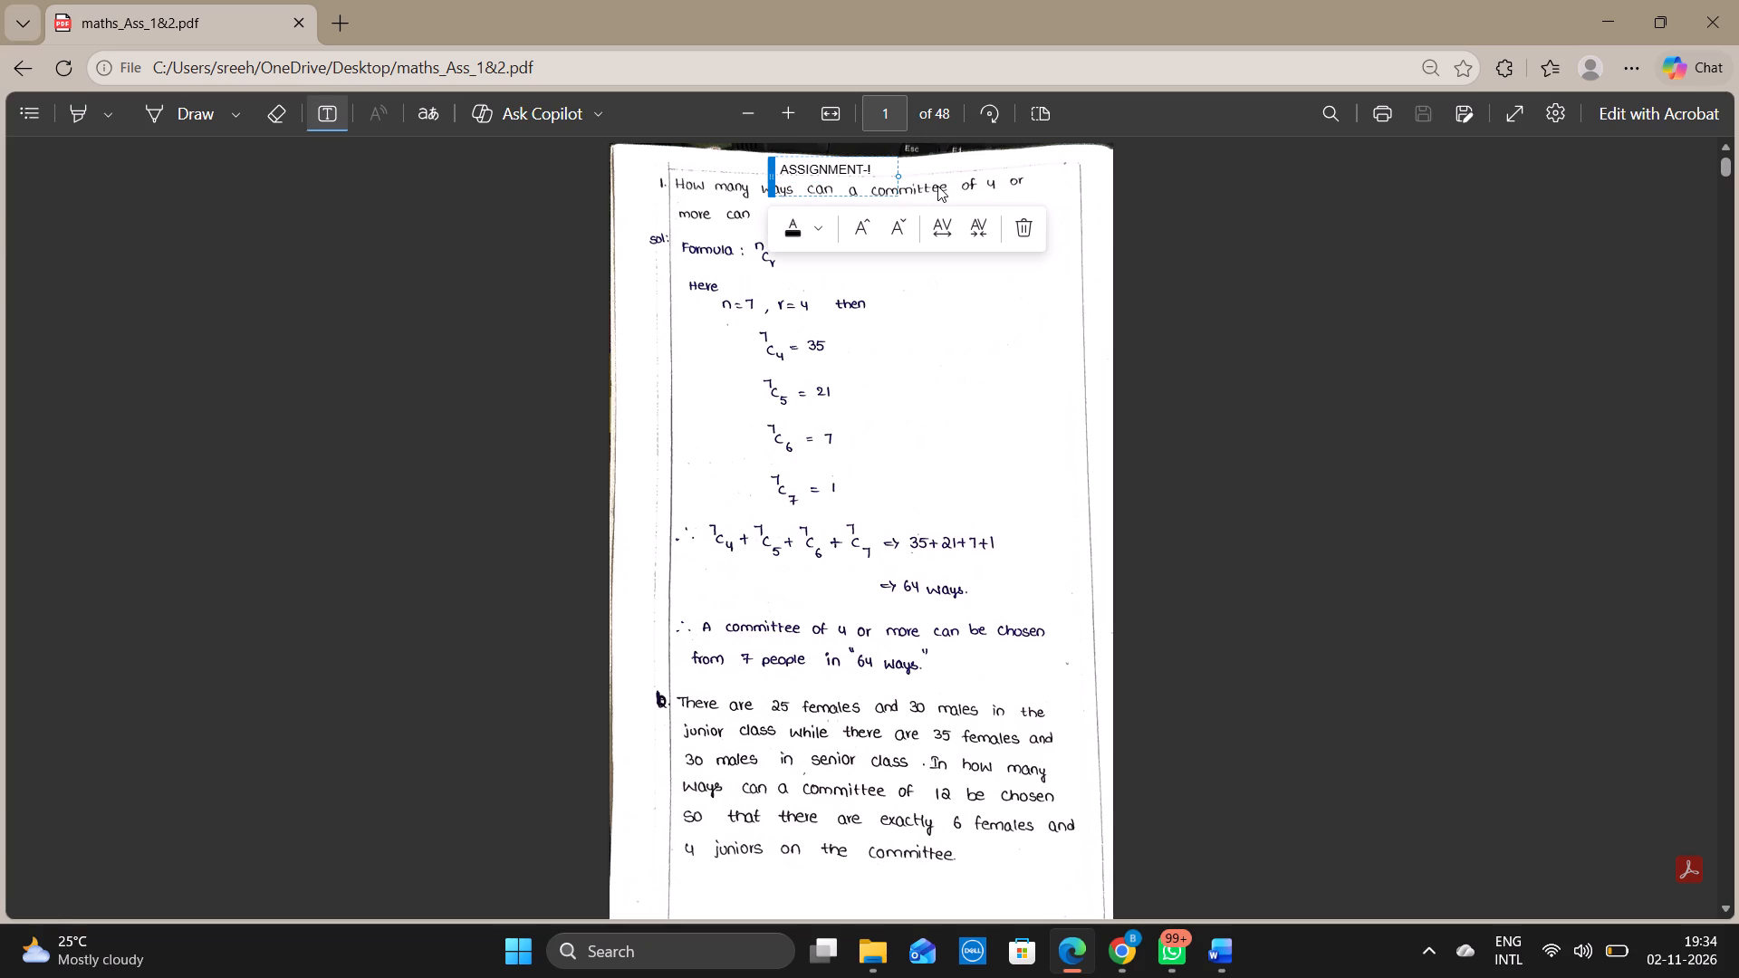
Change the colour of the ASSIGNMENT-I heading on the first page to red.
{"action": "scroll", "coordinate": [871, 431], "scroll_direction": "down", "scroll_amount": 3}
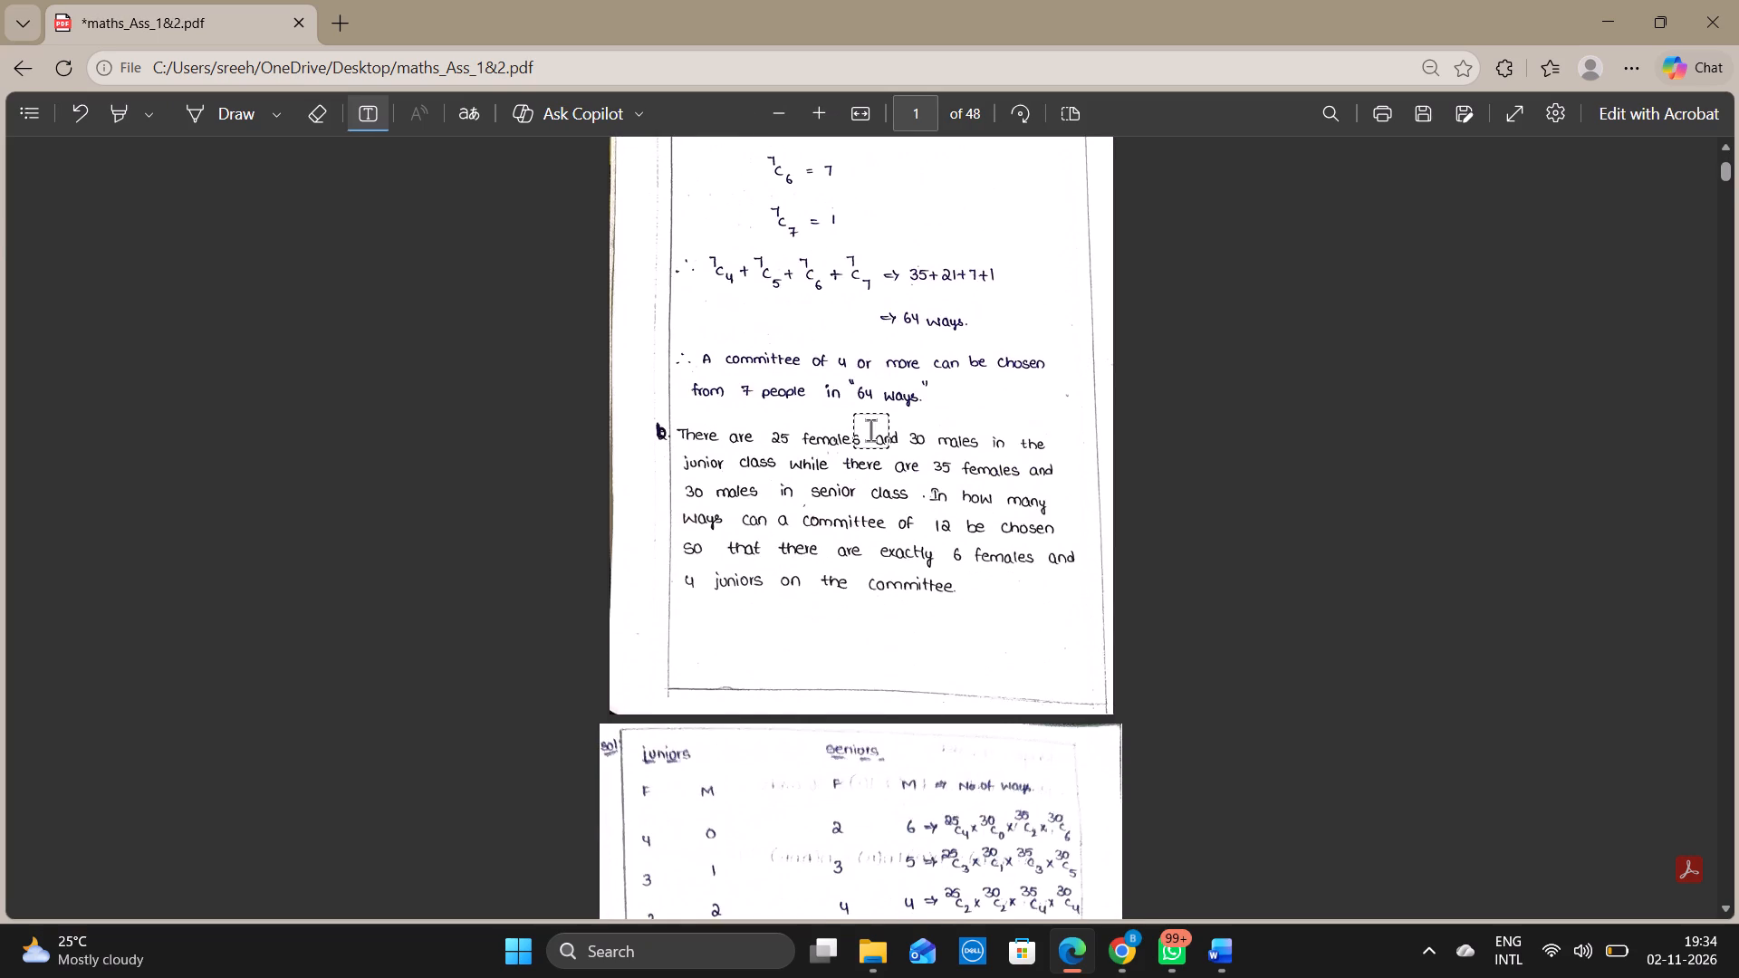
{"action": "scroll", "coordinate": [871, 431], "scroll_direction": "up", "scroll_amount": 3}
{"action": "left_click", "coordinate": [810, 162]}
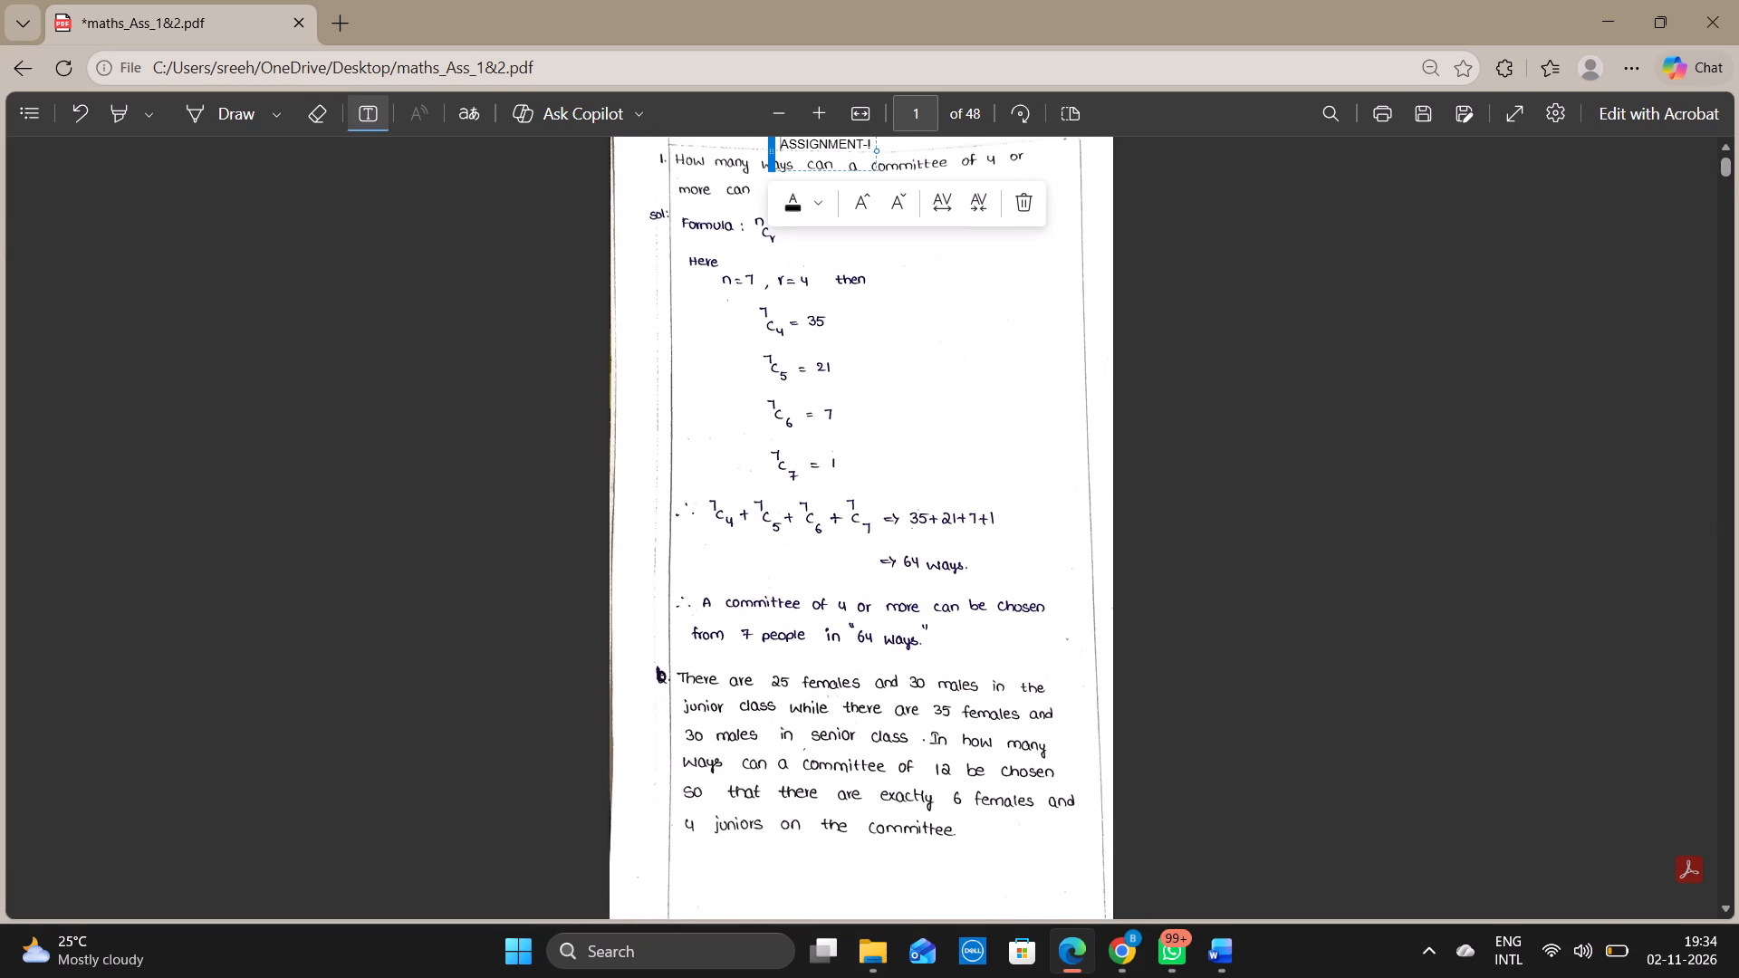
{"action": "left_click", "coordinate": [818, 206]}
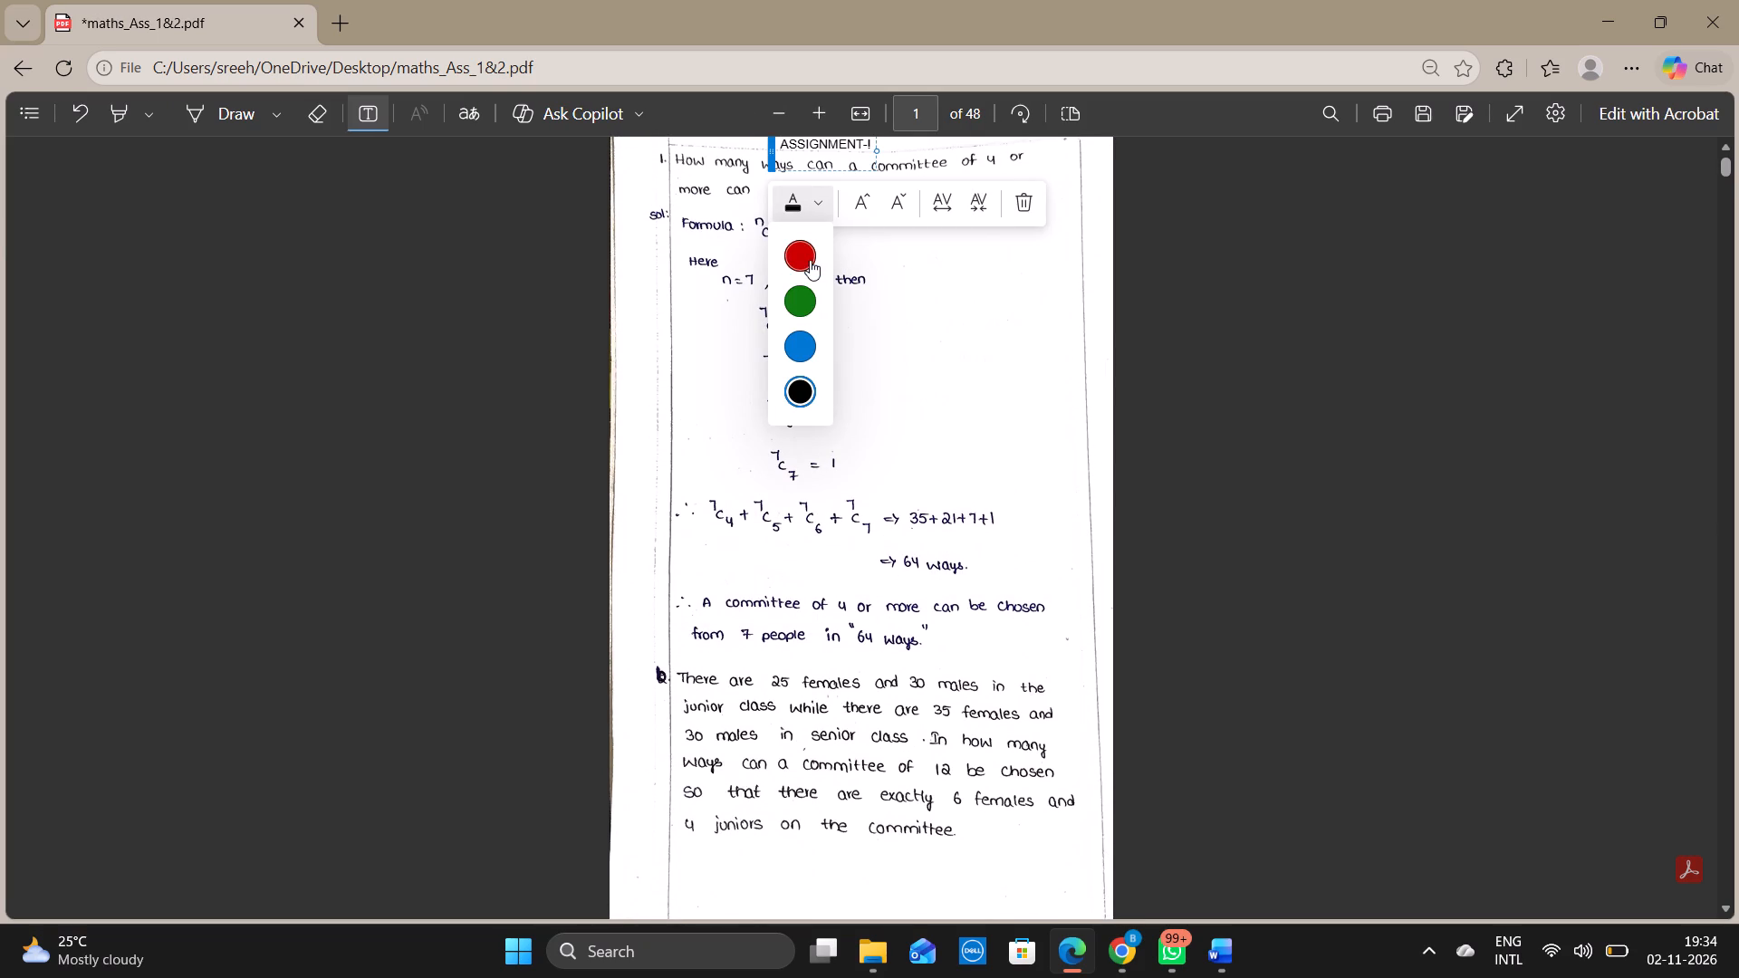
{"action": "left_click", "coordinate": [810, 260]}
{"action": "left_click", "coordinate": [956, 273]}
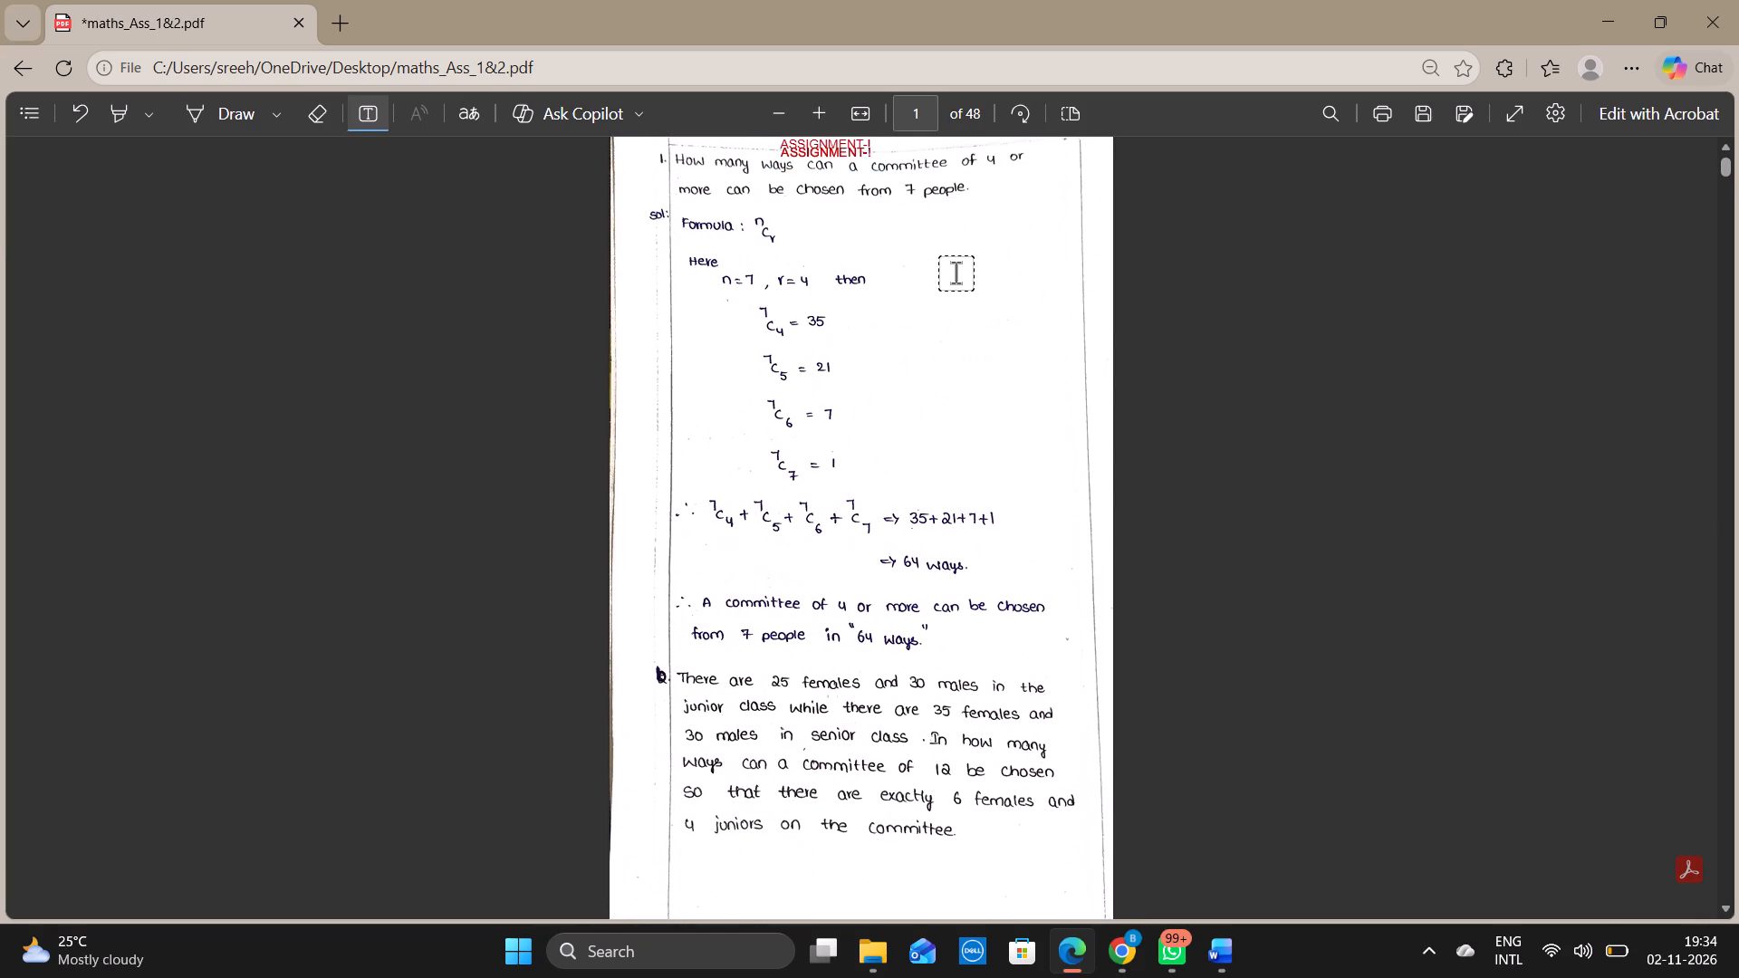
Look through the merged assignment pages from the first page to the last, page 48.
{"action": "scroll", "coordinate": [1054, 382], "scroll_direction": "down", "scroll_amount": 8}
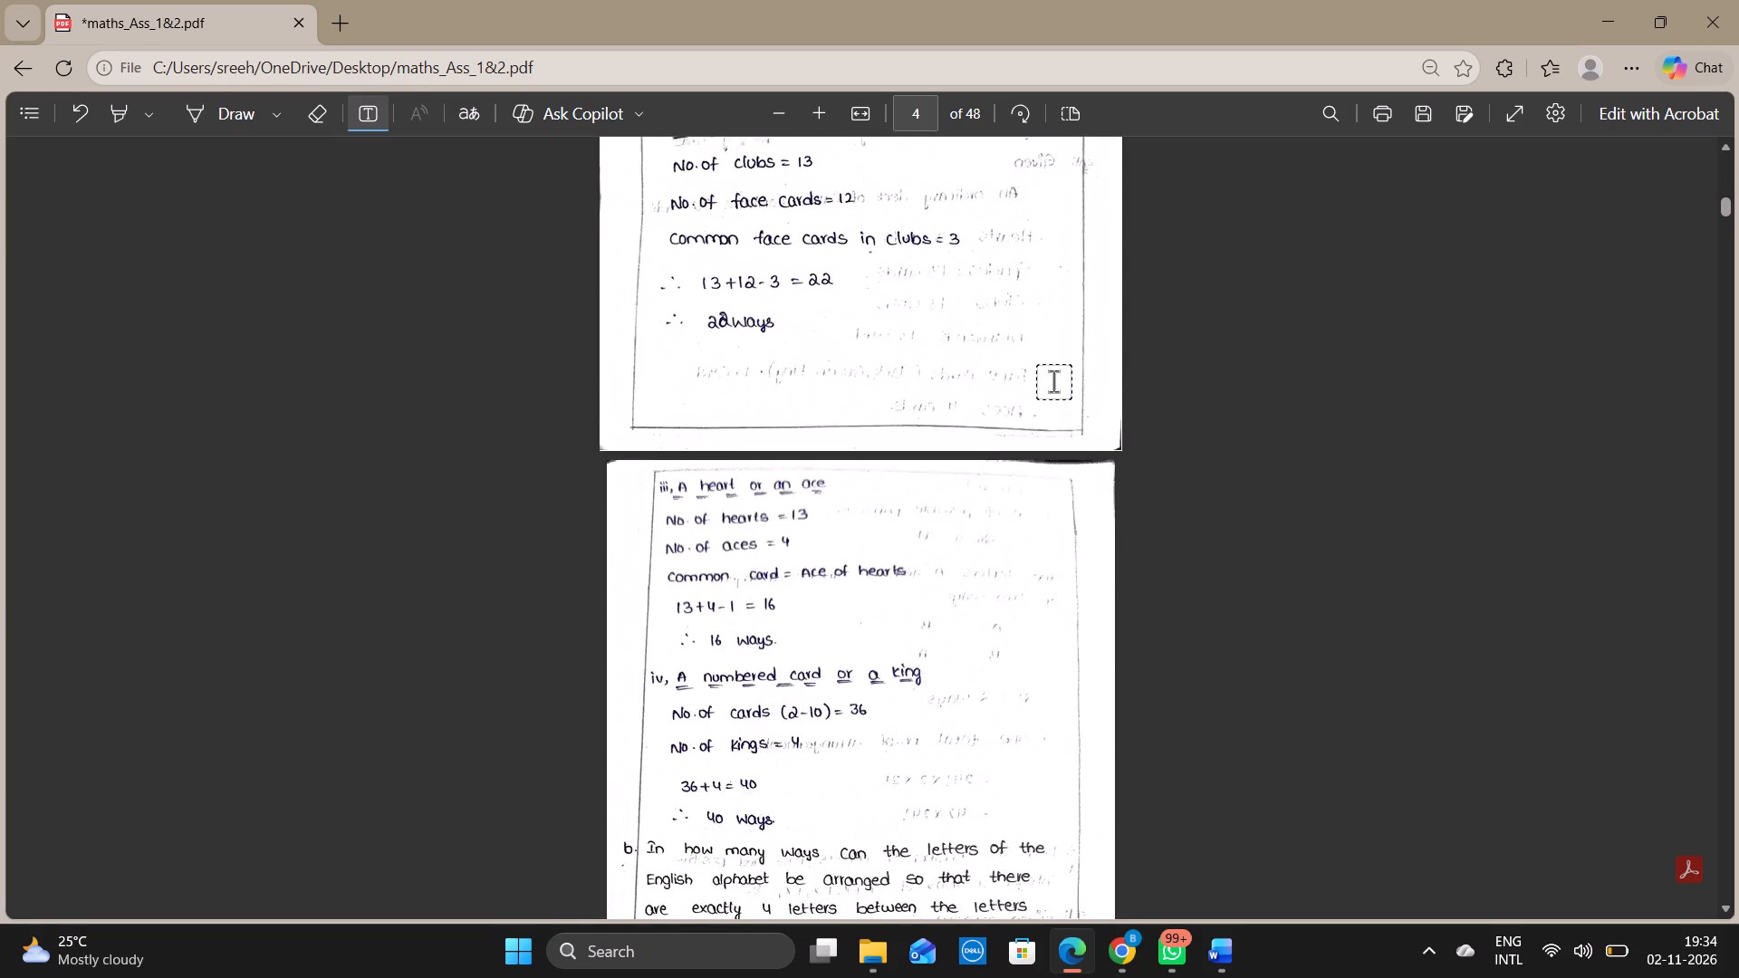
{"action": "scroll", "coordinate": [1054, 382], "scroll_direction": "down", "scroll_amount": 13}
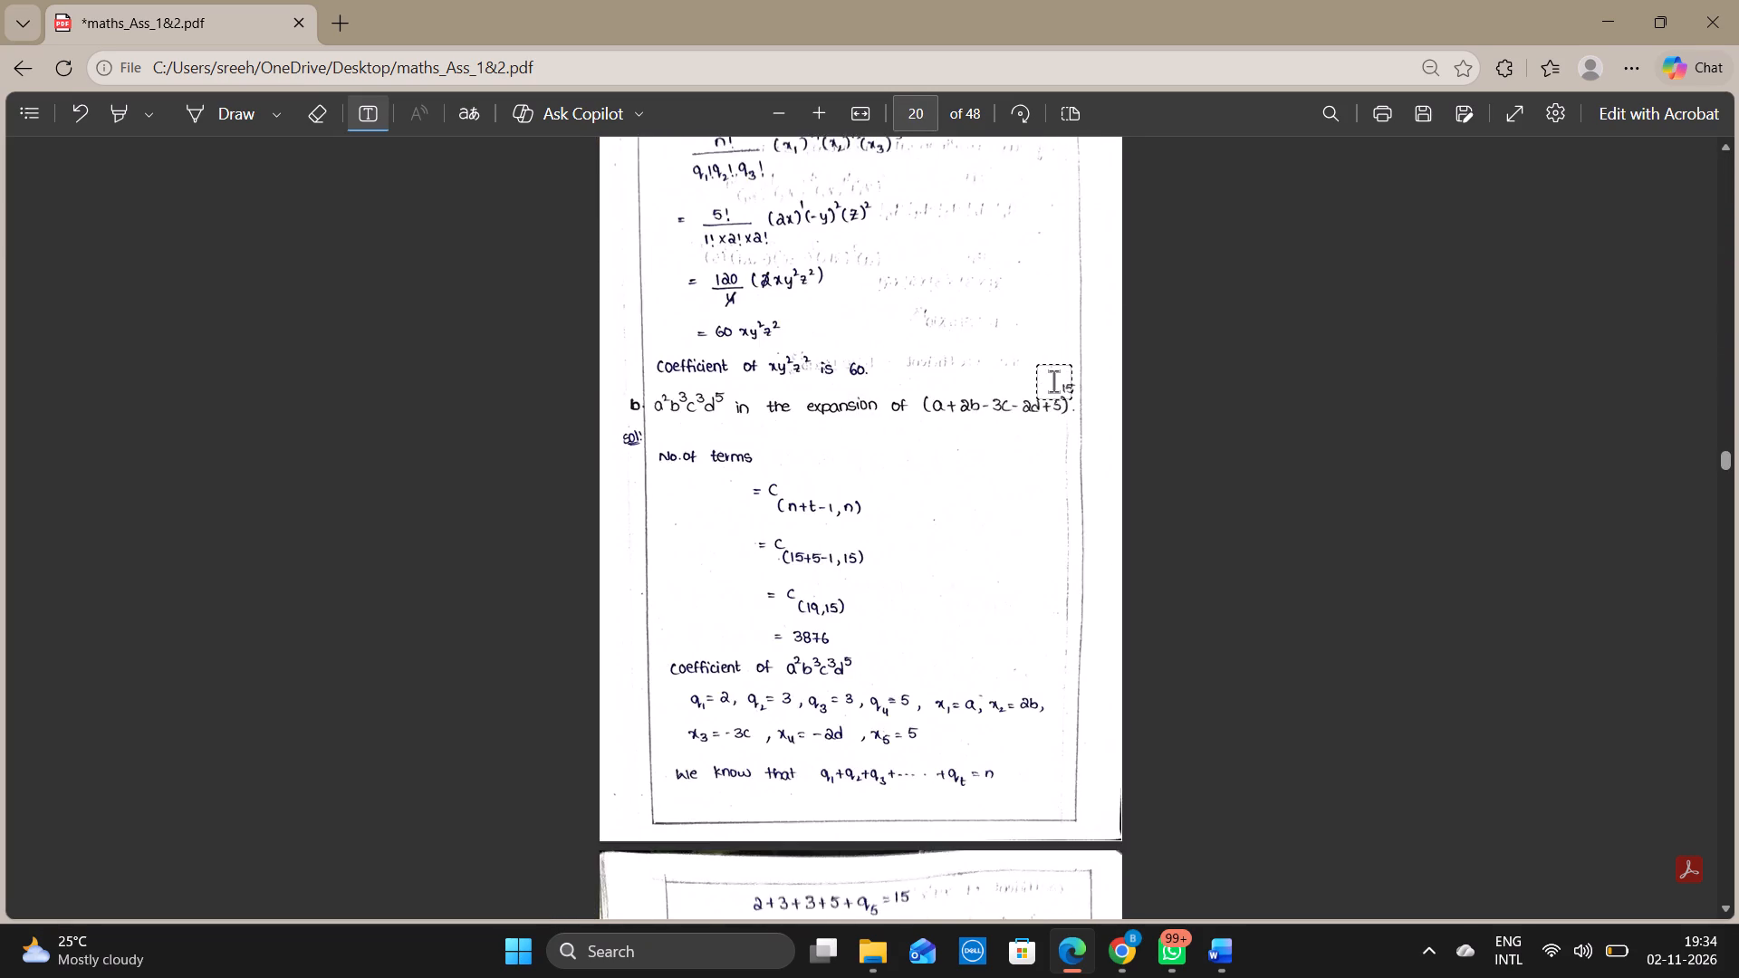
{"action": "scroll", "coordinate": [1054, 382], "scroll_direction": "down", "scroll_amount": 9}
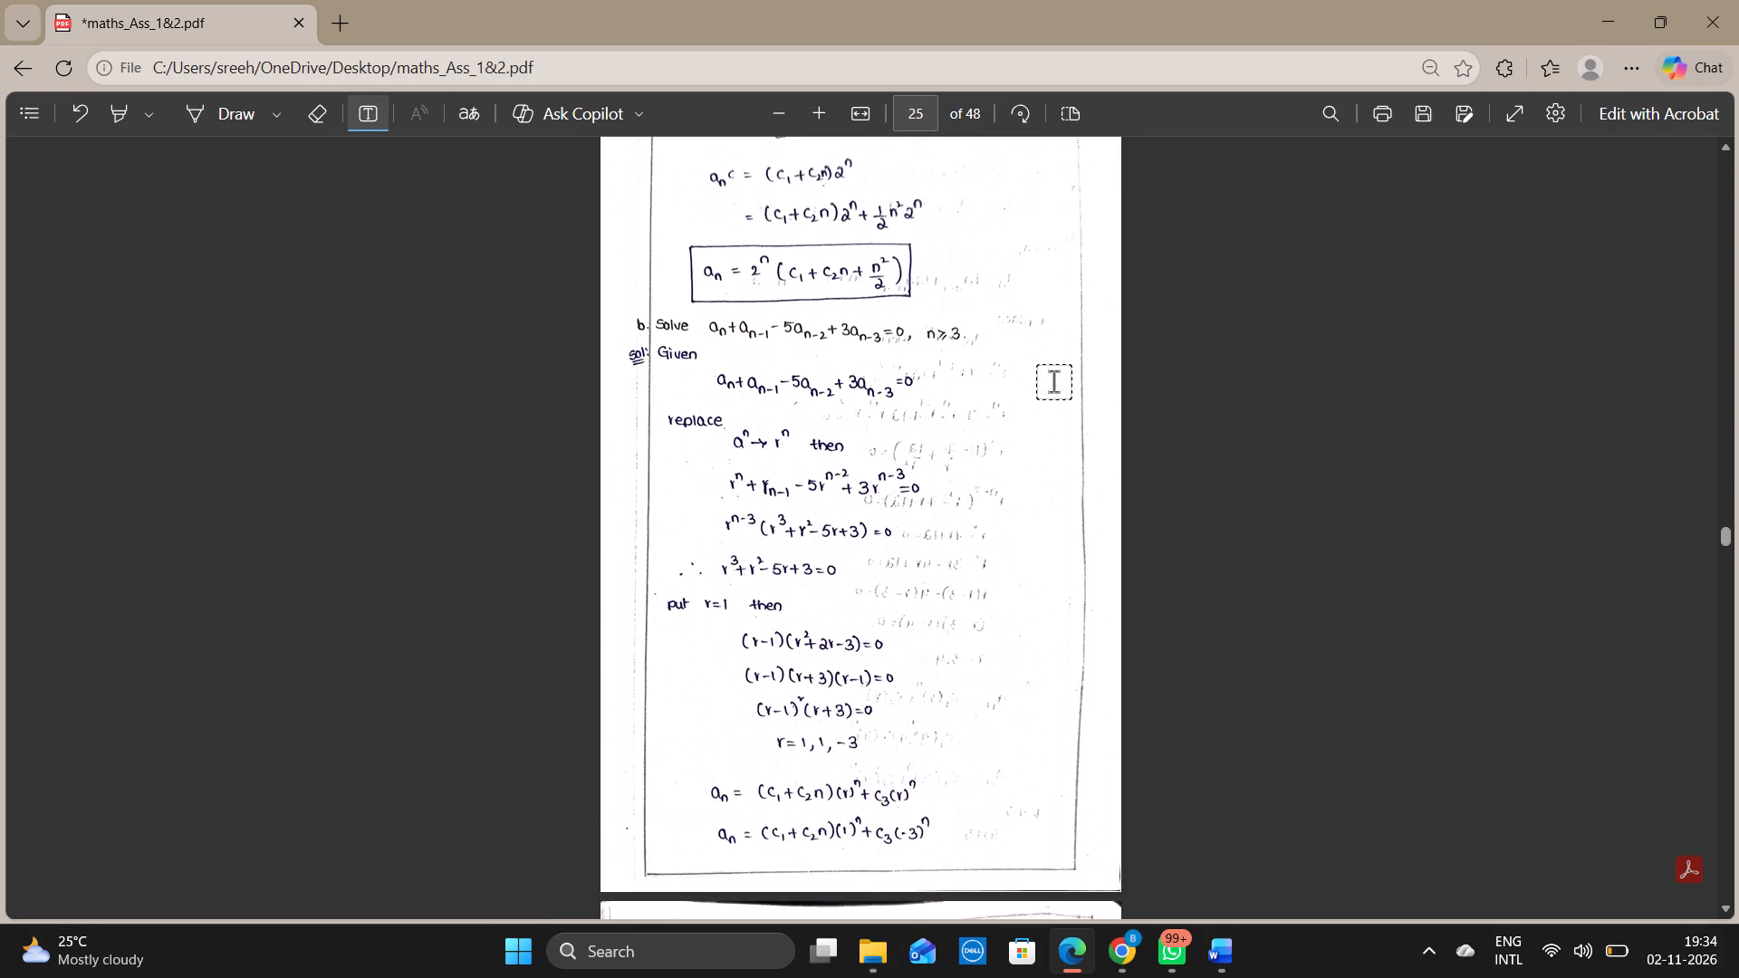
{"action": "scroll", "coordinate": [1054, 382], "scroll_direction": "down", "scroll_amount": 8}
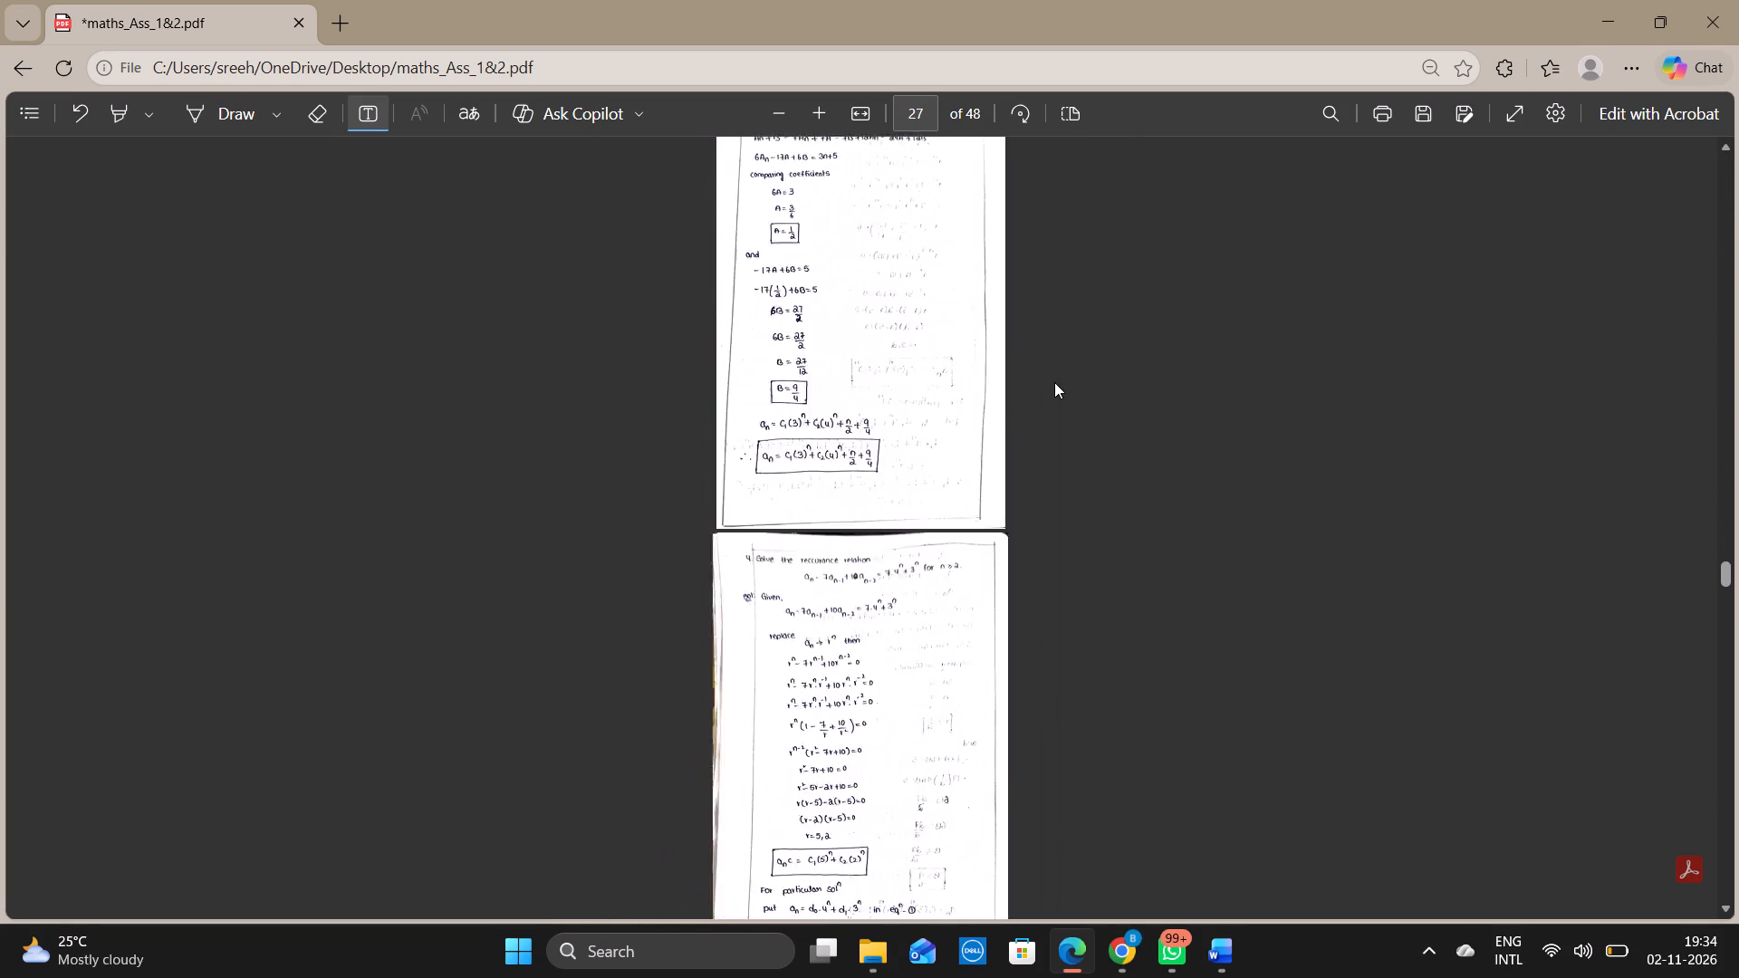
{"action": "scroll", "coordinate": [1054, 382], "scroll_direction": "down", "scroll_amount": 9}
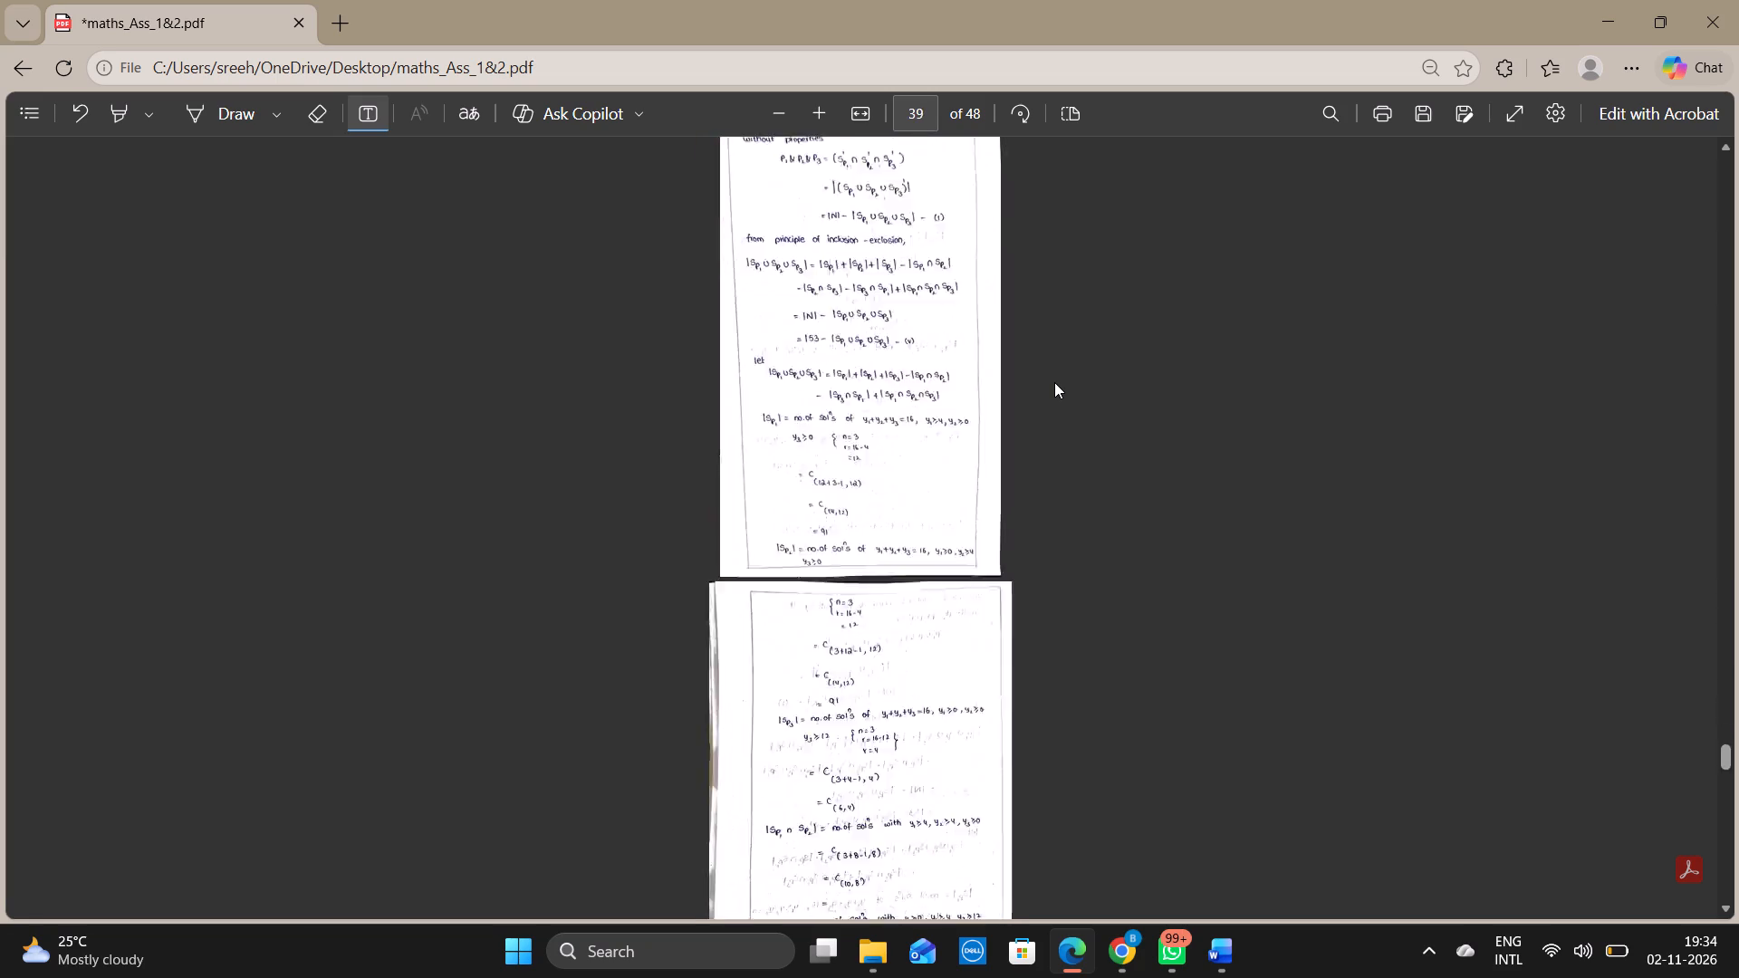
{"action": "scroll", "coordinate": [1054, 382], "scroll_direction": "down", "scroll_amount": 6}
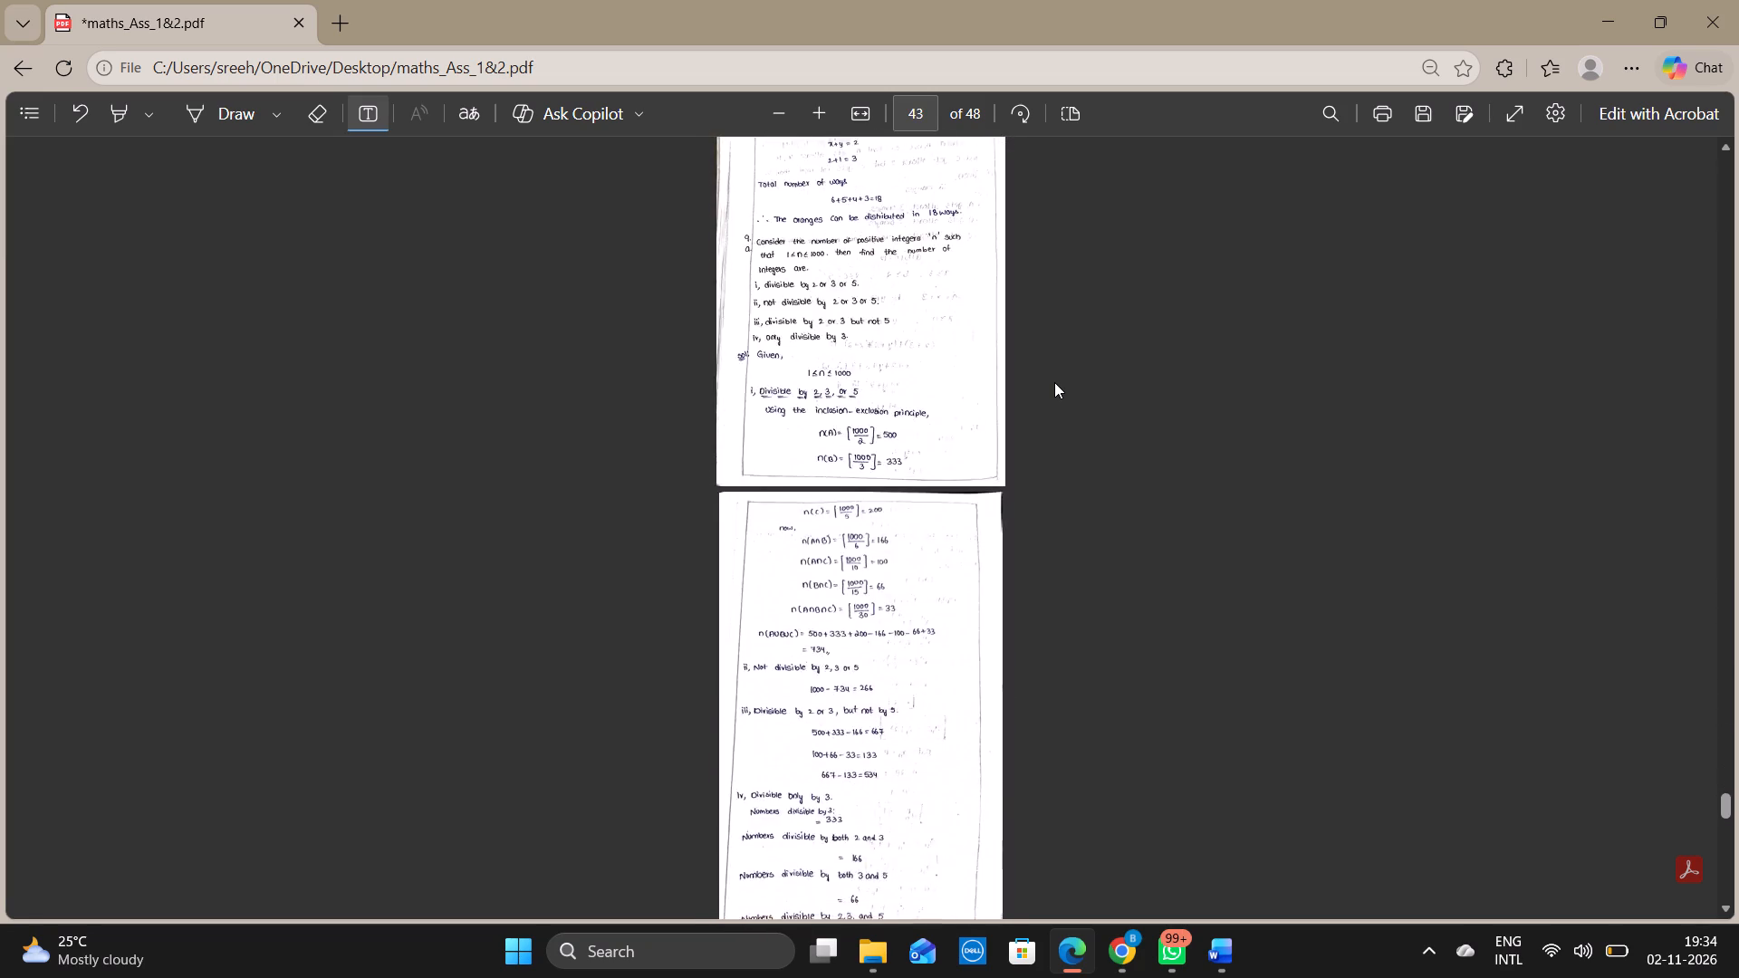
{"action": "scroll", "coordinate": [1054, 382], "scroll_direction": "down", "scroll_amount": 7}
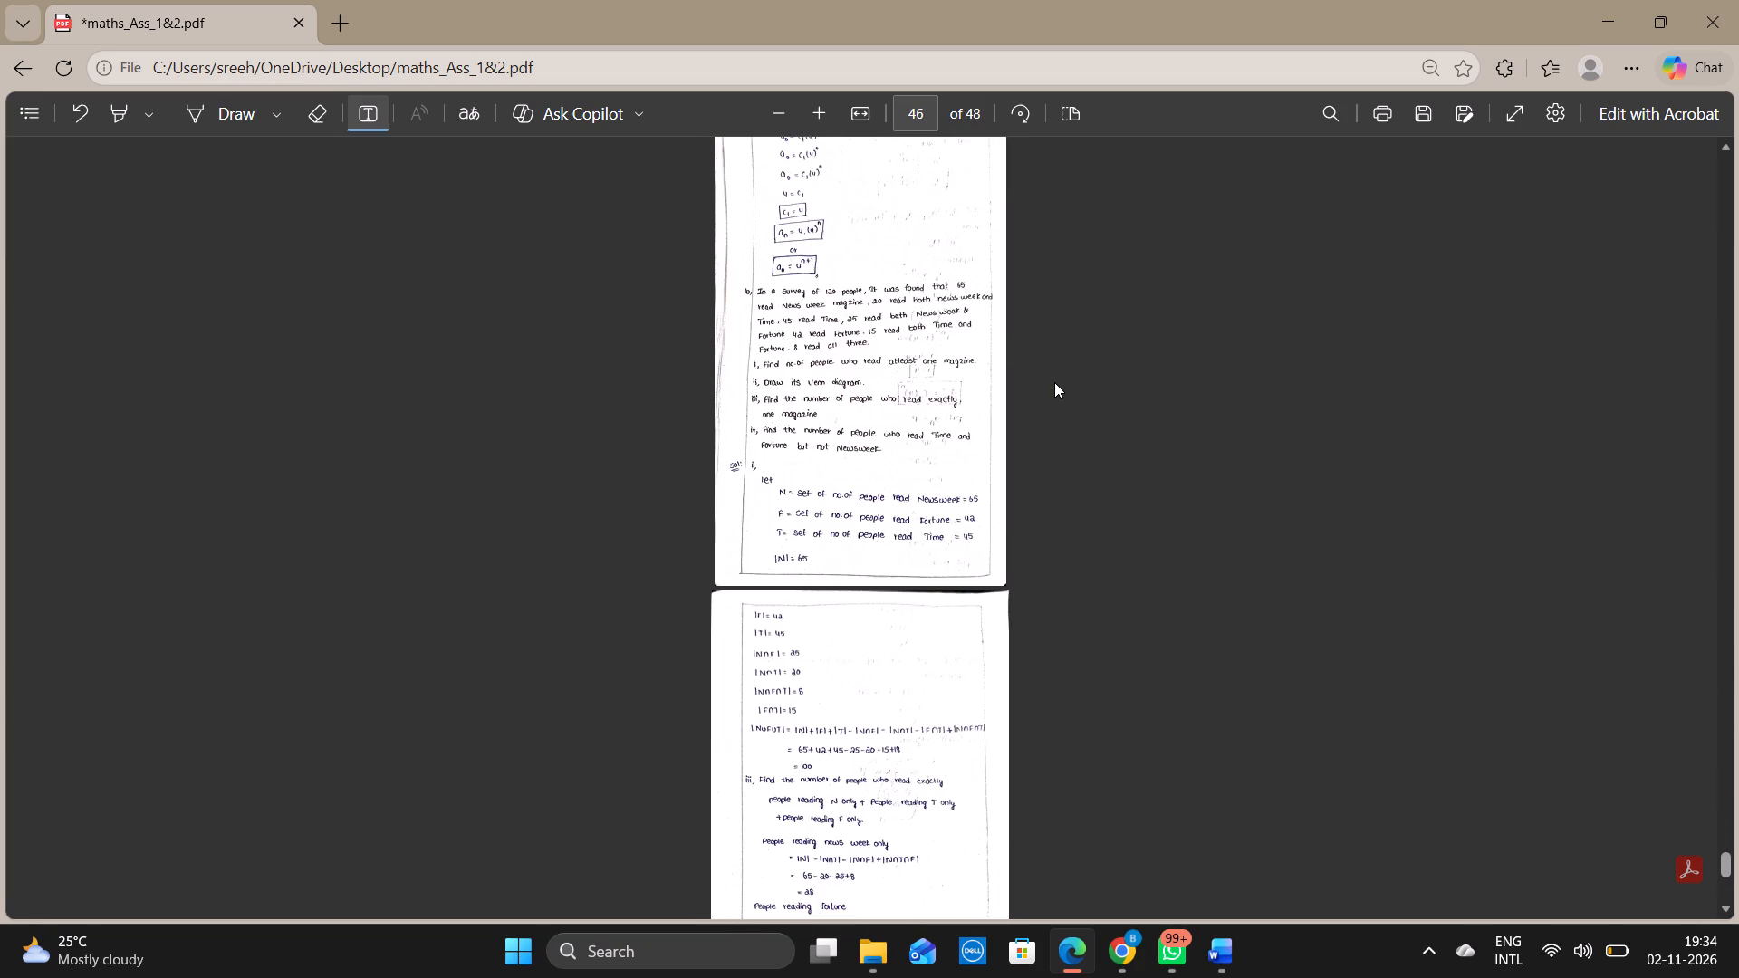
{"action": "scroll", "coordinate": [1054, 382], "scroll_direction": "down", "scroll_amount": 5}
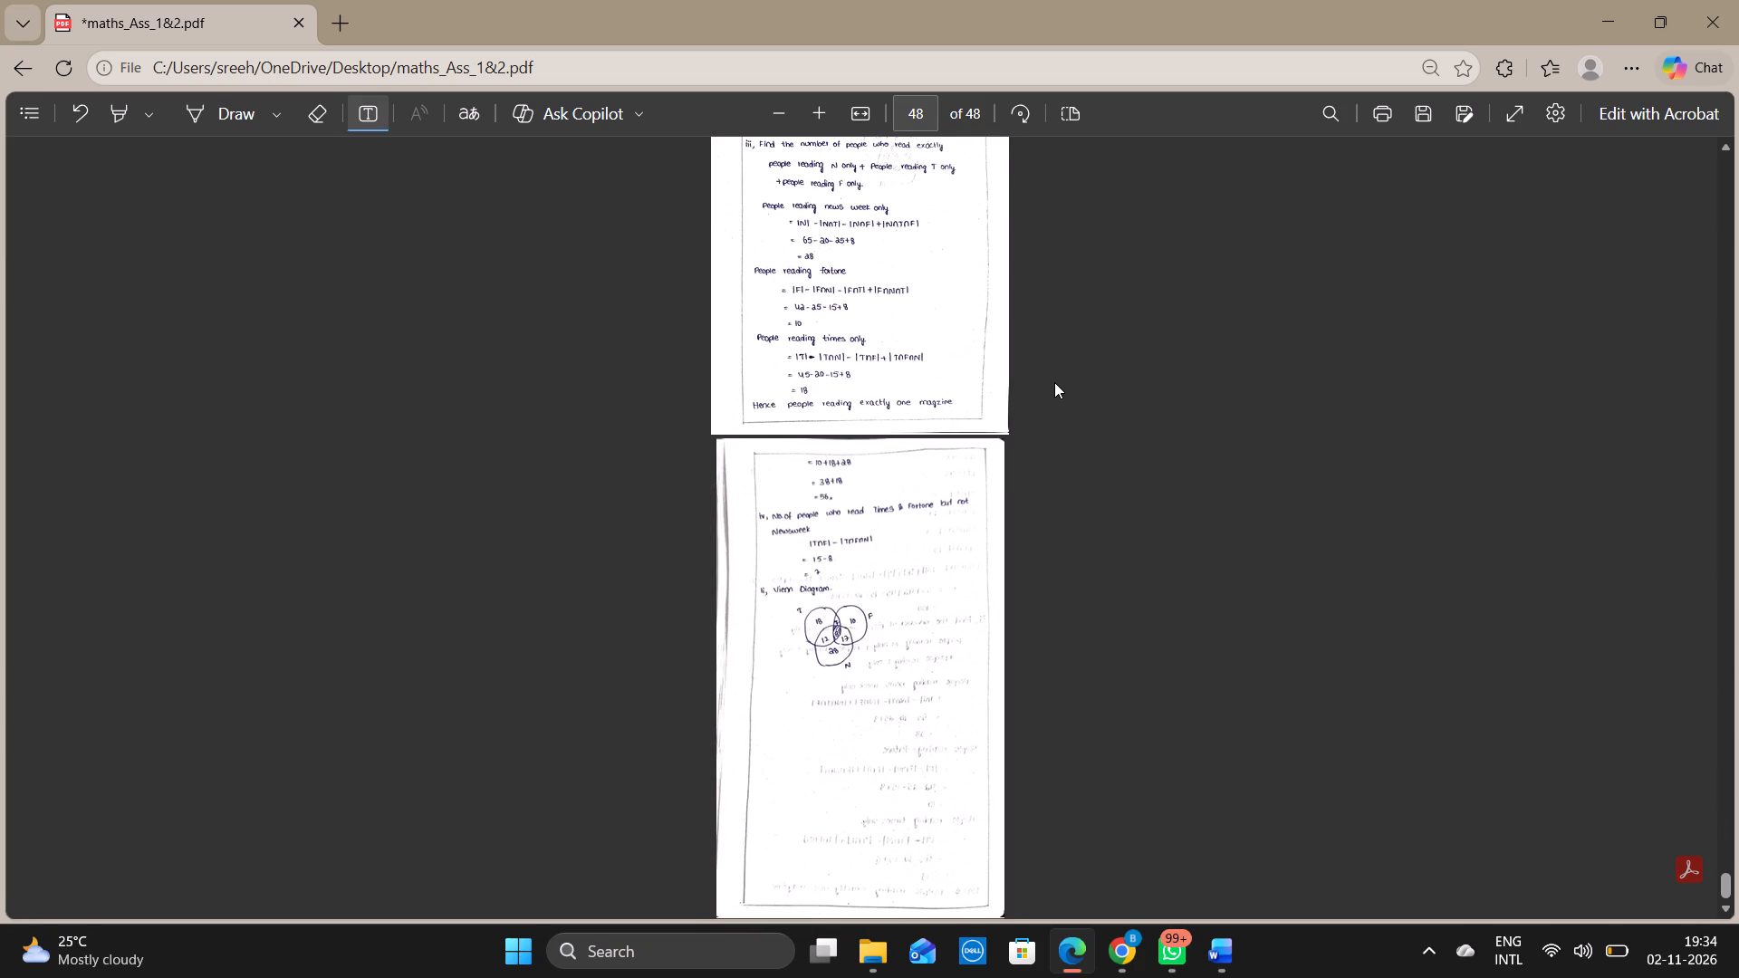
{"action": "scroll", "coordinate": [1054, 382], "scroll_direction": "down", "scroll_amount": 1}
Return to the first page and look through the pages up to page 22 for the start of the second assignment.
{"action": "scroll", "coordinate": [1054, 382], "scroll_direction": "up", "scroll_amount": 3}
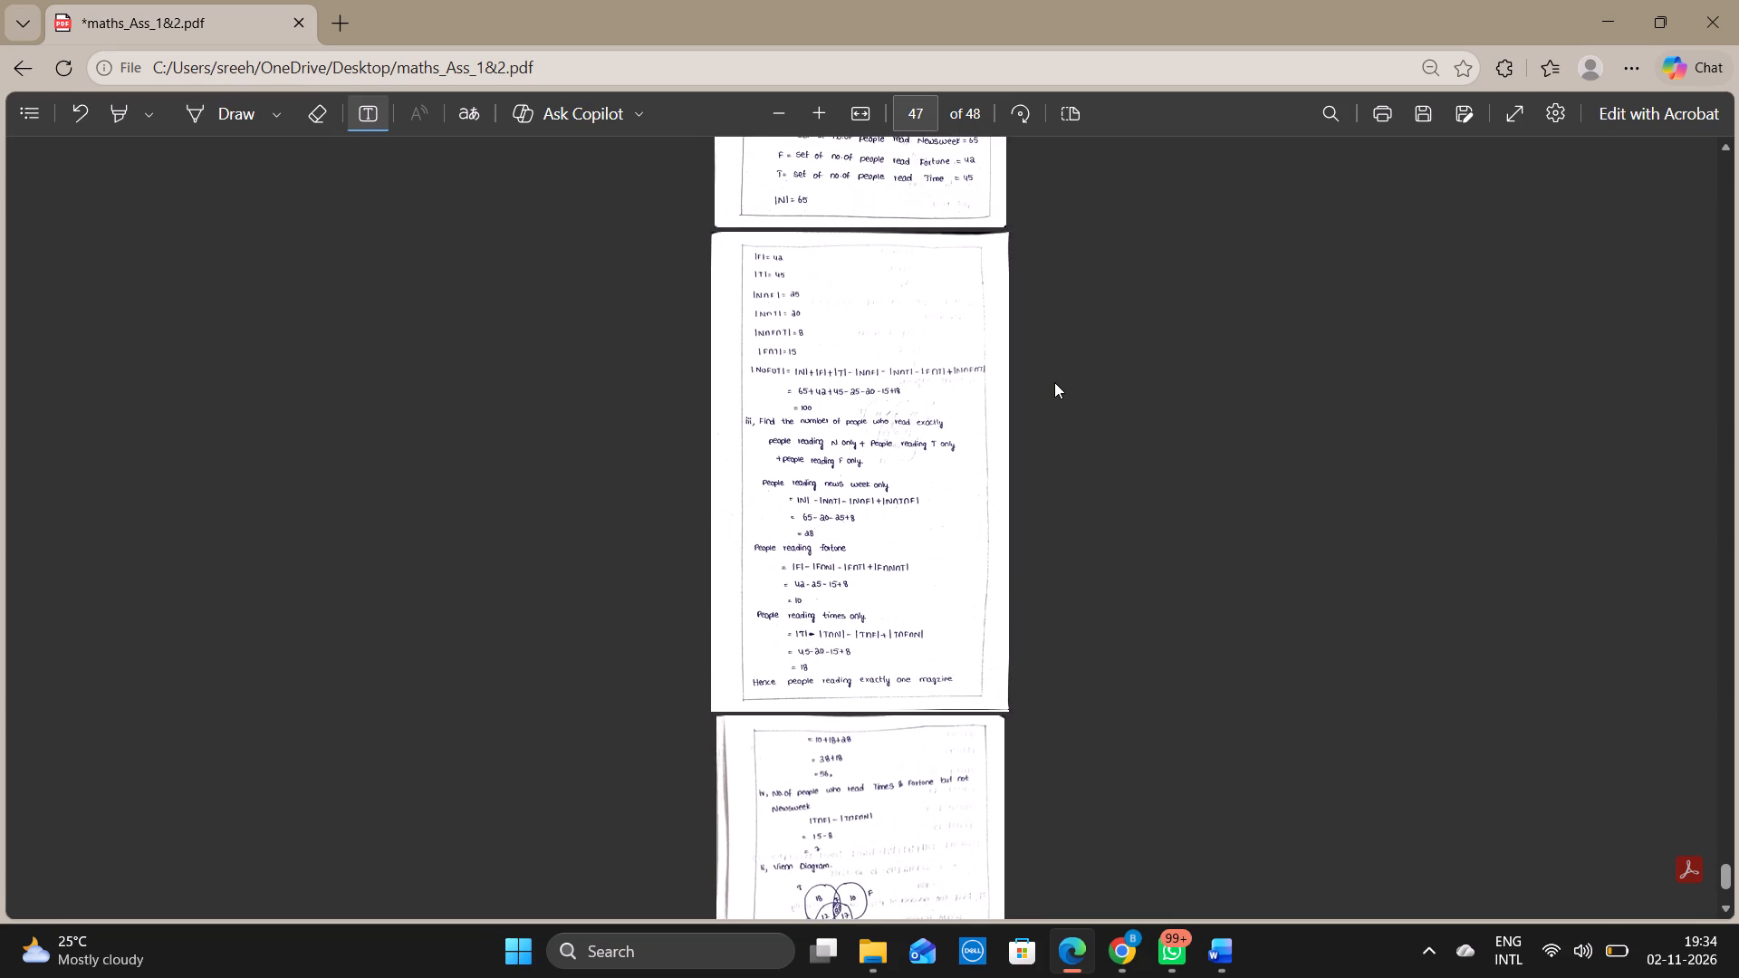
{"action": "scroll", "coordinate": [1054, 382], "scroll_direction": "up", "scroll_amount": 5}
{"action": "scroll", "coordinate": [1054, 382], "scroll_direction": "up", "scroll_amount": 20}
{"action": "scroll", "coordinate": [1054, 382], "scroll_direction": "up", "scroll_amount": 7}
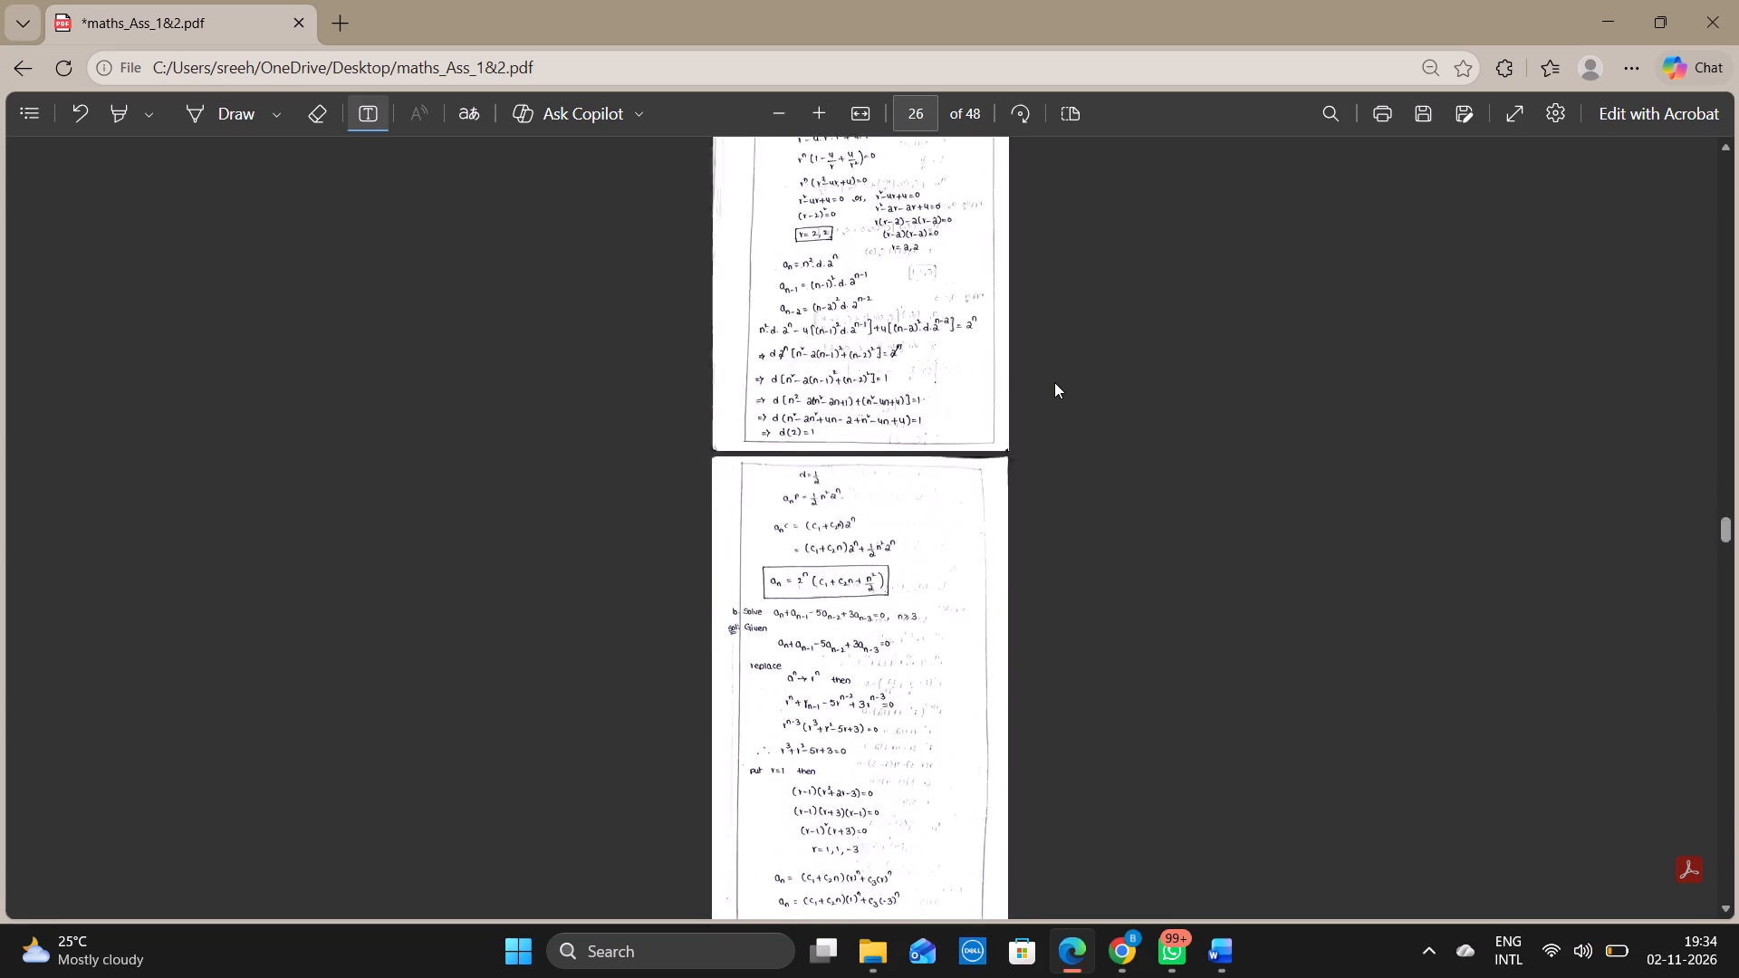
{"action": "scroll", "coordinate": [1054, 382], "scroll_direction": "up", "scroll_amount": 20}
{"action": "scroll", "coordinate": [1054, 382], "scroll_direction": "up", "scroll_amount": 7}
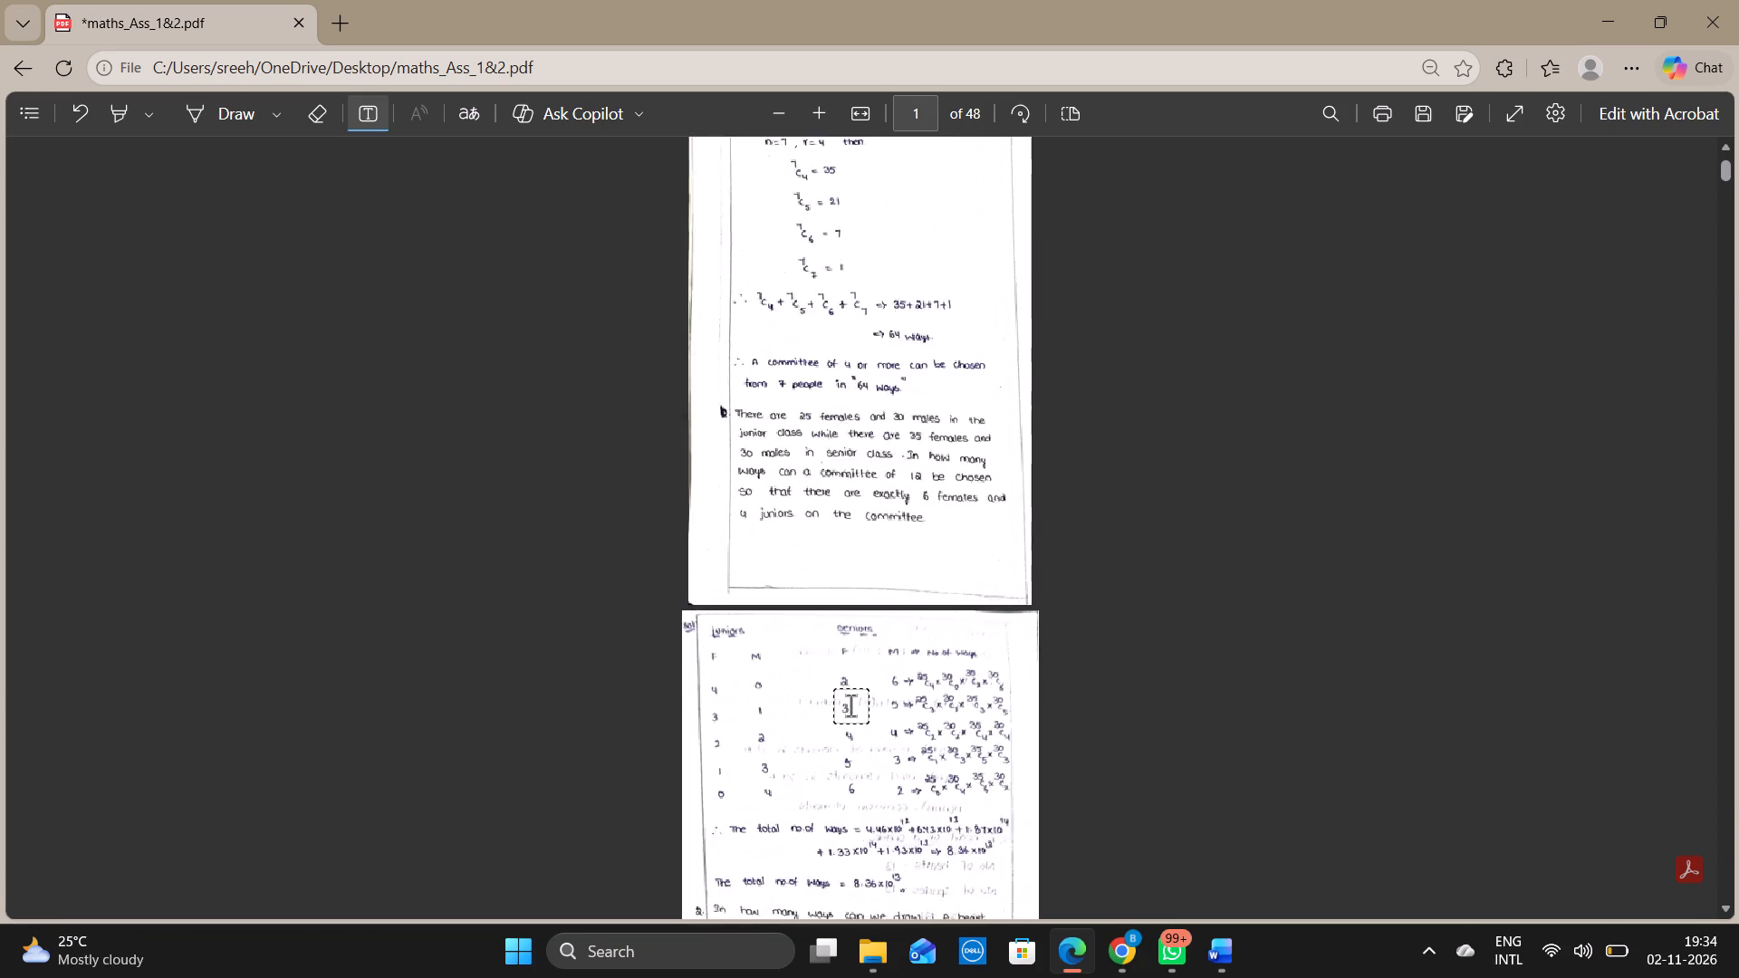
{"action": "scroll", "coordinate": [851, 706], "scroll_direction": "down", "scroll_amount": 7}
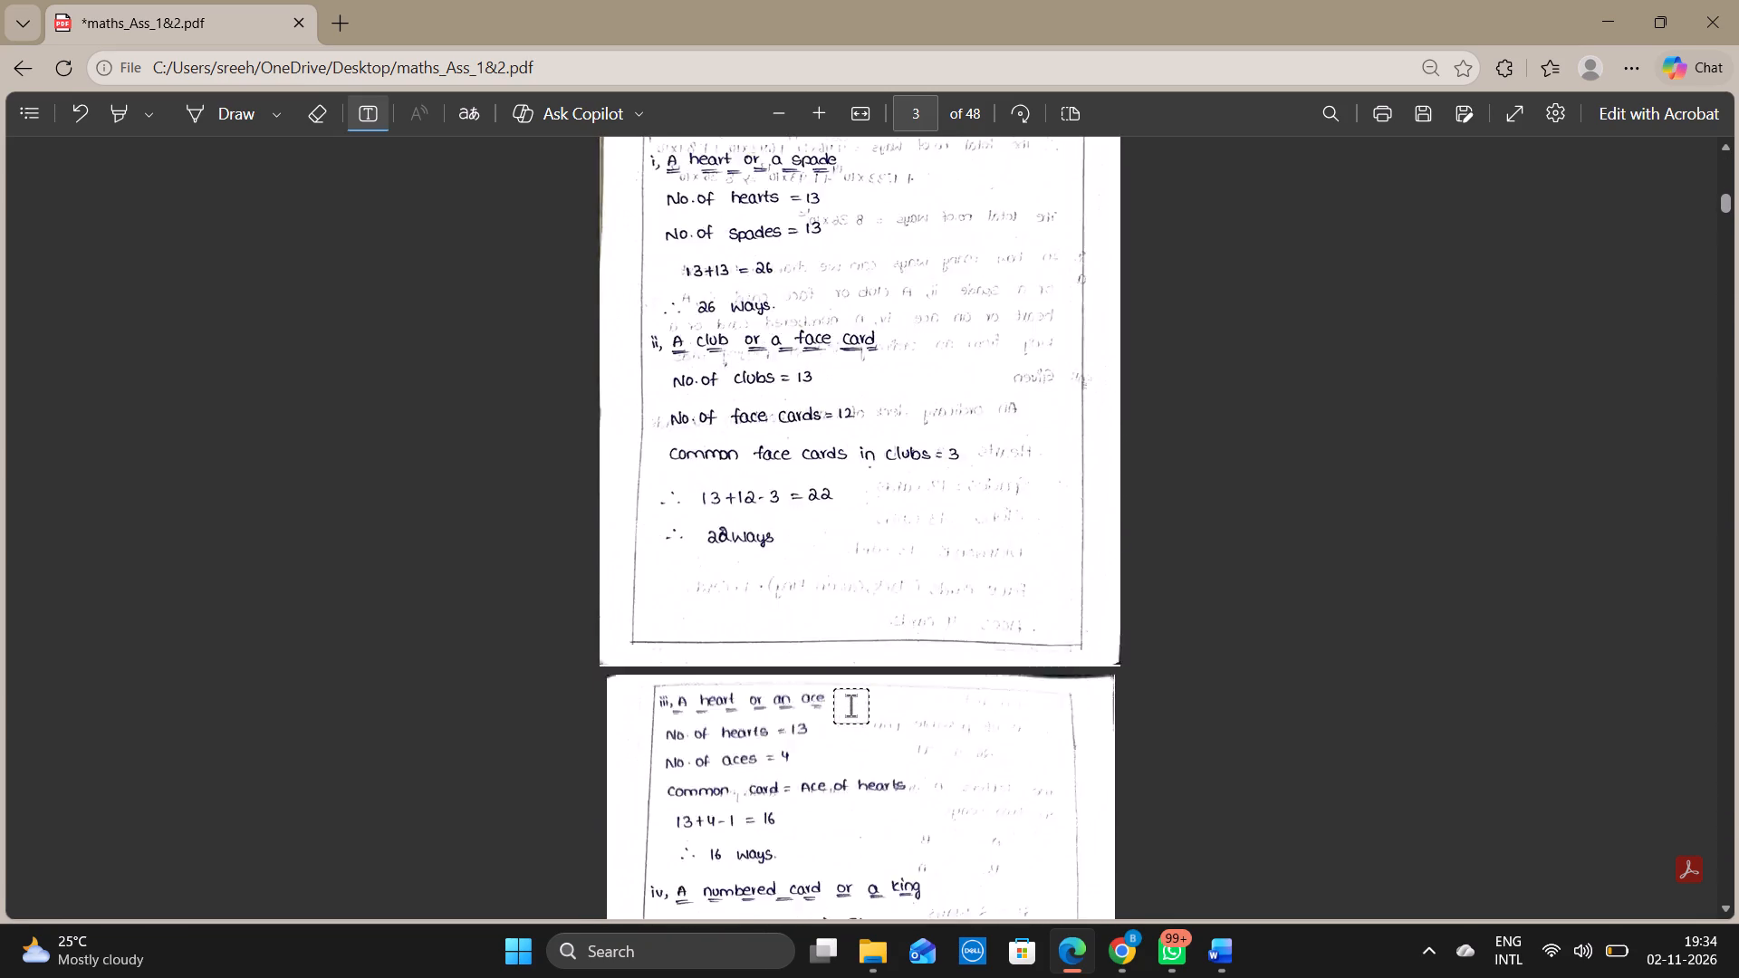
{"action": "scroll", "coordinate": [851, 706], "scroll_direction": "down", "scroll_amount": 9}
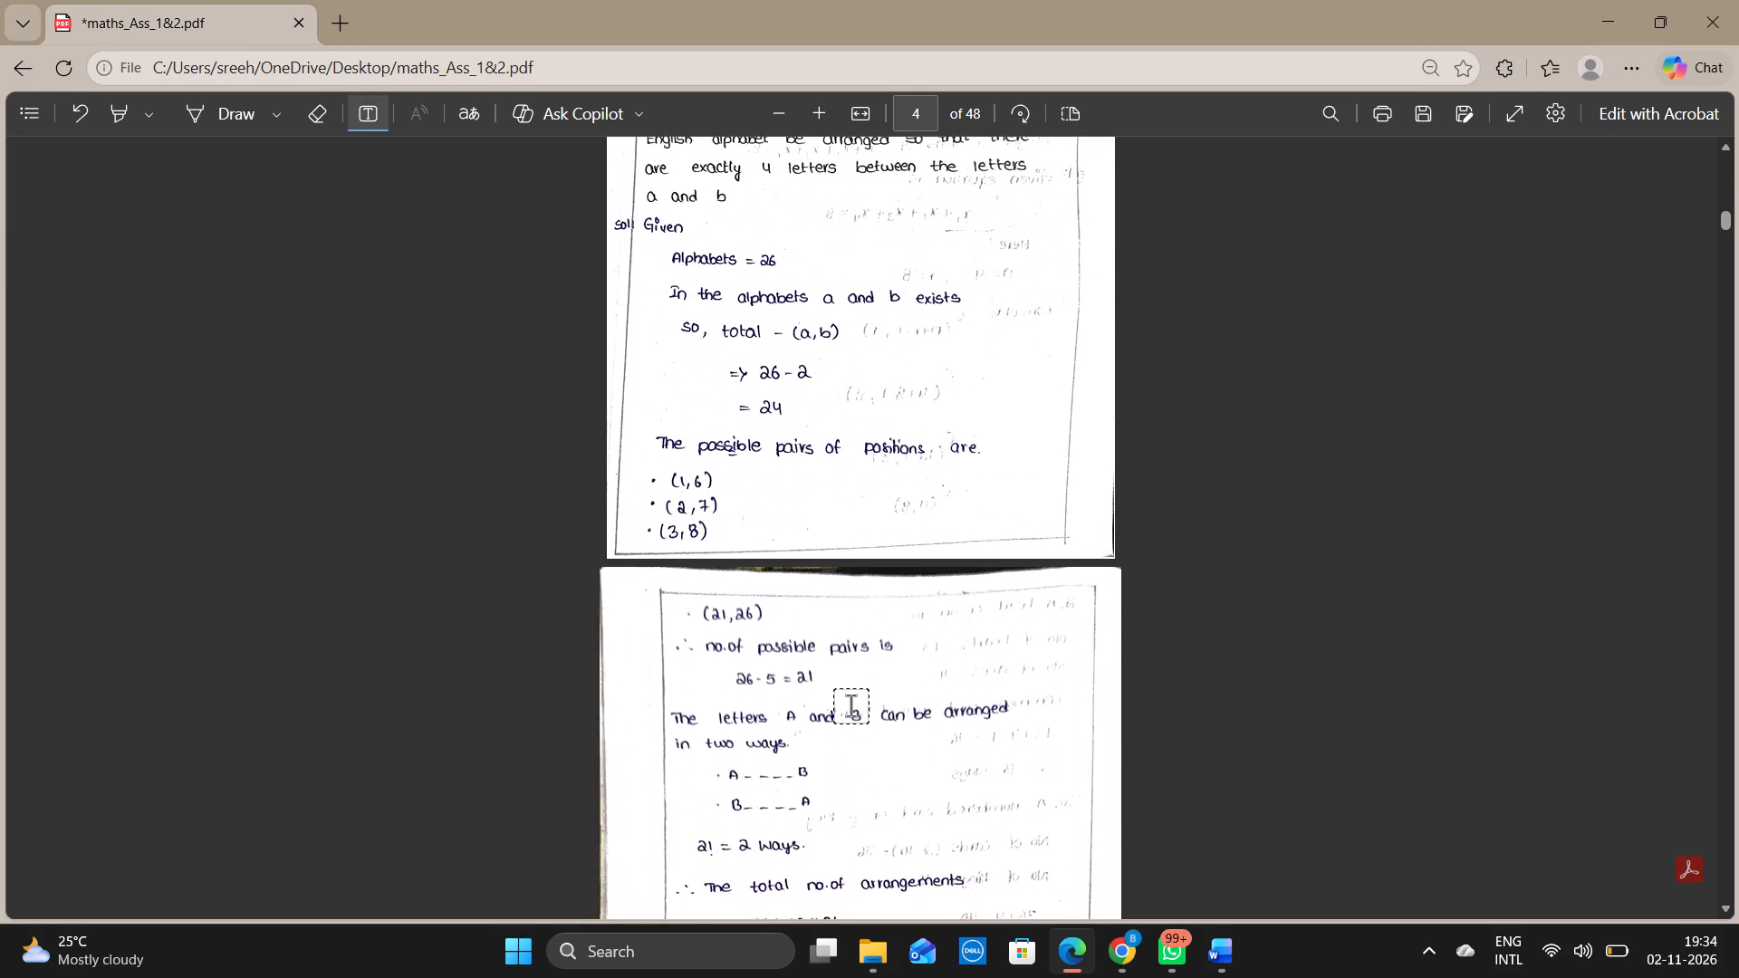
{"action": "scroll", "coordinate": [851, 706], "scroll_direction": "down", "scroll_amount": 9}
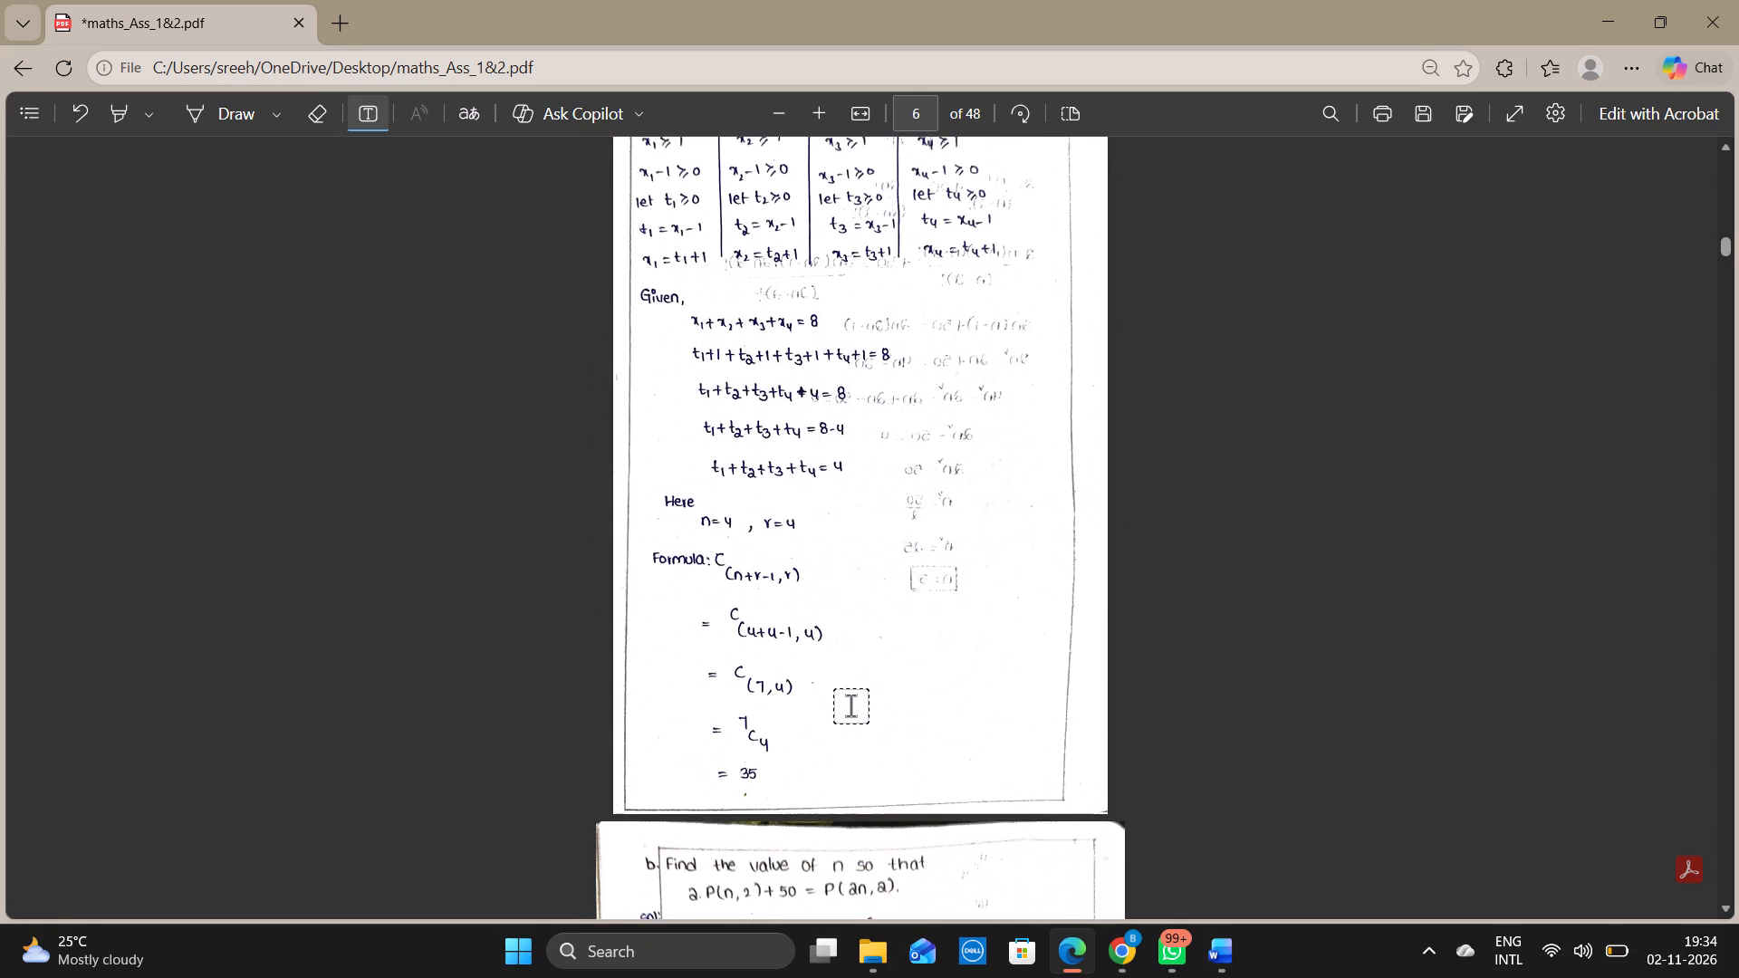
{"action": "scroll", "coordinate": [851, 706], "scroll_direction": "down", "scroll_amount": 6}
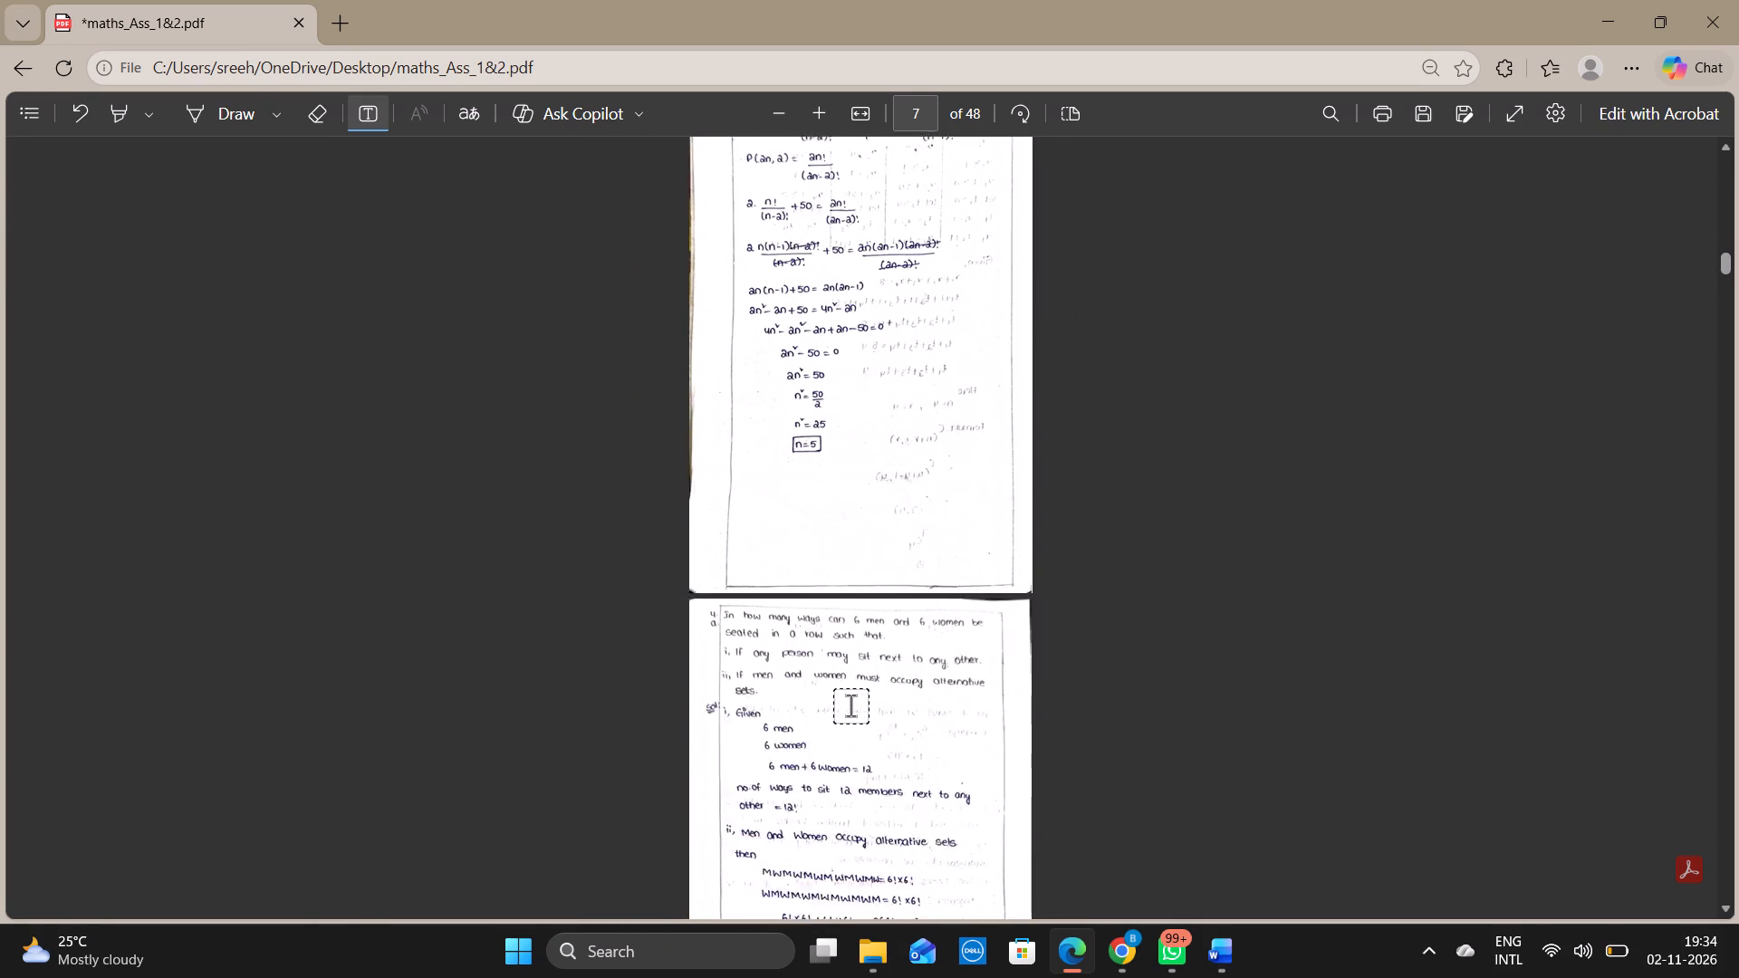
{"action": "scroll", "coordinate": [851, 706], "scroll_direction": "down", "scroll_amount": 4}
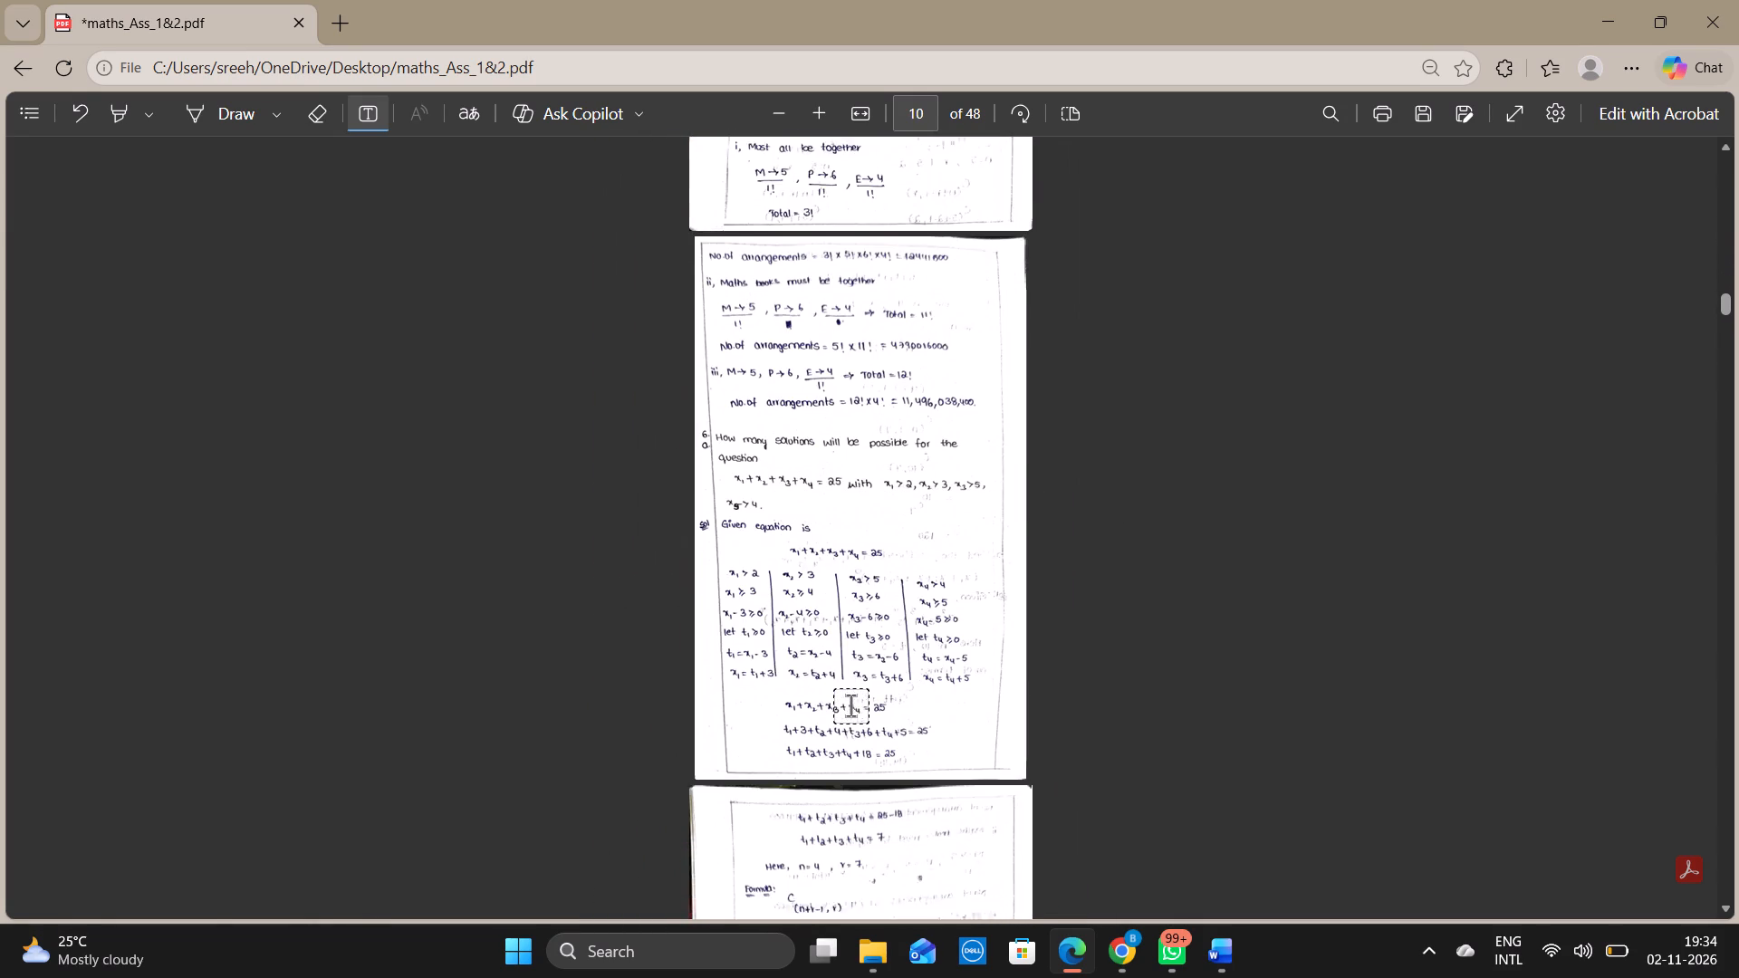
{"action": "scroll", "coordinate": [851, 706], "scroll_direction": "down", "scroll_amount": 7}
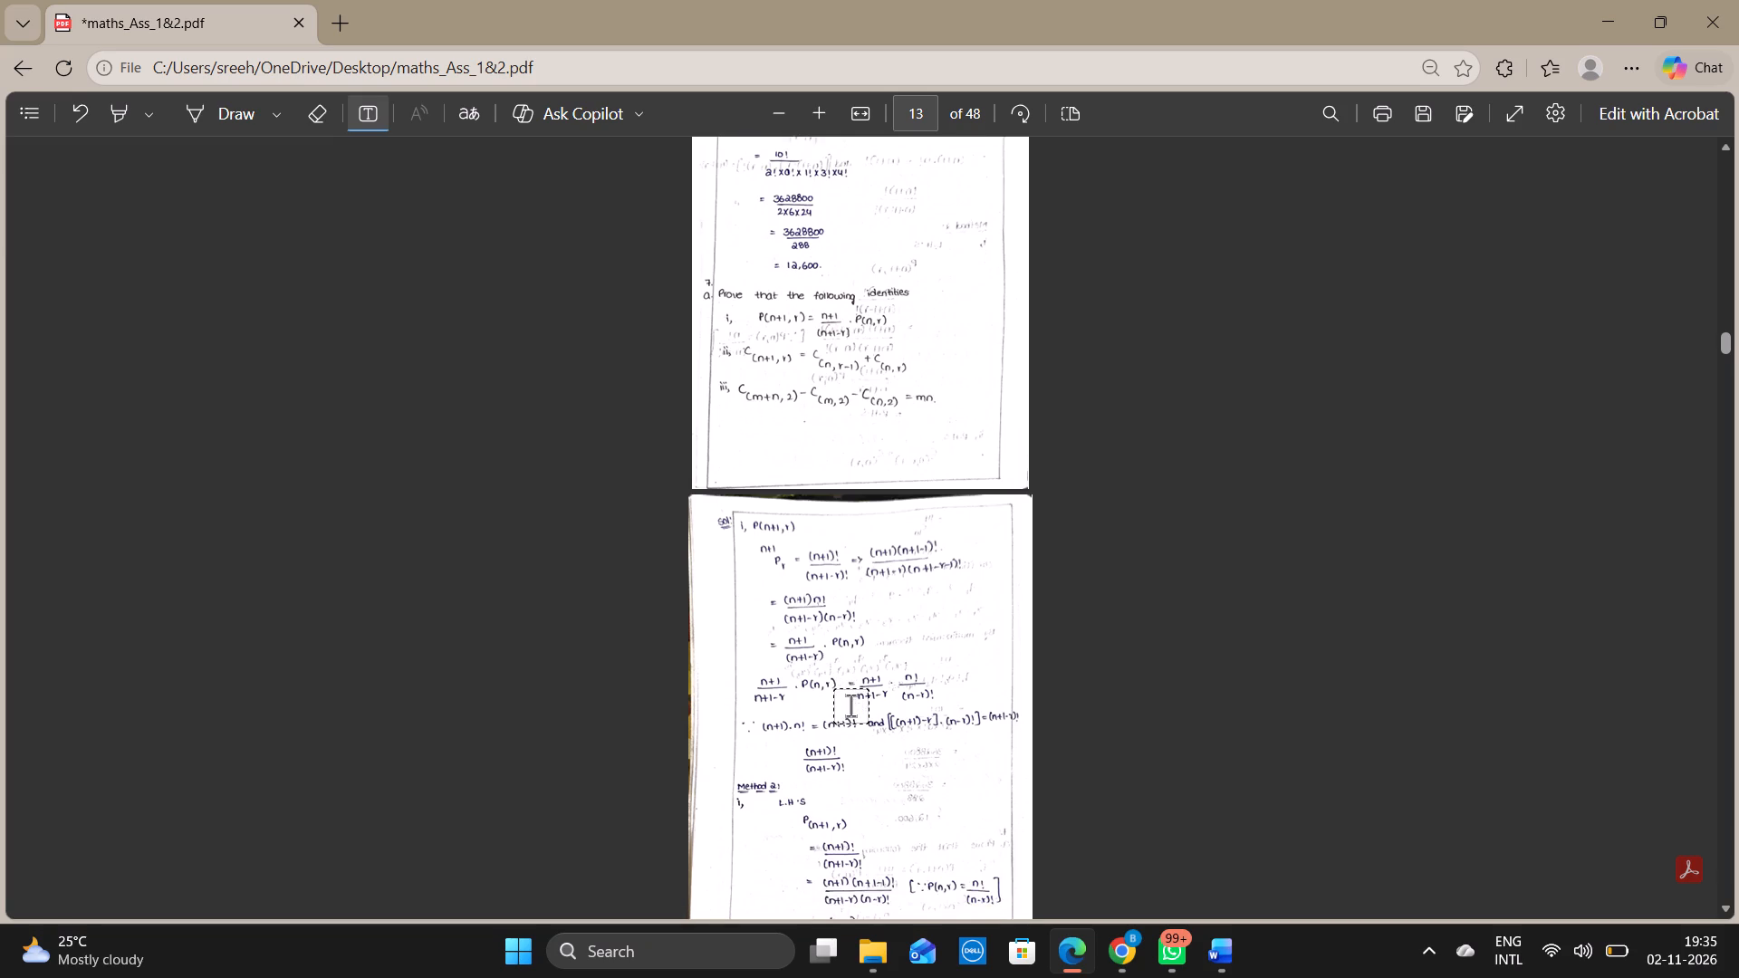
{"action": "scroll", "coordinate": [851, 706], "scroll_direction": "down", "scroll_amount": 5}
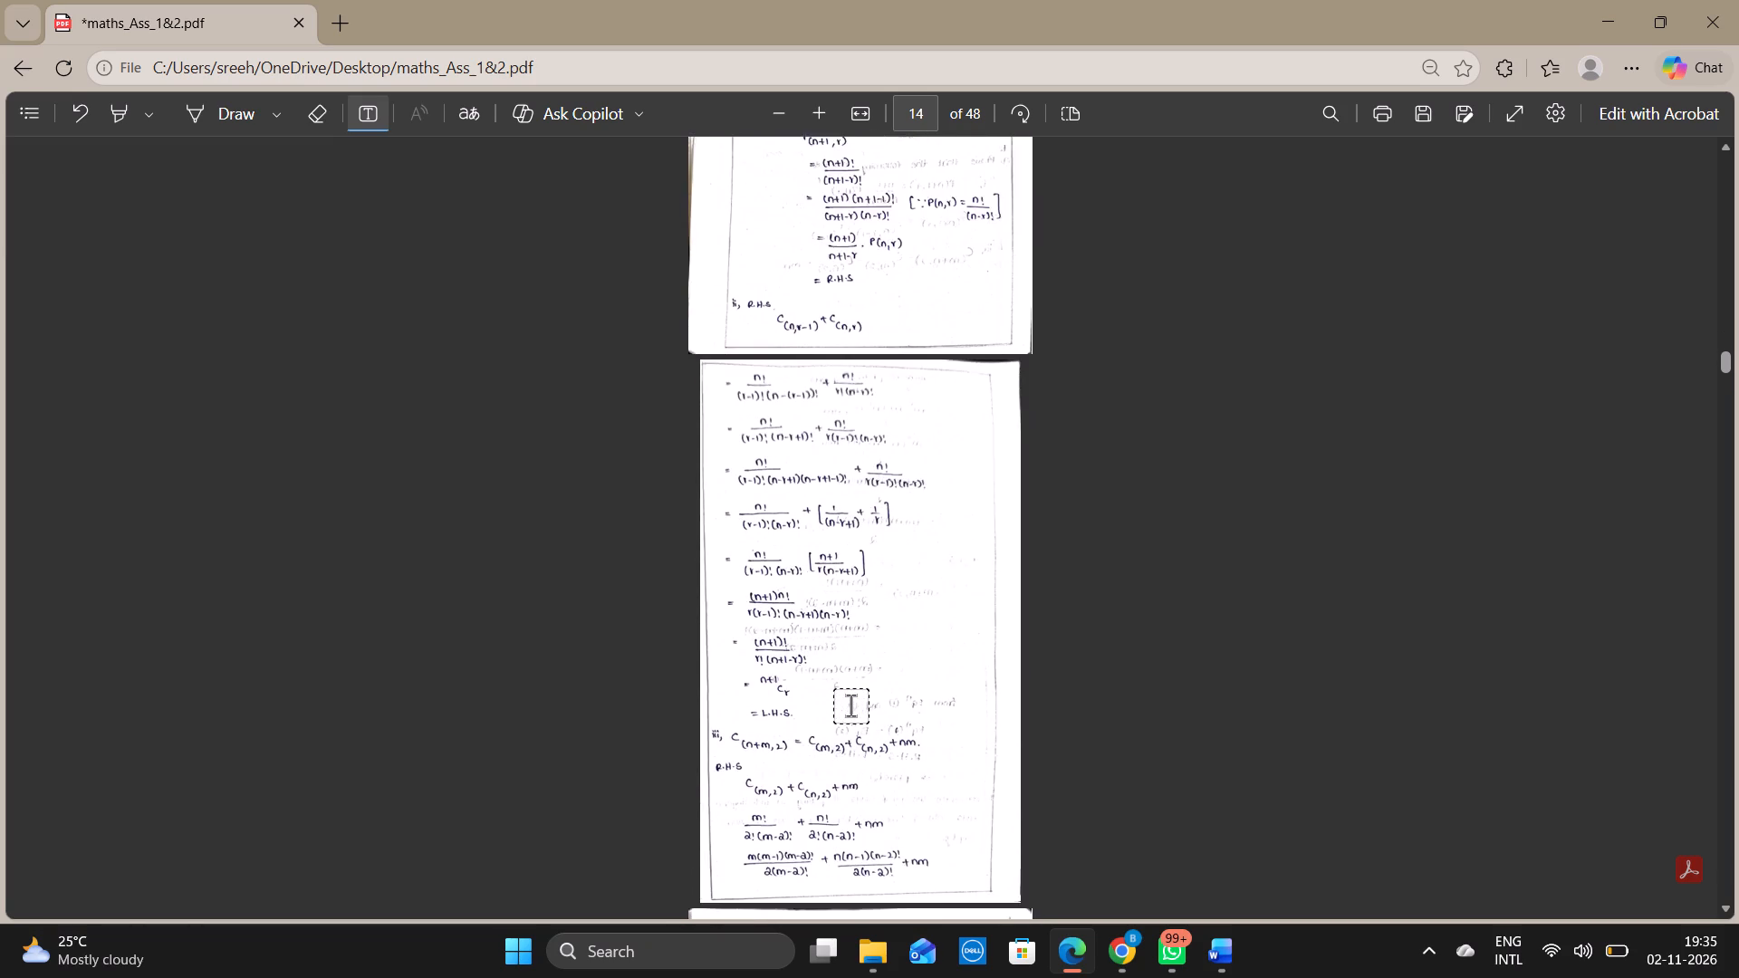
{"action": "scroll", "coordinate": [851, 706], "scroll_direction": "down", "scroll_amount": 2}
{"action": "key", "text": "Down"}
{"action": "key", "text": "Down"}
{"action": "key", "text": "Down"}
{"action": "key", "text": "Down"}
{"action": "key", "text": "Down"}
{"action": "key", "text": "Down"}
{"action": "key", "text": "Down"}
{"action": "key", "text": "Down"}
{"action": "key", "text": "Down"}
{"action": "key", "text": "Down"}
{"action": "key", "text": "Down"}
{"action": "key", "text": "Down"}
{"action": "key", "text": "Down"}
{"action": "key", "text": "Down"}
{"action": "key", "text": "Down"}
{"action": "key", "text": "Down"}
{"action": "key", "text": "Down"}
{"action": "key", "text": "Down"}
{"action": "key", "text": "Down"}
{"action": "key", "text": "Down"}
{"action": "key", "text": "Down"}
{"action": "key", "text": "Down"}
{"action": "key", "text": "Down"}
{"action": "key", "text": "Down"}
{"action": "key", "text": "Down"}
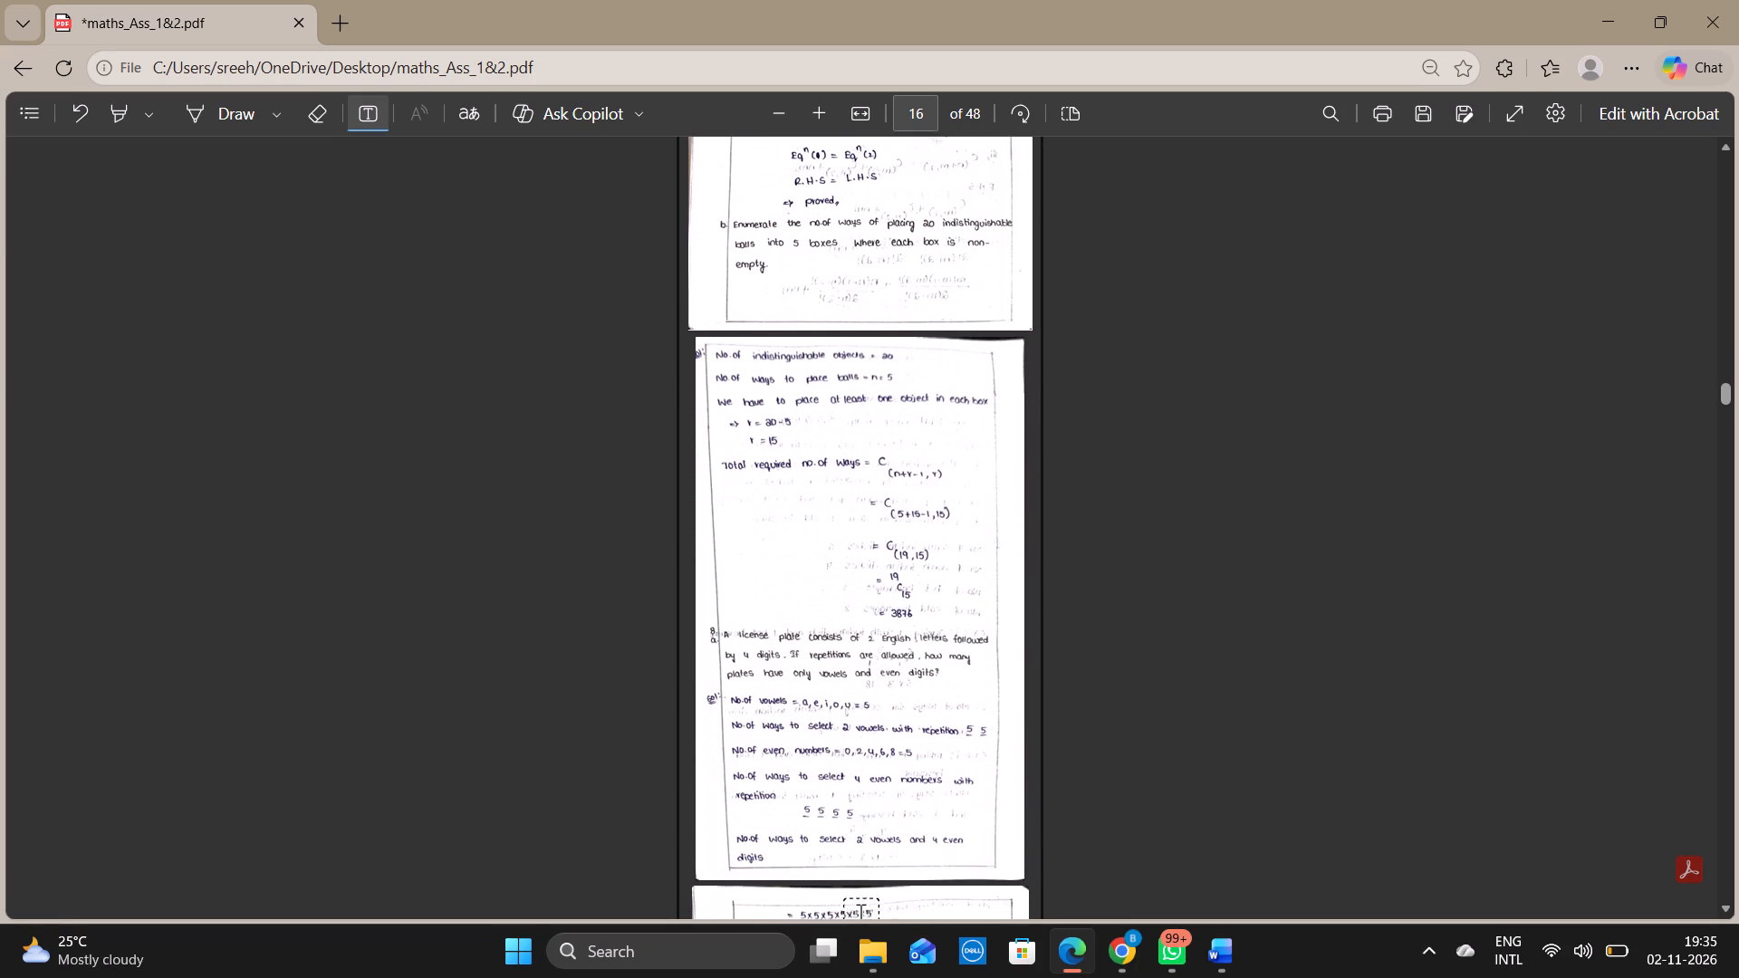
{"action": "key", "text": "Down"}
{"action": "key", "text": "Down"}
{"action": "key", "text": "Down"}
{"action": "key", "text": "Down"}
{"action": "key", "text": "Down"}
{"action": "key", "text": "Down"}
{"action": "key", "text": "Down"}
{"action": "key", "text": "Down"}
{"action": "key", "text": "Down"}
{"action": "key", "text": "Down"}
{"action": "key", "text": "Down"}
{"action": "key", "text": "Down"}
{"action": "key", "text": "Down"}
{"action": "key", "text": "Down"}
{"action": "key", "text": "Down"}
{"action": "key", "text": "Down"}
{"action": "key", "text": "Down"}
{"action": "key", "text": "Down"}
{"action": "key", "text": "Down"}
{"action": "key", "text": "Down"}
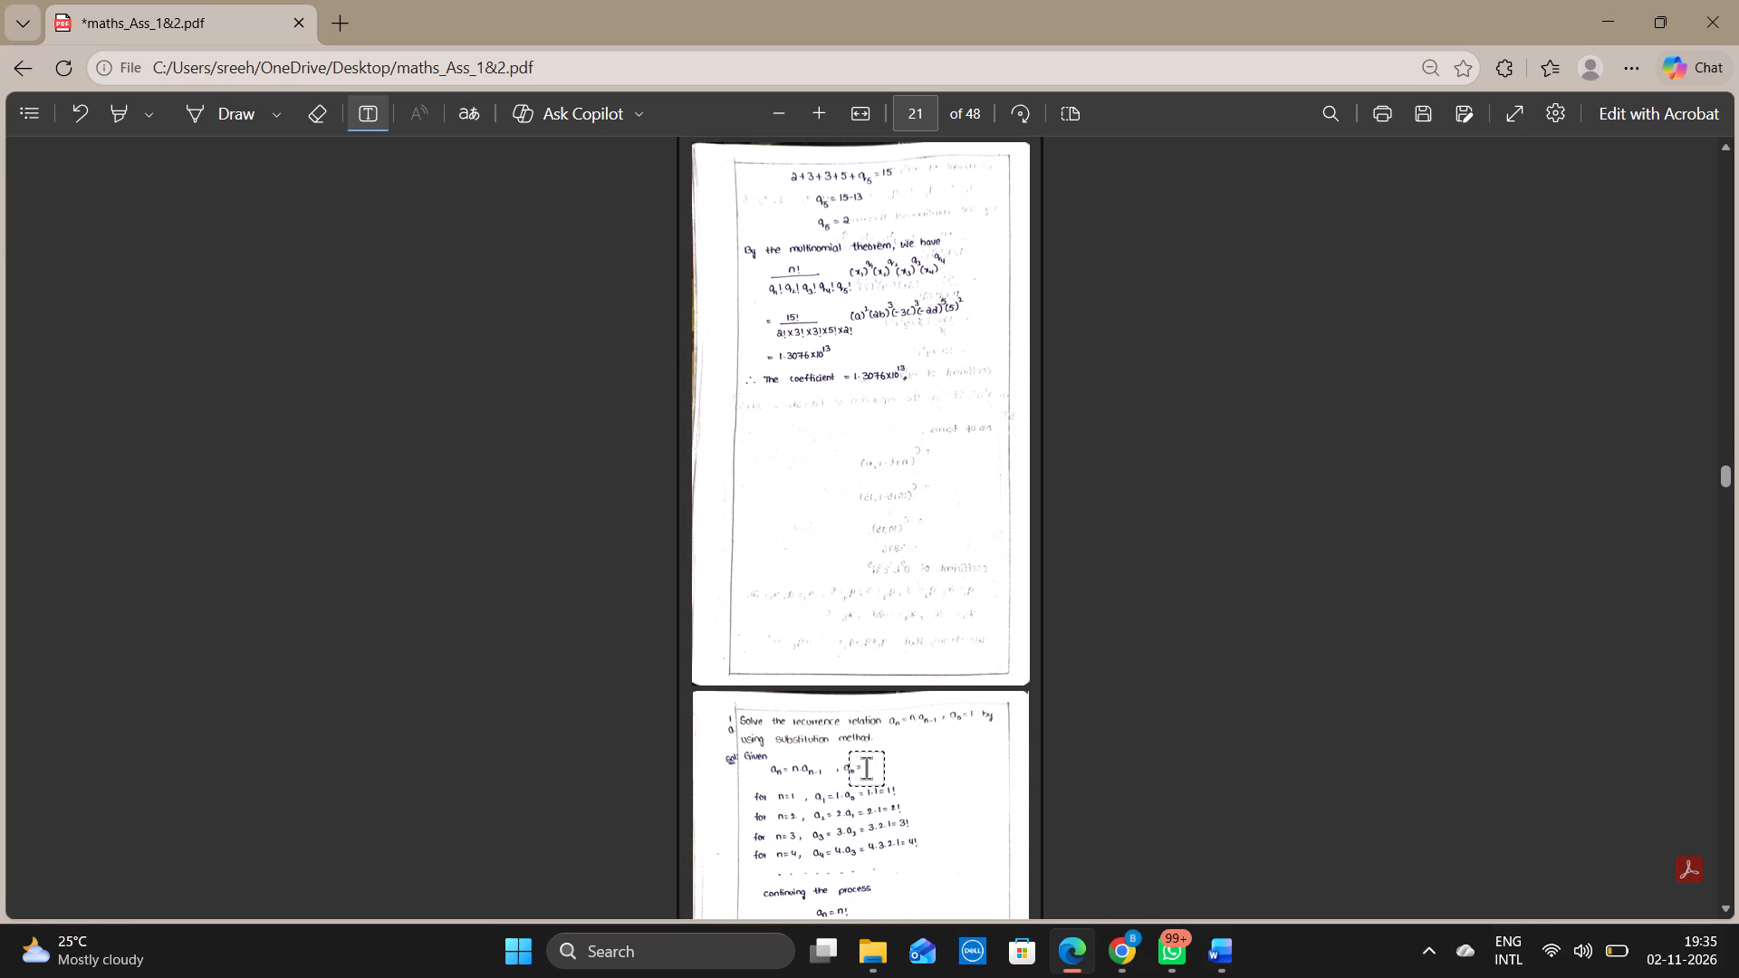
Add a text box with the heading ASSIGNMENT-2 above question 1 at the top of page 22.
{"action": "scroll", "coordinate": [867, 769], "scroll_direction": "down", "scroll_amount": 1}
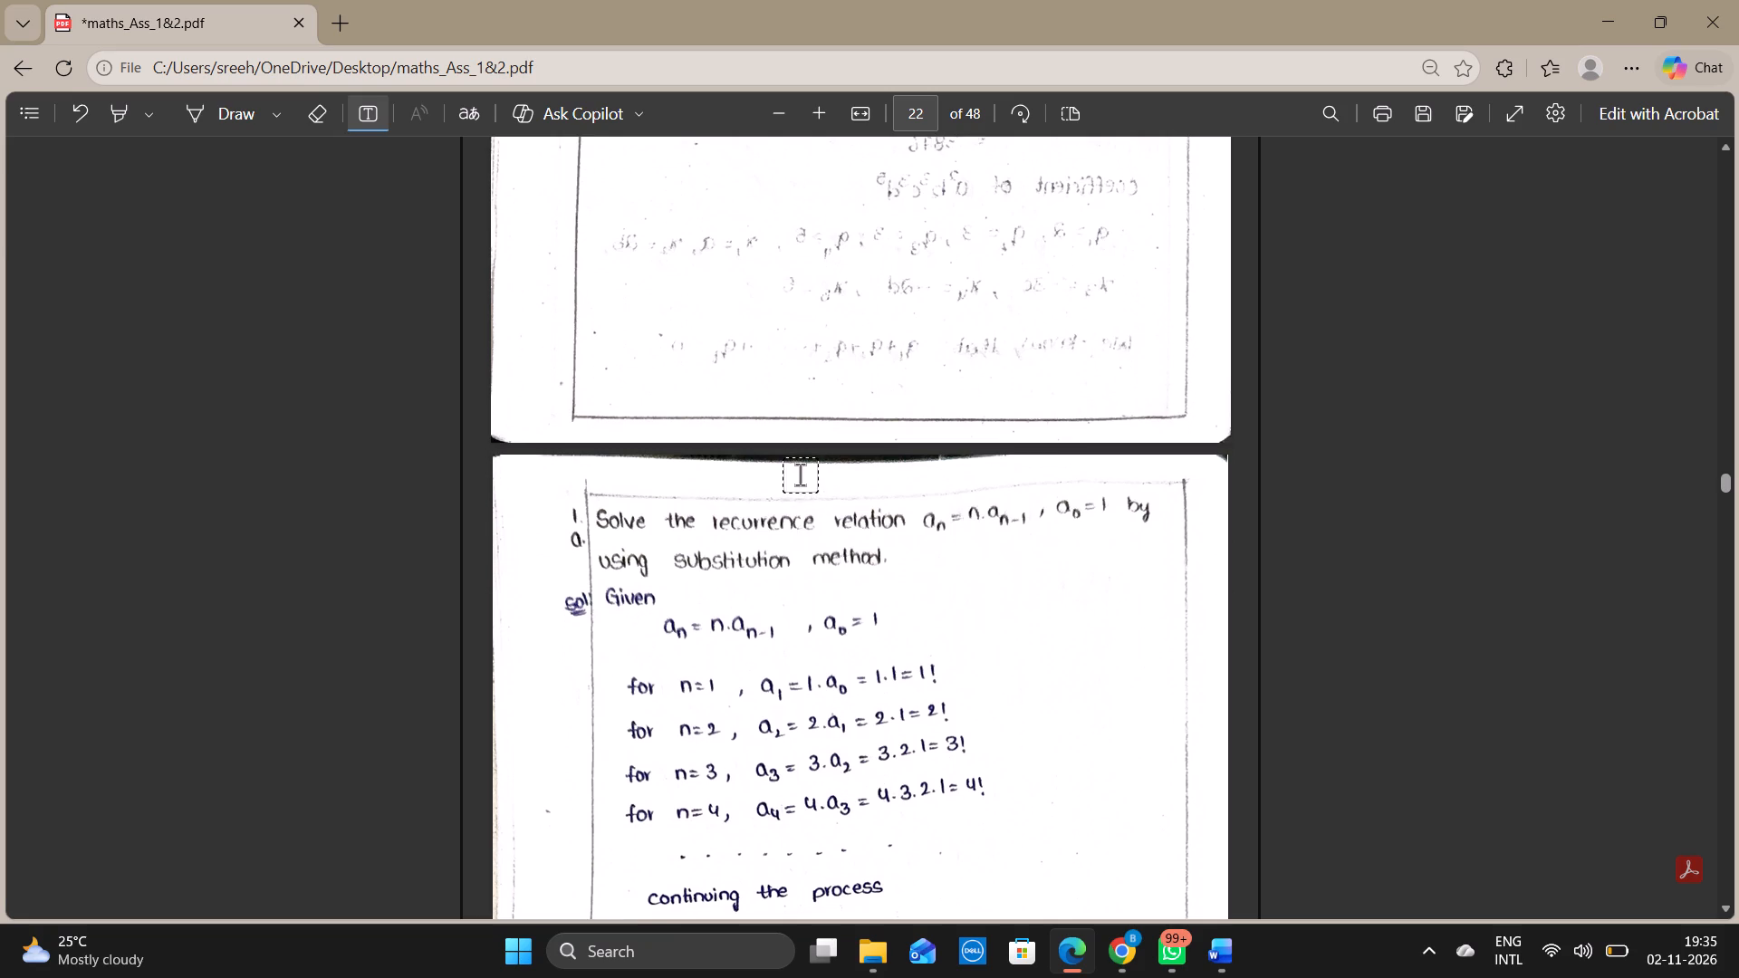
{"action": "left_click", "coordinate": [801, 475]}
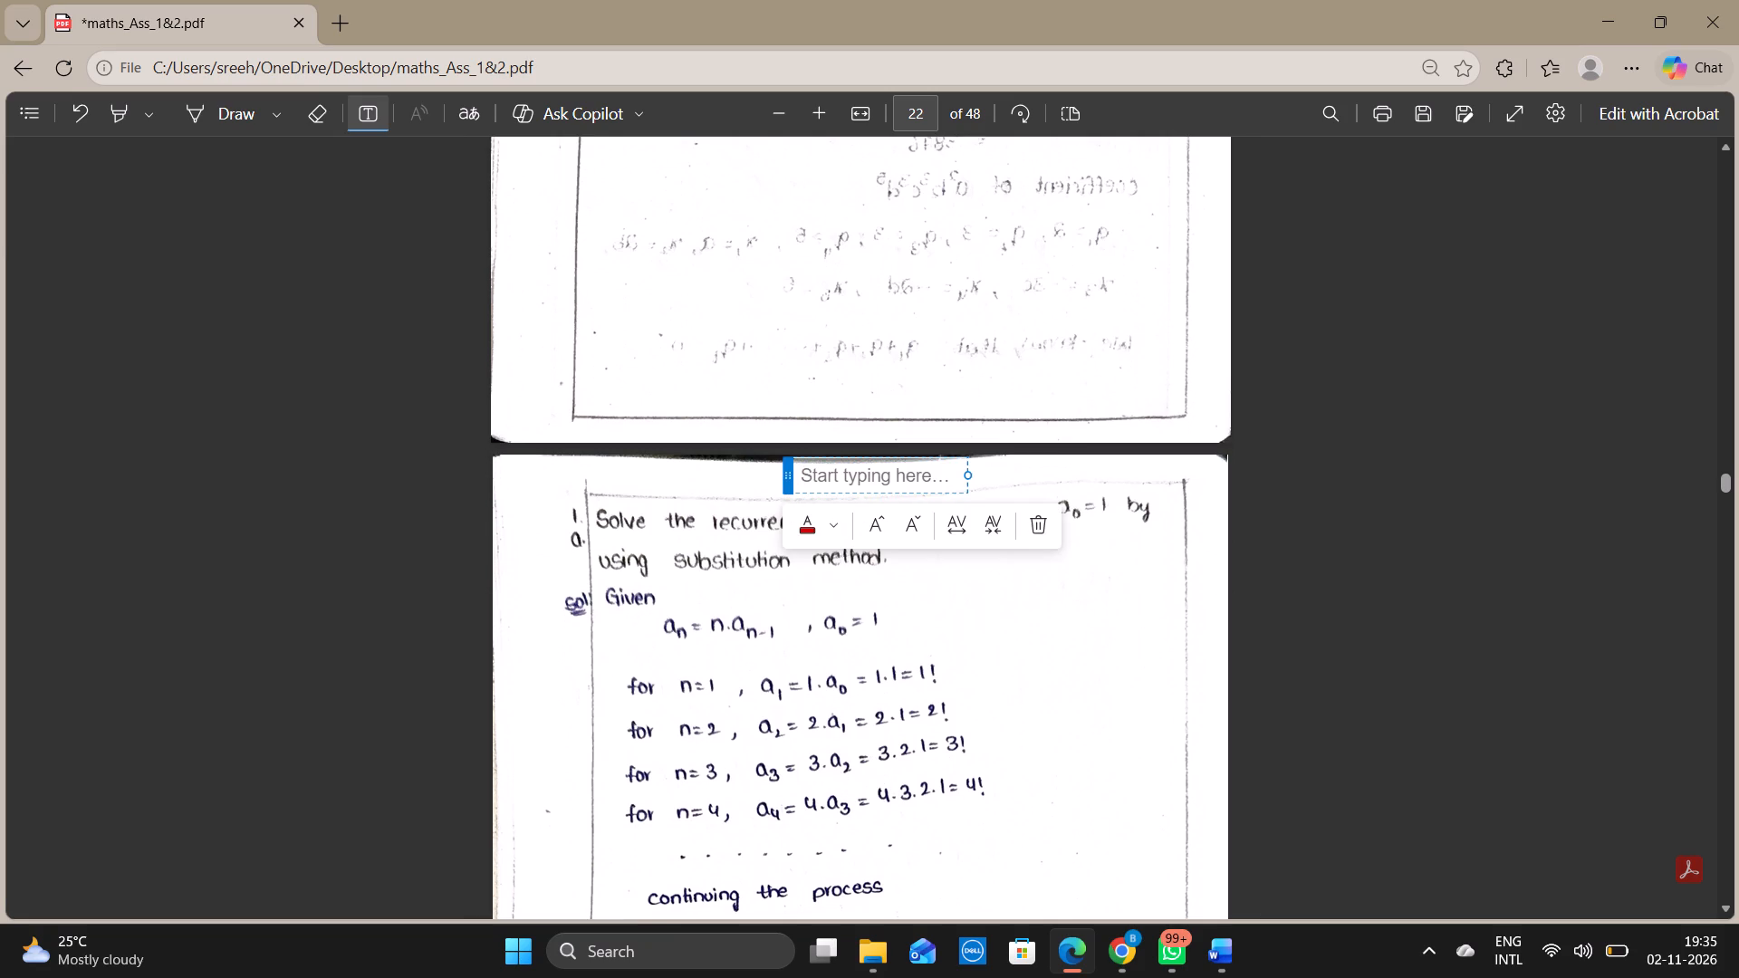
{"action": "type", "text": "ASSI"}
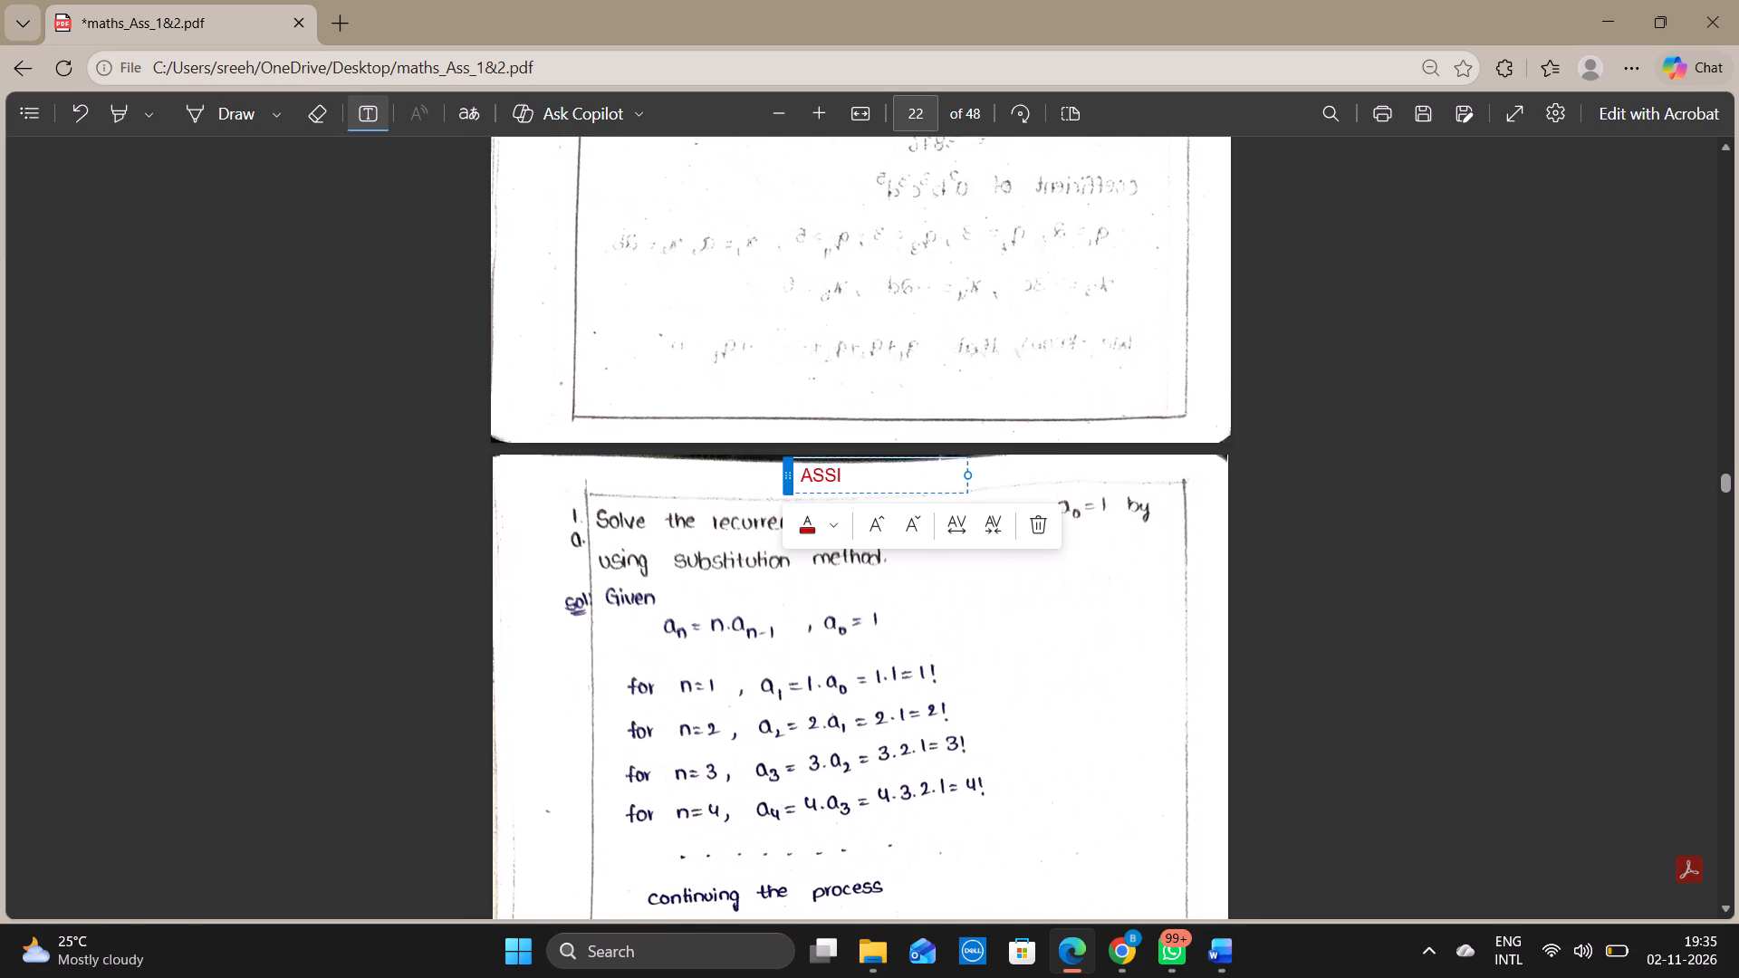
{"action": "type", "text": "GNMENT_"}
{"action": "key", "text": "BackSpace"}
{"action": "type", "text": "-2"}
{"action": "left_click", "coordinate": [1134, 546]}
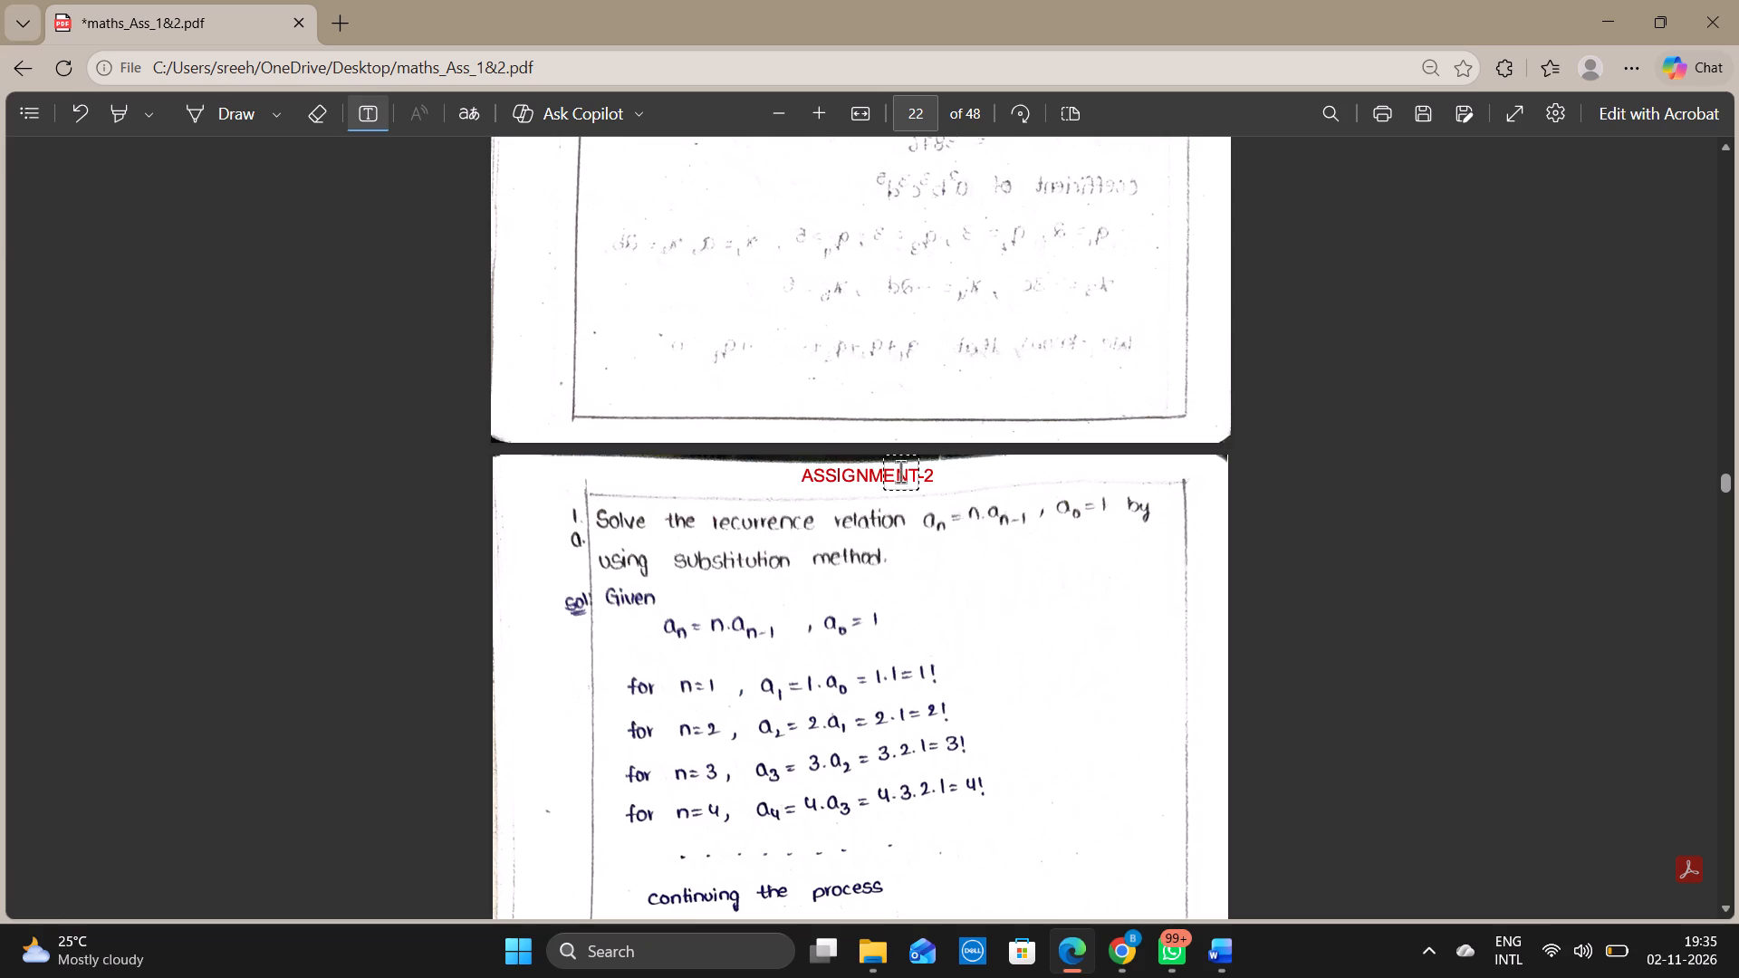
Move the ASSIGNMENT-2 heading slightly down the page and enlarge its text by three increments.
{"action": "left_click", "coordinate": [892, 473]}
{"action": "left_click", "coordinate": [892, 473]}
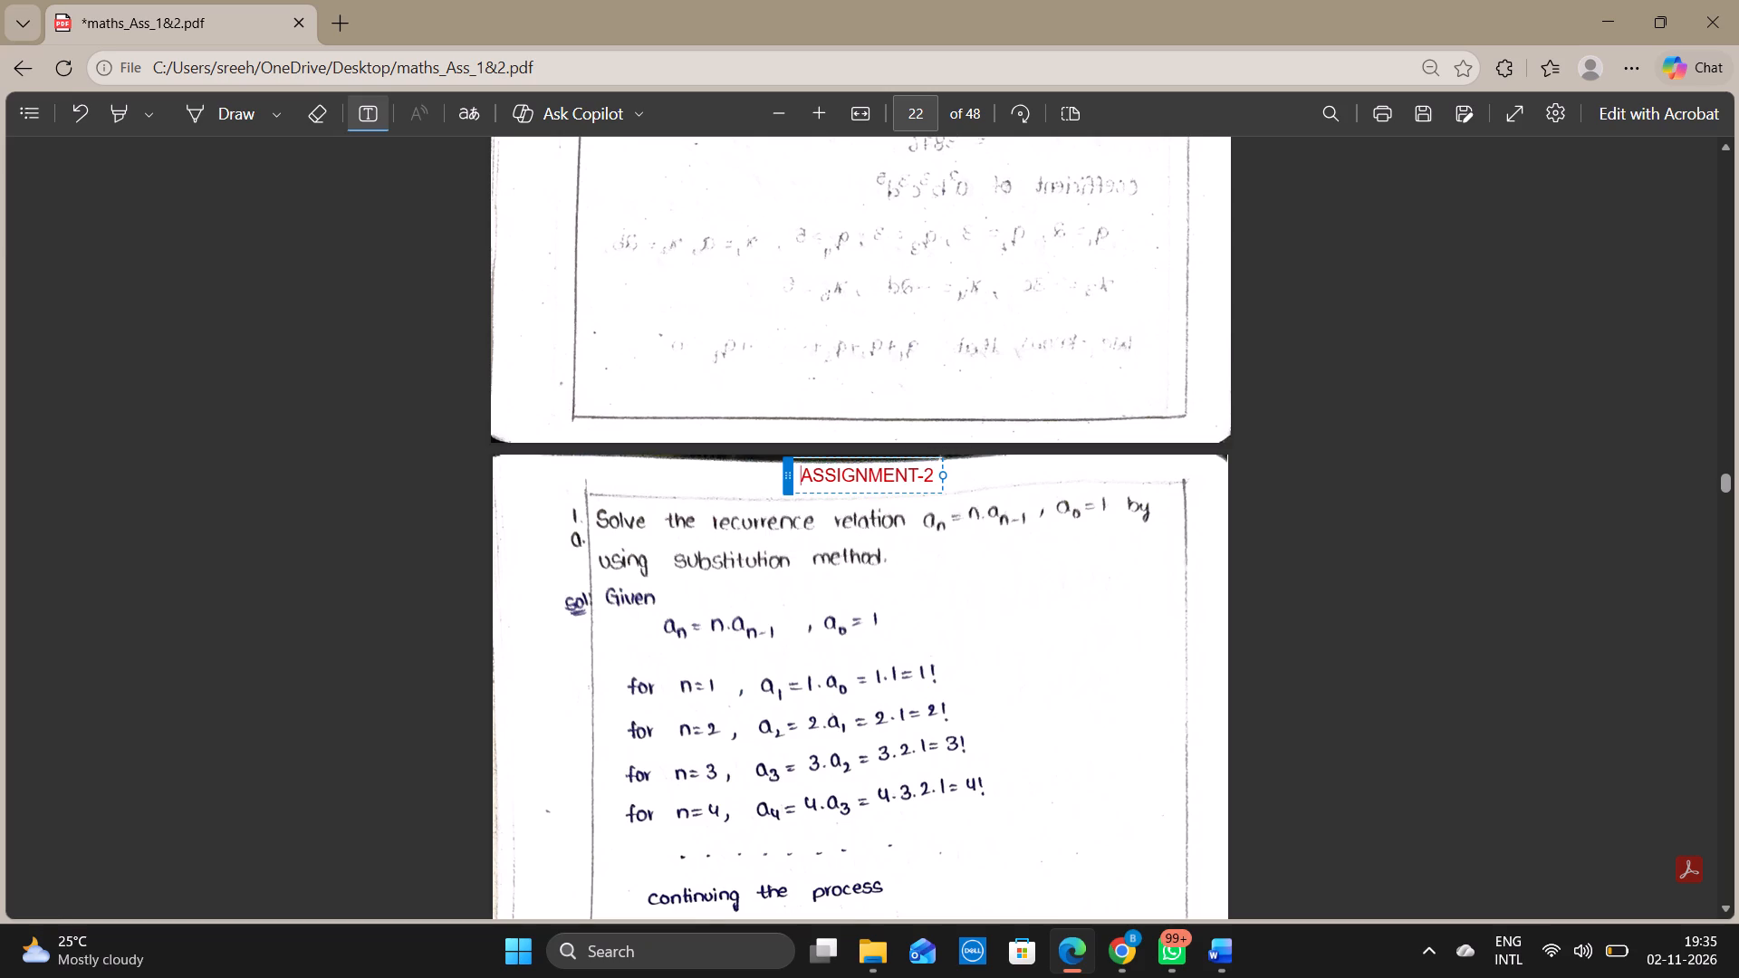
{"action": "left_click_drag", "start_coordinate": [785, 475], "coordinate": [785, 480]}
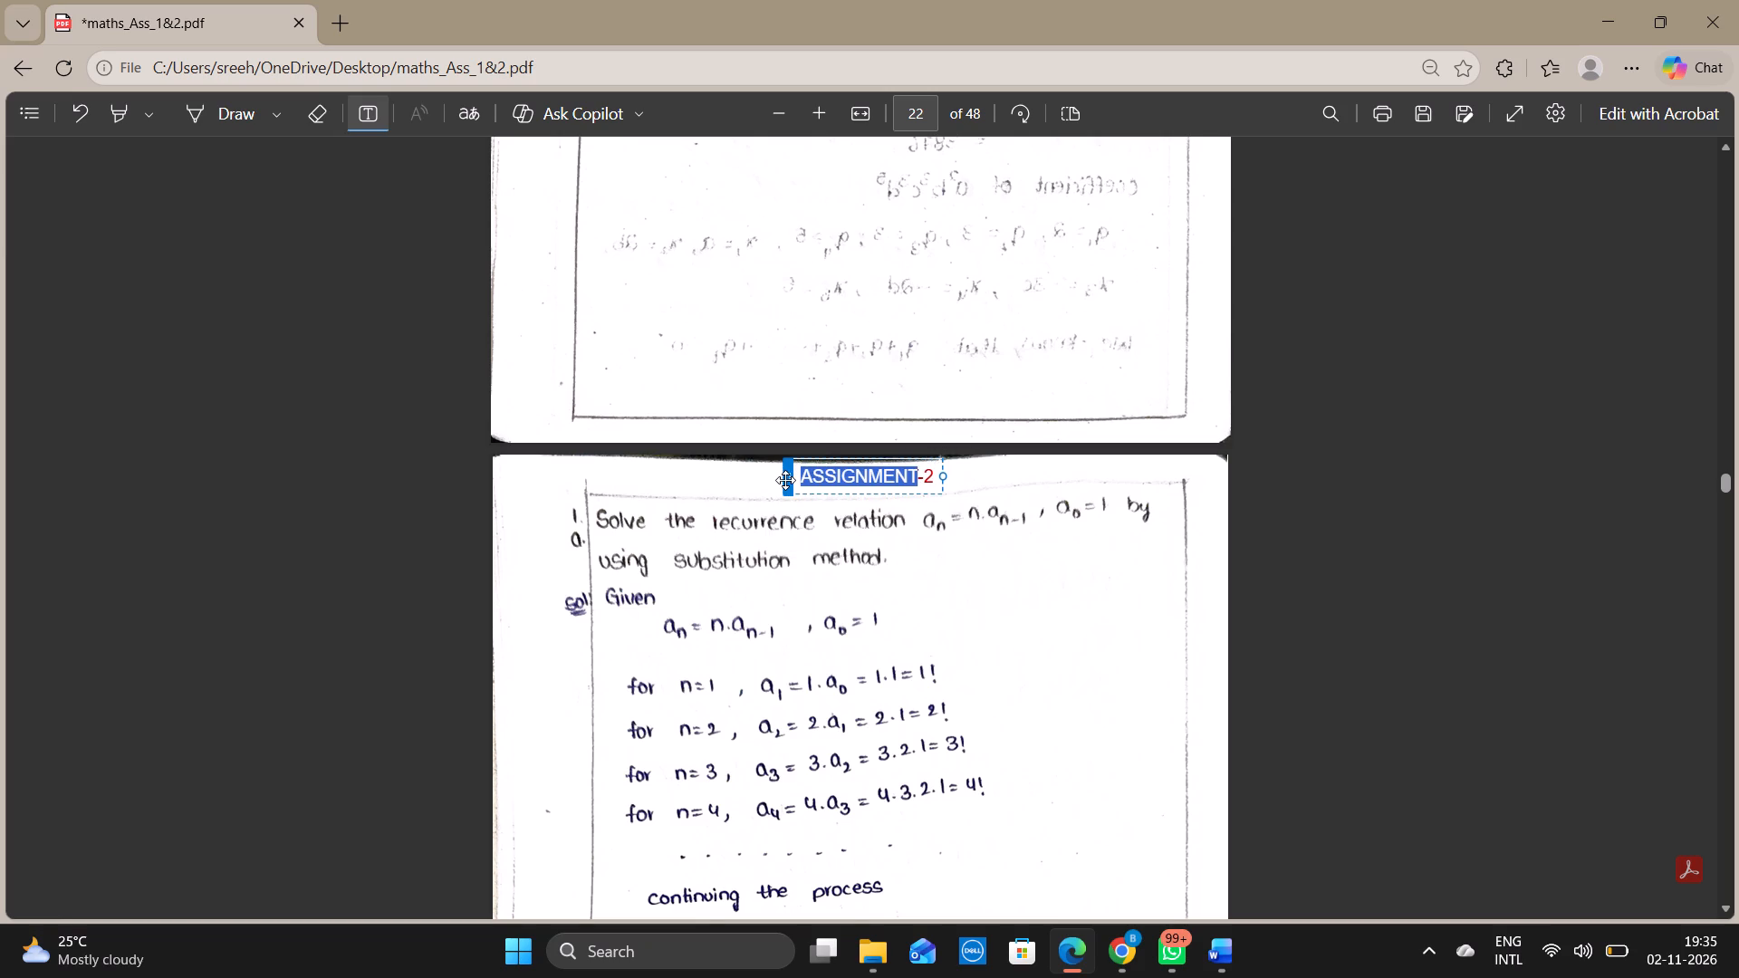
{"action": "left_click_drag", "start_coordinate": [785, 480], "coordinate": [785, 488]}
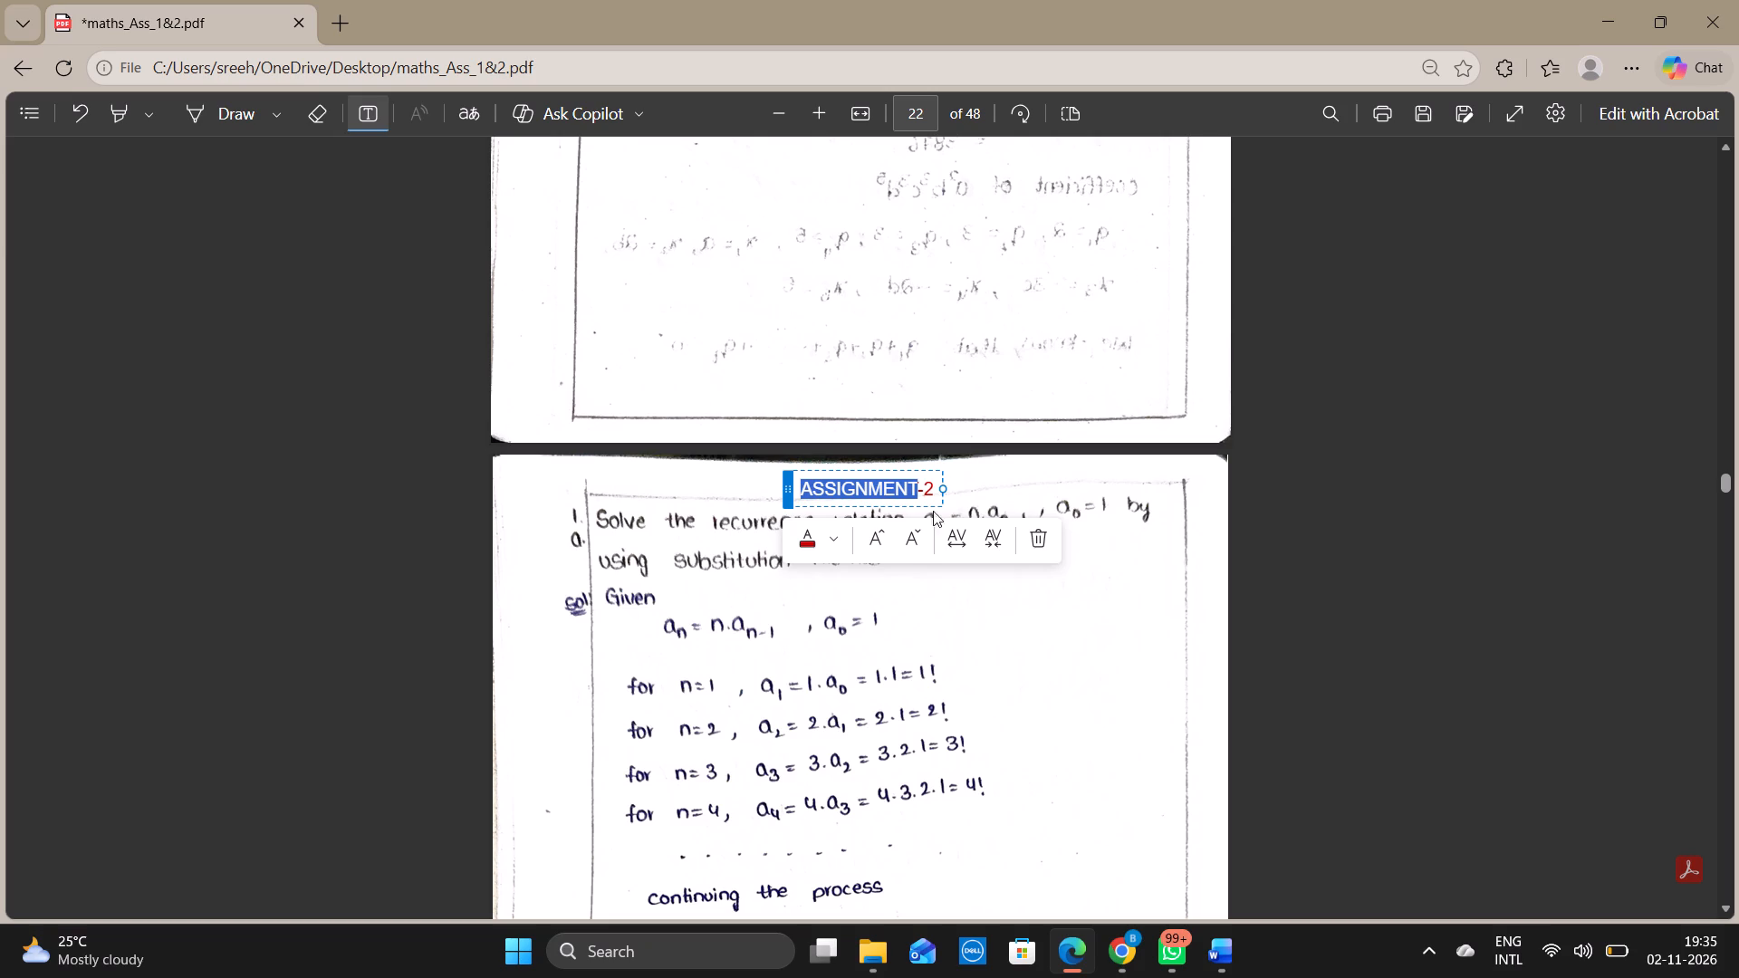
{"action": "left_click", "coordinate": [883, 532]}
{"action": "left_click", "coordinate": [883, 532]}
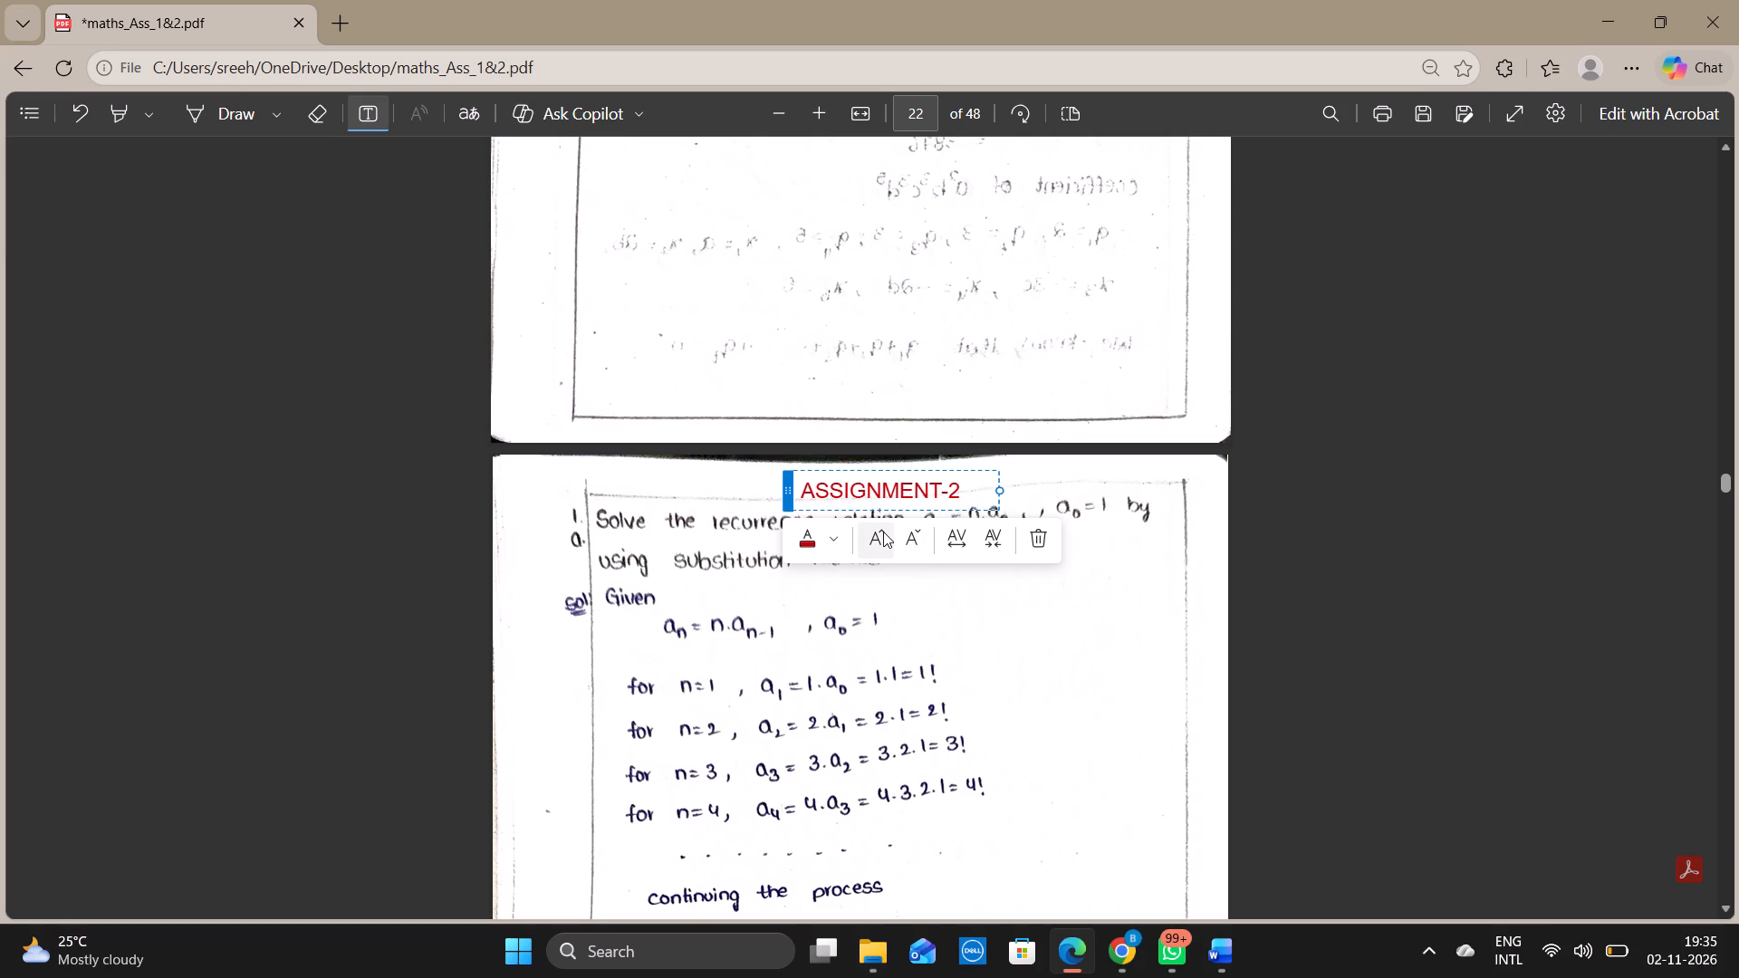
{"action": "left_click", "coordinate": [883, 532]}
{"action": "left_click", "coordinate": [1162, 509]}
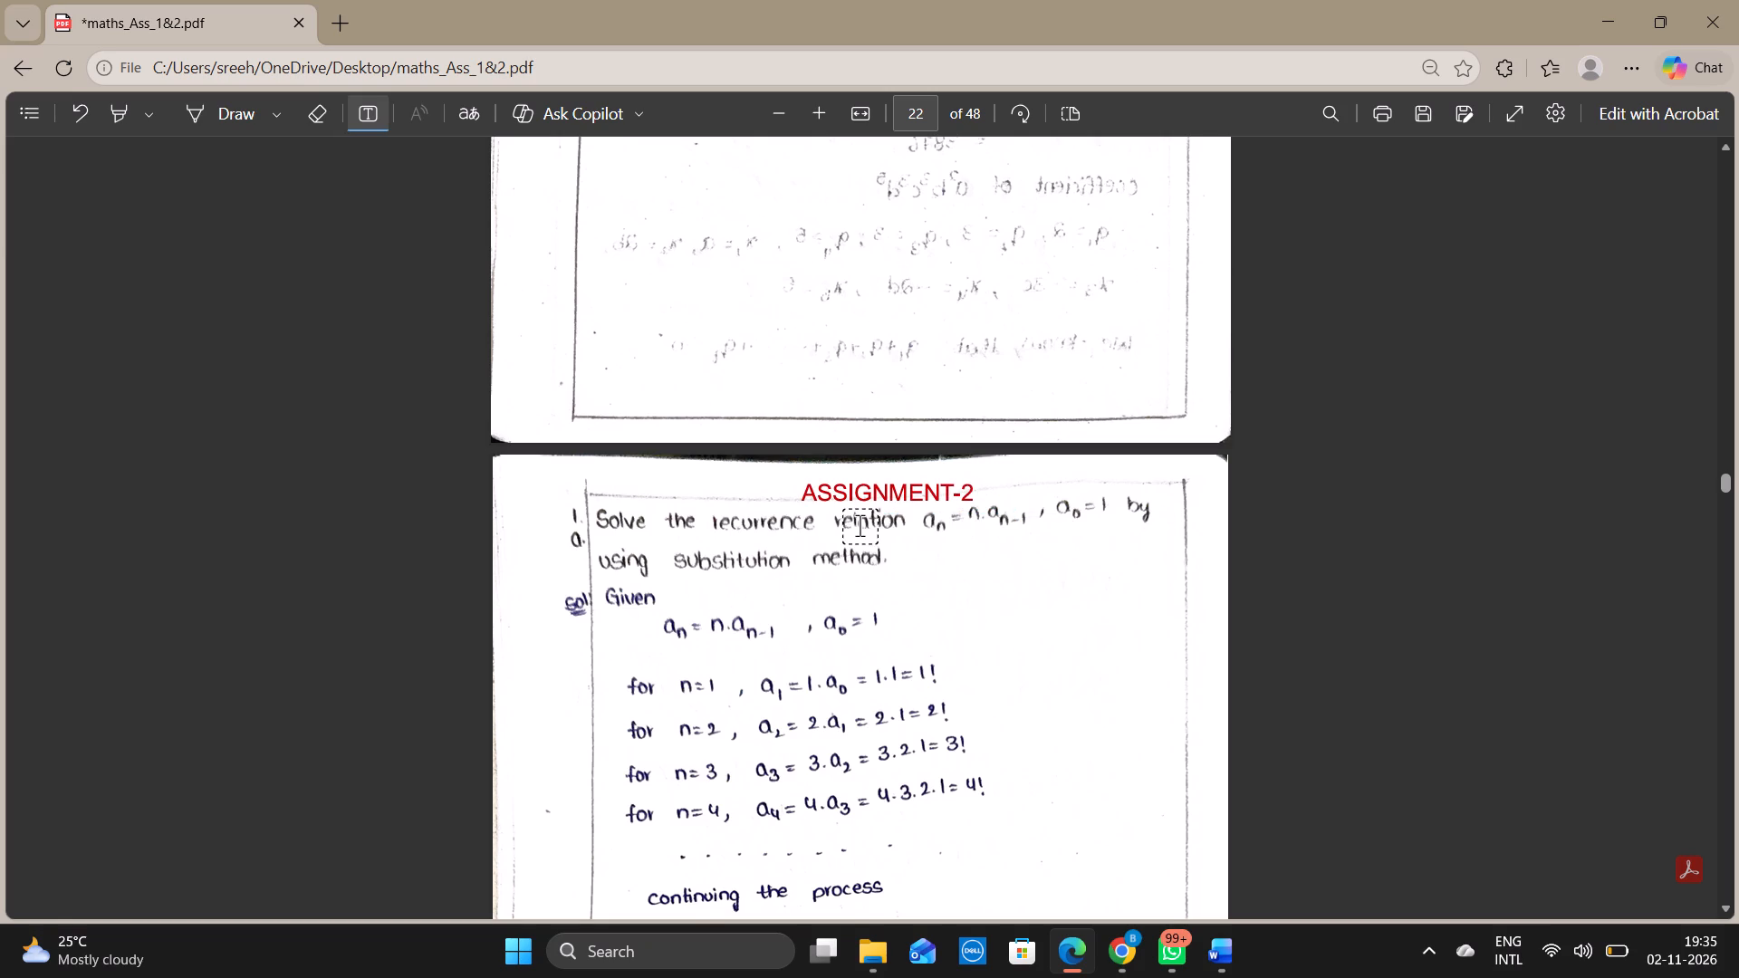
Shift the enlarged ASSIGNMENT-2 heading slightly up and to the left above question 1.
{"action": "left_click", "coordinate": [914, 494]}
{"action": "left_click", "coordinate": [908, 487]}
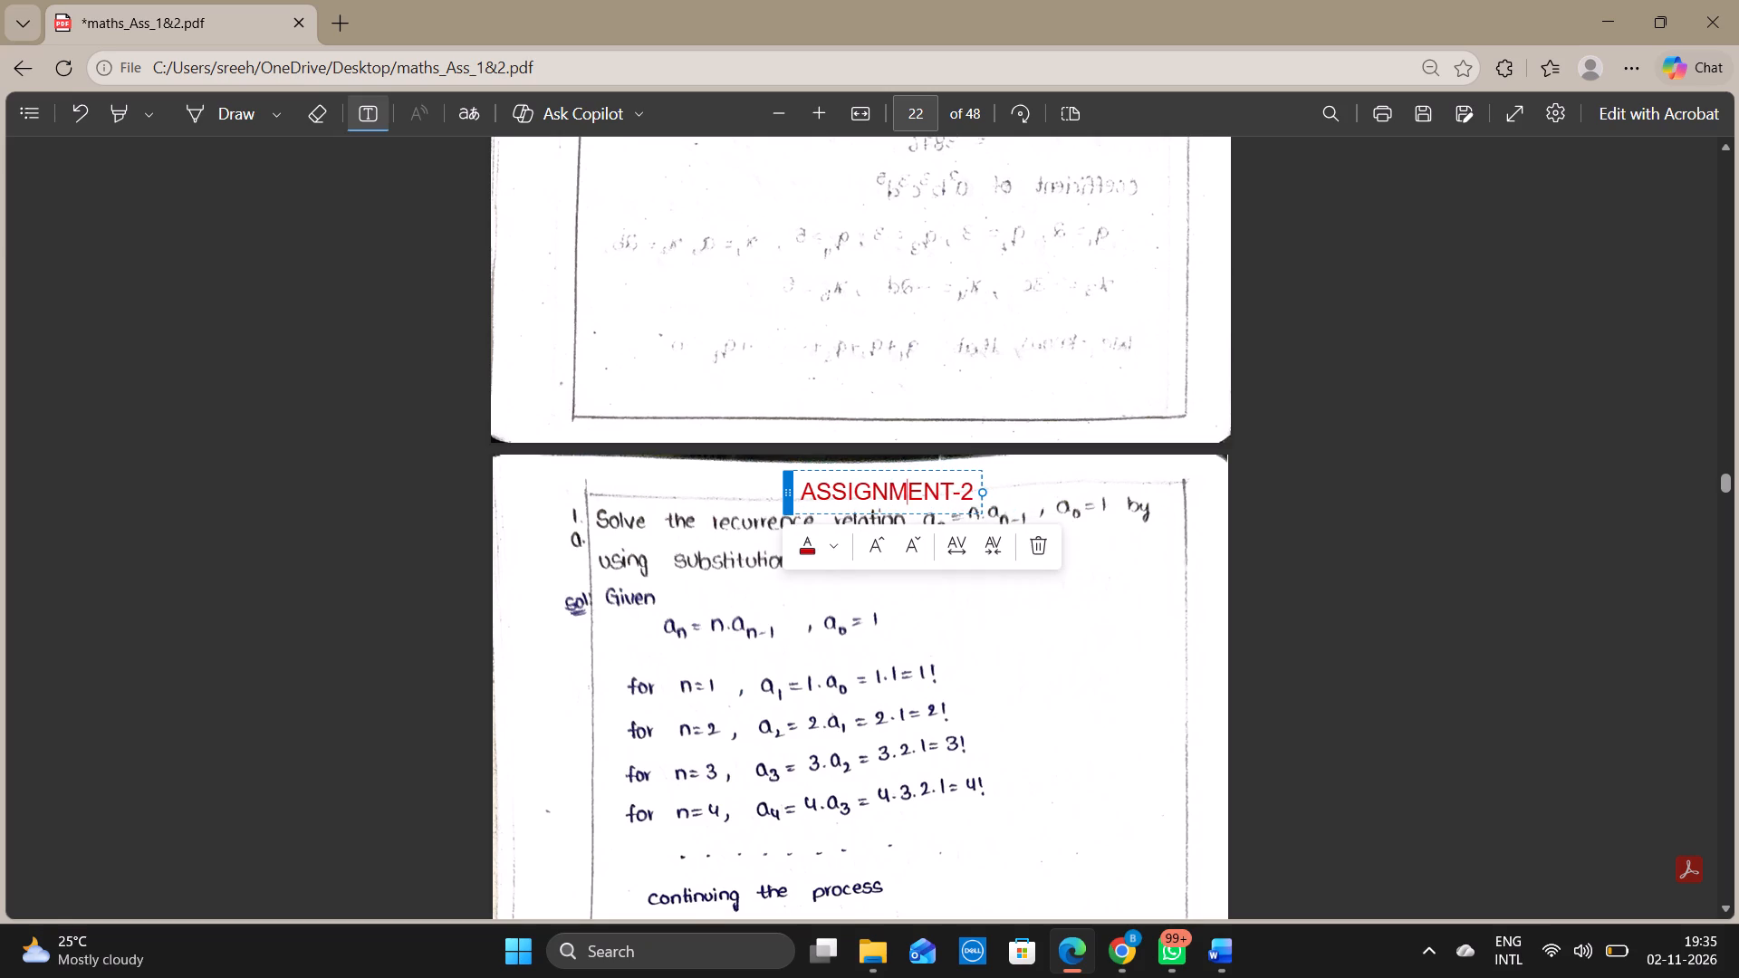
{"action": "left_click_drag", "start_coordinate": [790, 486], "coordinate": [774, 478]}
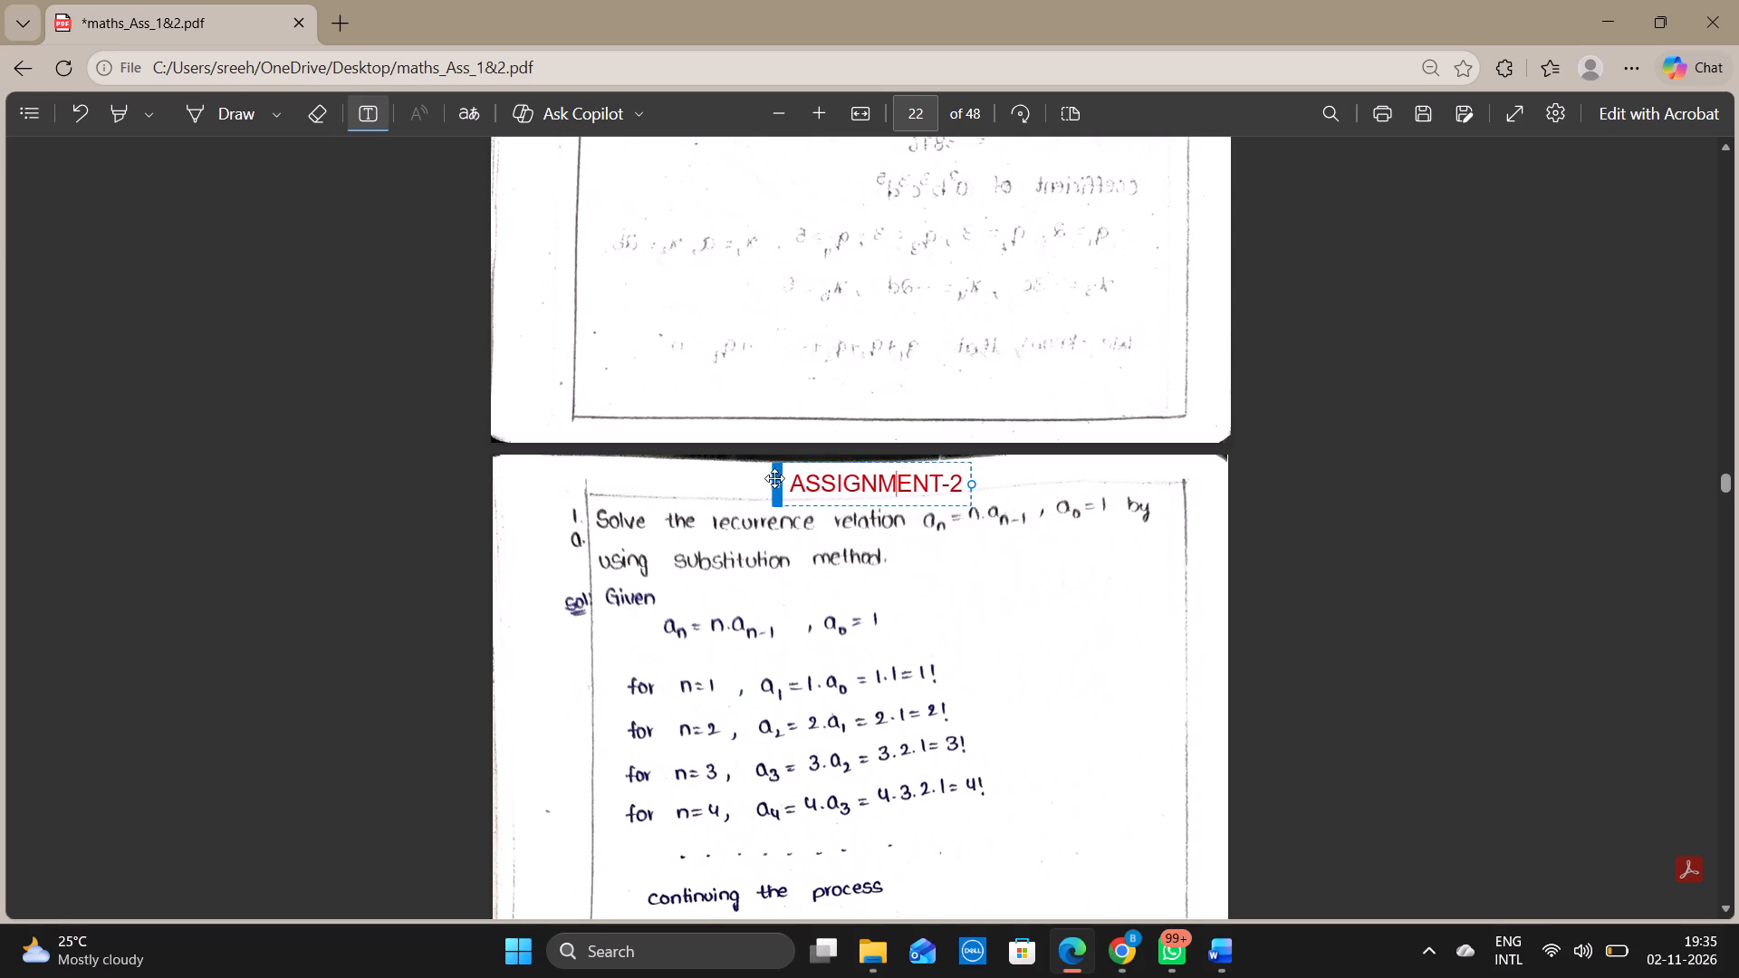
{"action": "left_click_drag", "start_coordinate": [774, 478], "coordinate": [766, 479]}
{"action": "left_click", "coordinate": [1045, 509]}
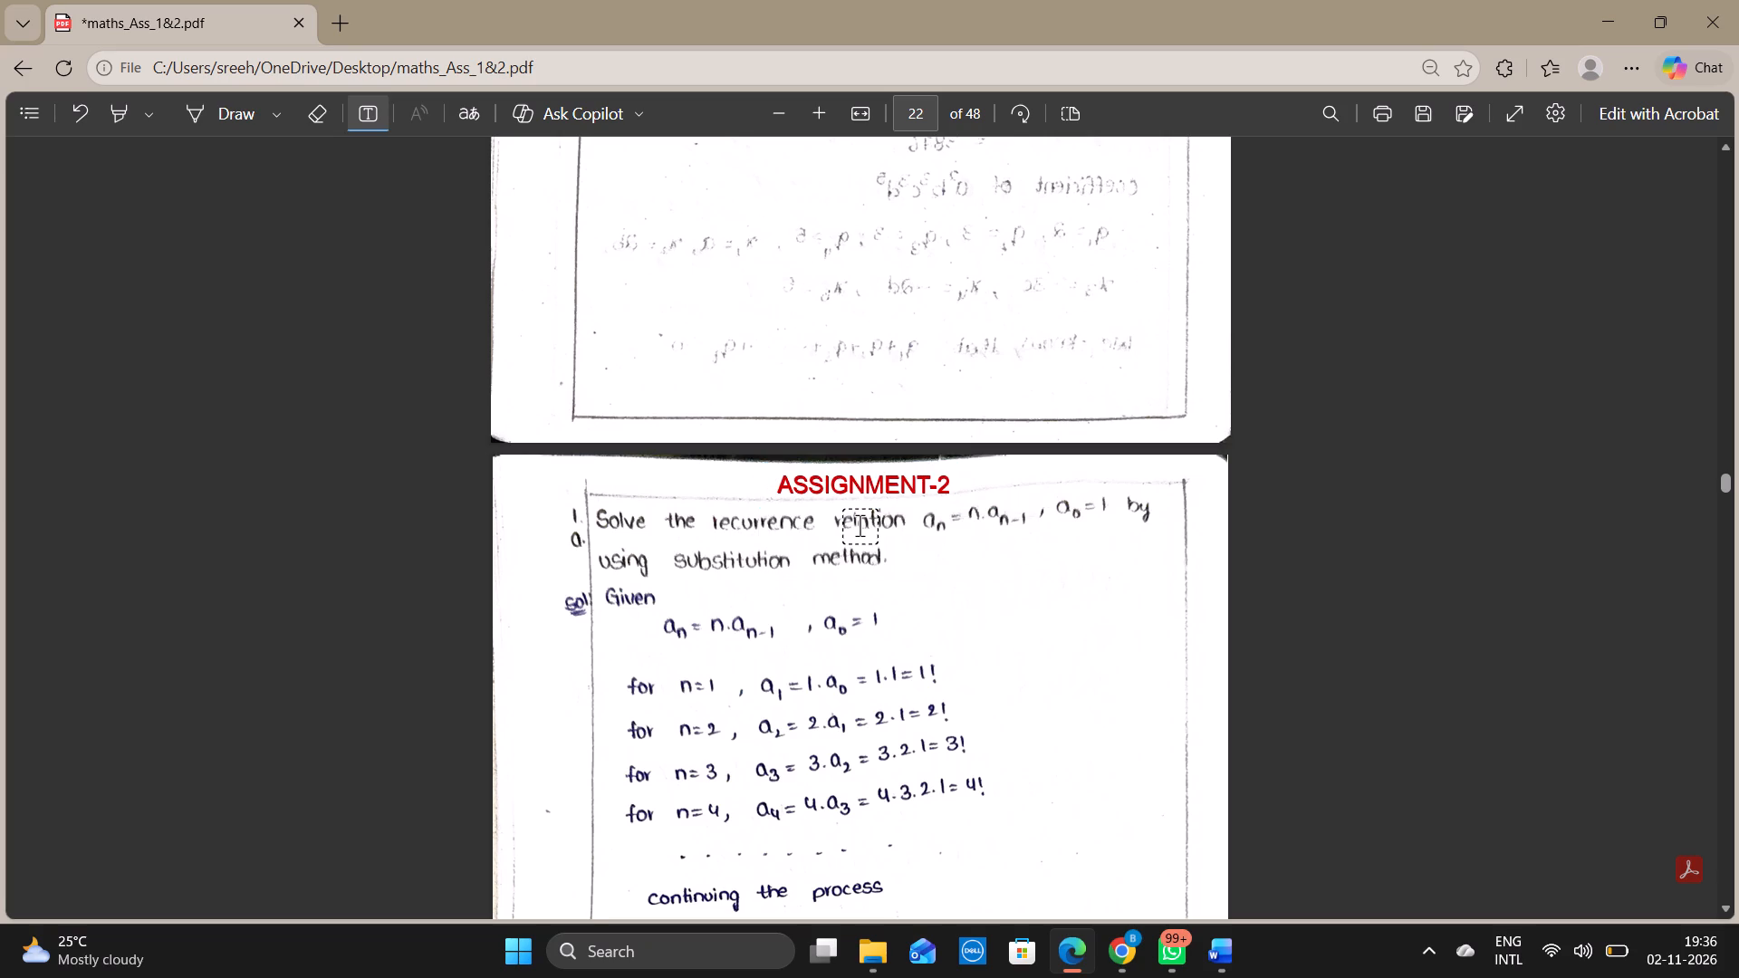
Replace the final character of the first page's heading with 1 so it reads ASSIGNMENT-1.
{"action": "scroll", "coordinate": [1045, 509], "scroll_direction": "up", "scroll_amount": 1}
{"action": "scroll", "coordinate": [1045, 509], "scroll_direction": "up", "scroll_amount": 20}
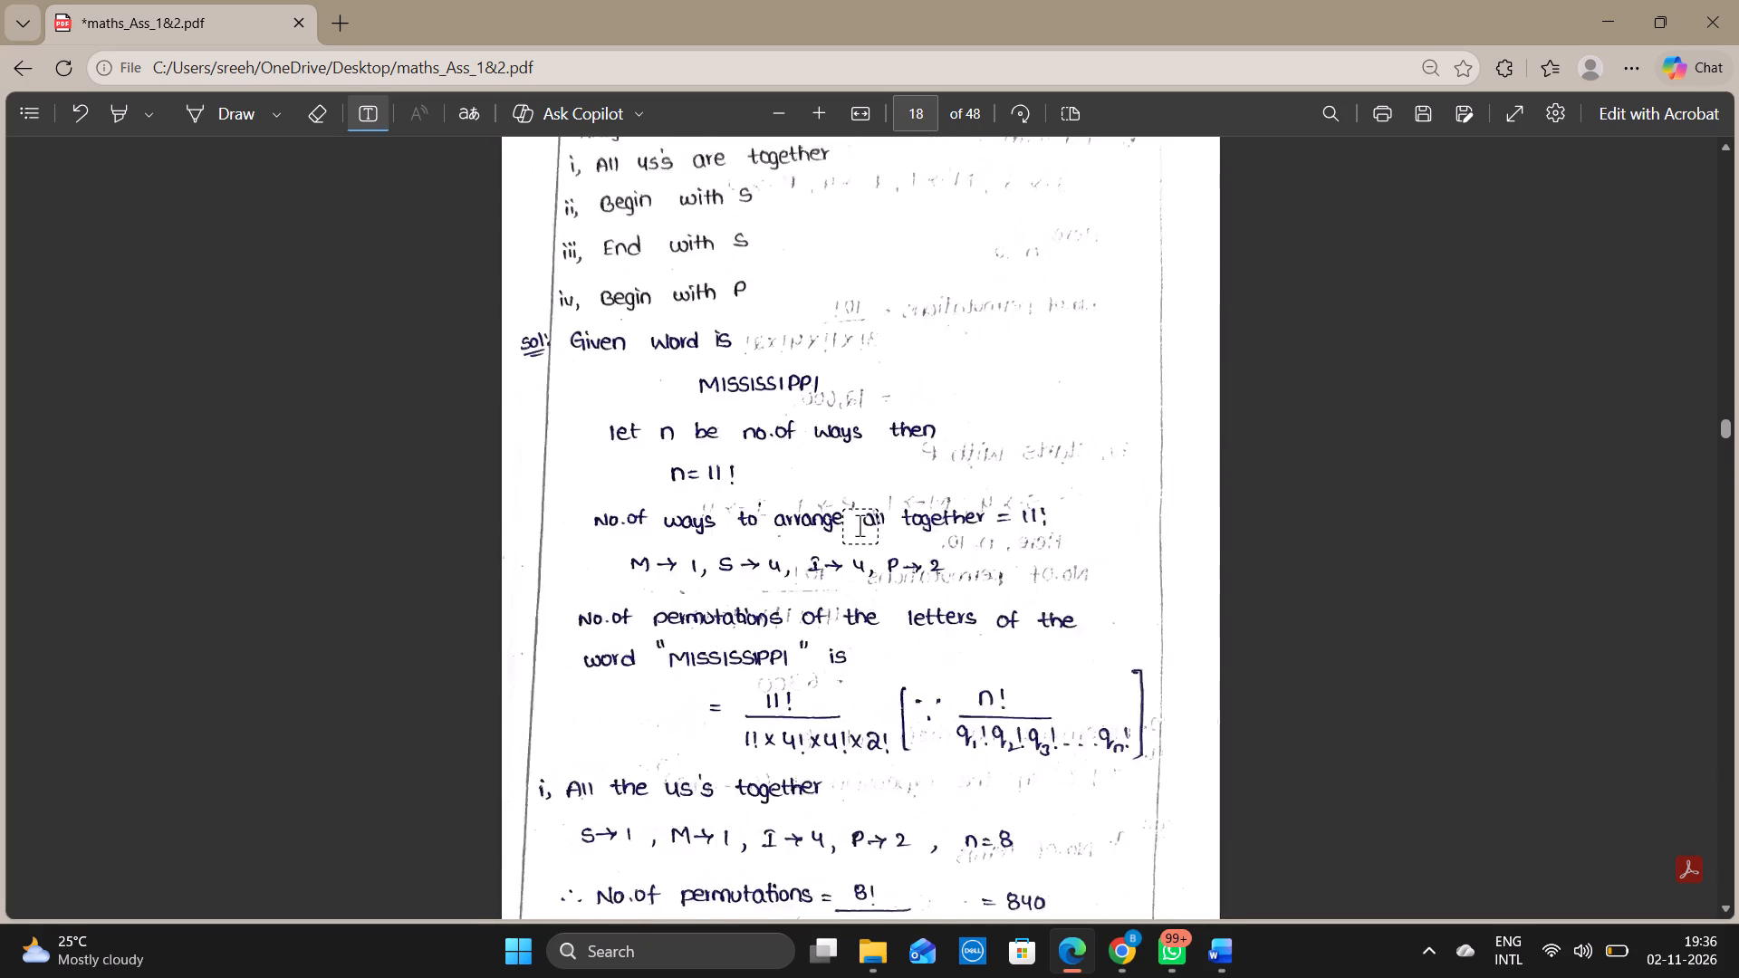
{"action": "scroll", "coordinate": [1045, 509], "scroll_direction": "up", "scroll_amount": 20}
{"action": "scroll", "coordinate": [1045, 509], "scroll_direction": "up", "scroll_amount": 20}
{"action": "scroll", "coordinate": [1045, 509], "scroll_direction": "up", "scroll_amount": 7}
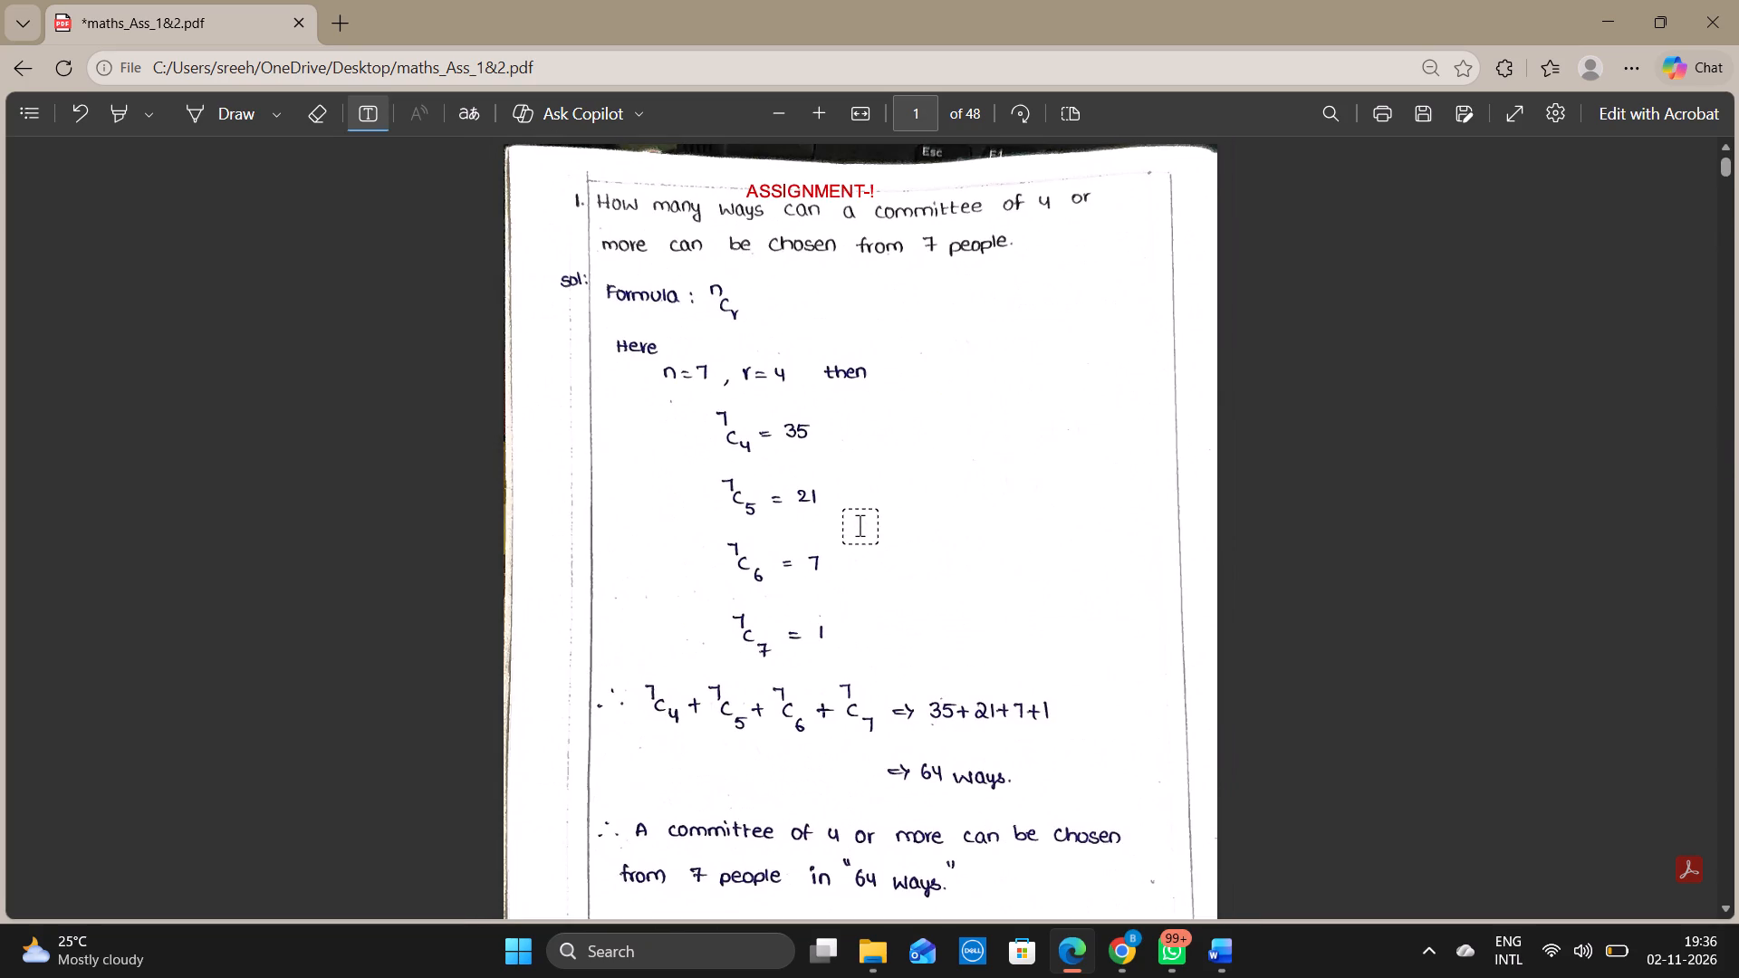
{"action": "left_click", "coordinate": [849, 199]}
{"action": "left_click", "coordinate": [874, 181]}
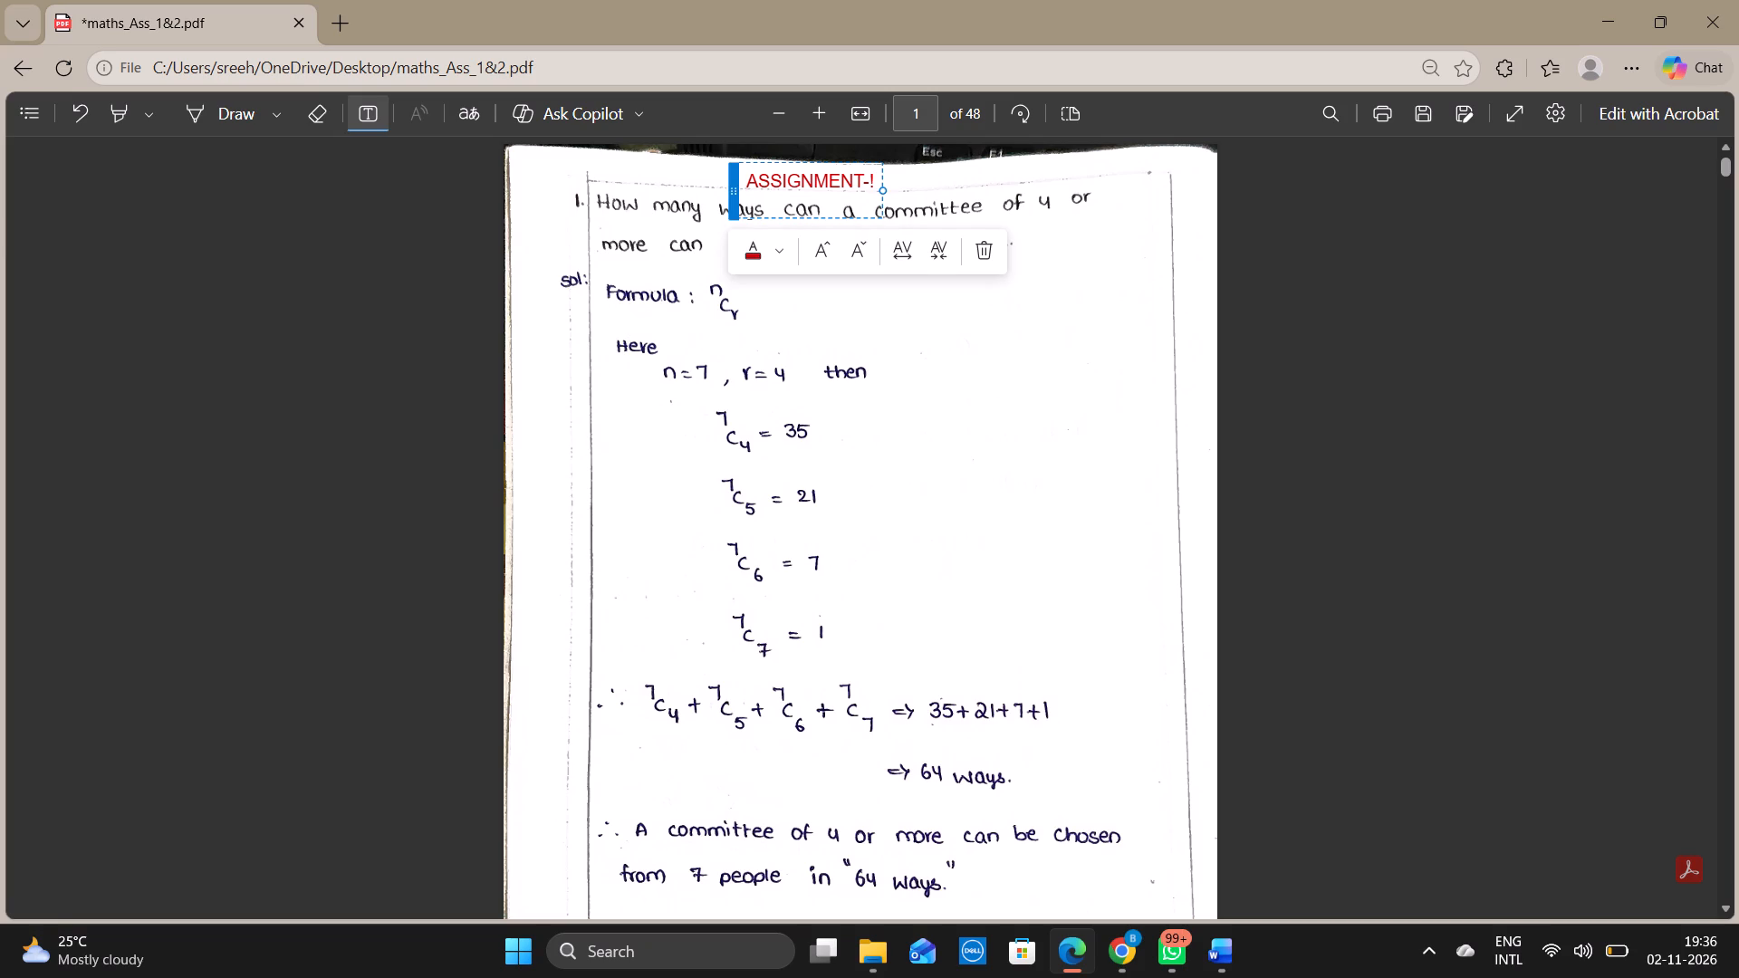
{"action": "key", "text": "BackSpace"}
{"action": "key", "text": "1"}
{"action": "left_click", "coordinate": [874, 309]}
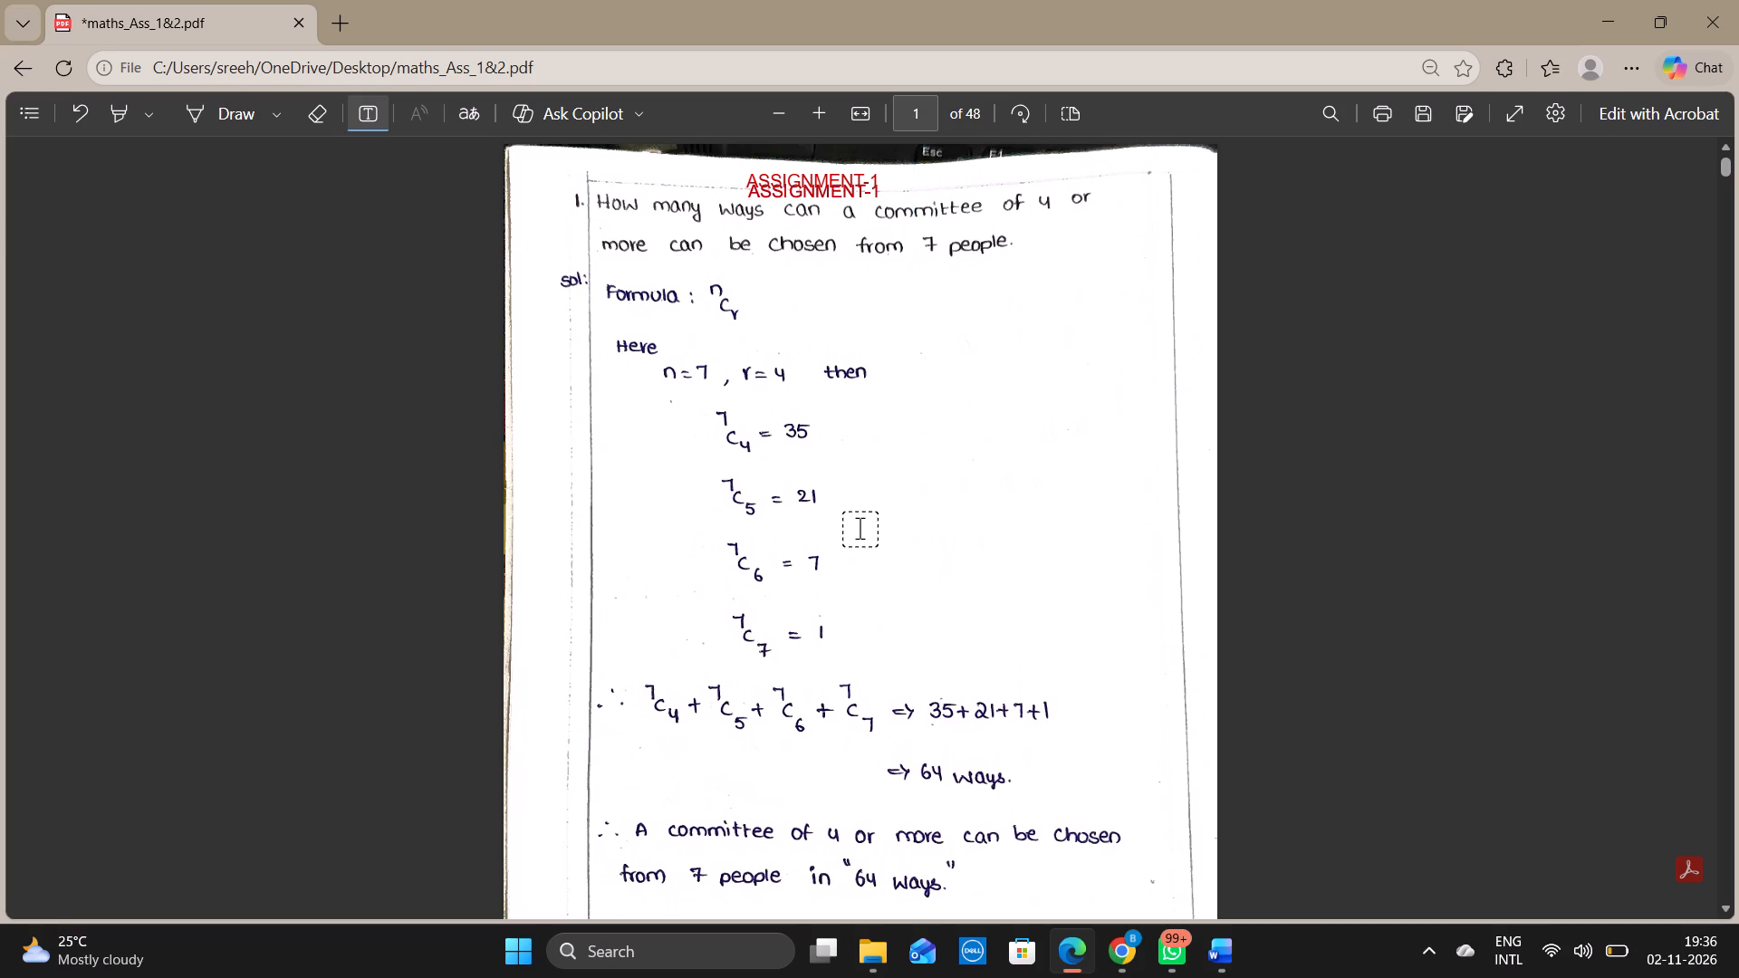
Enlarge the ASSIGNMENT-1 heading's text by one increment and nudge the heading slightly upward on the first page.
{"action": "left_click", "coordinate": [818, 178]}
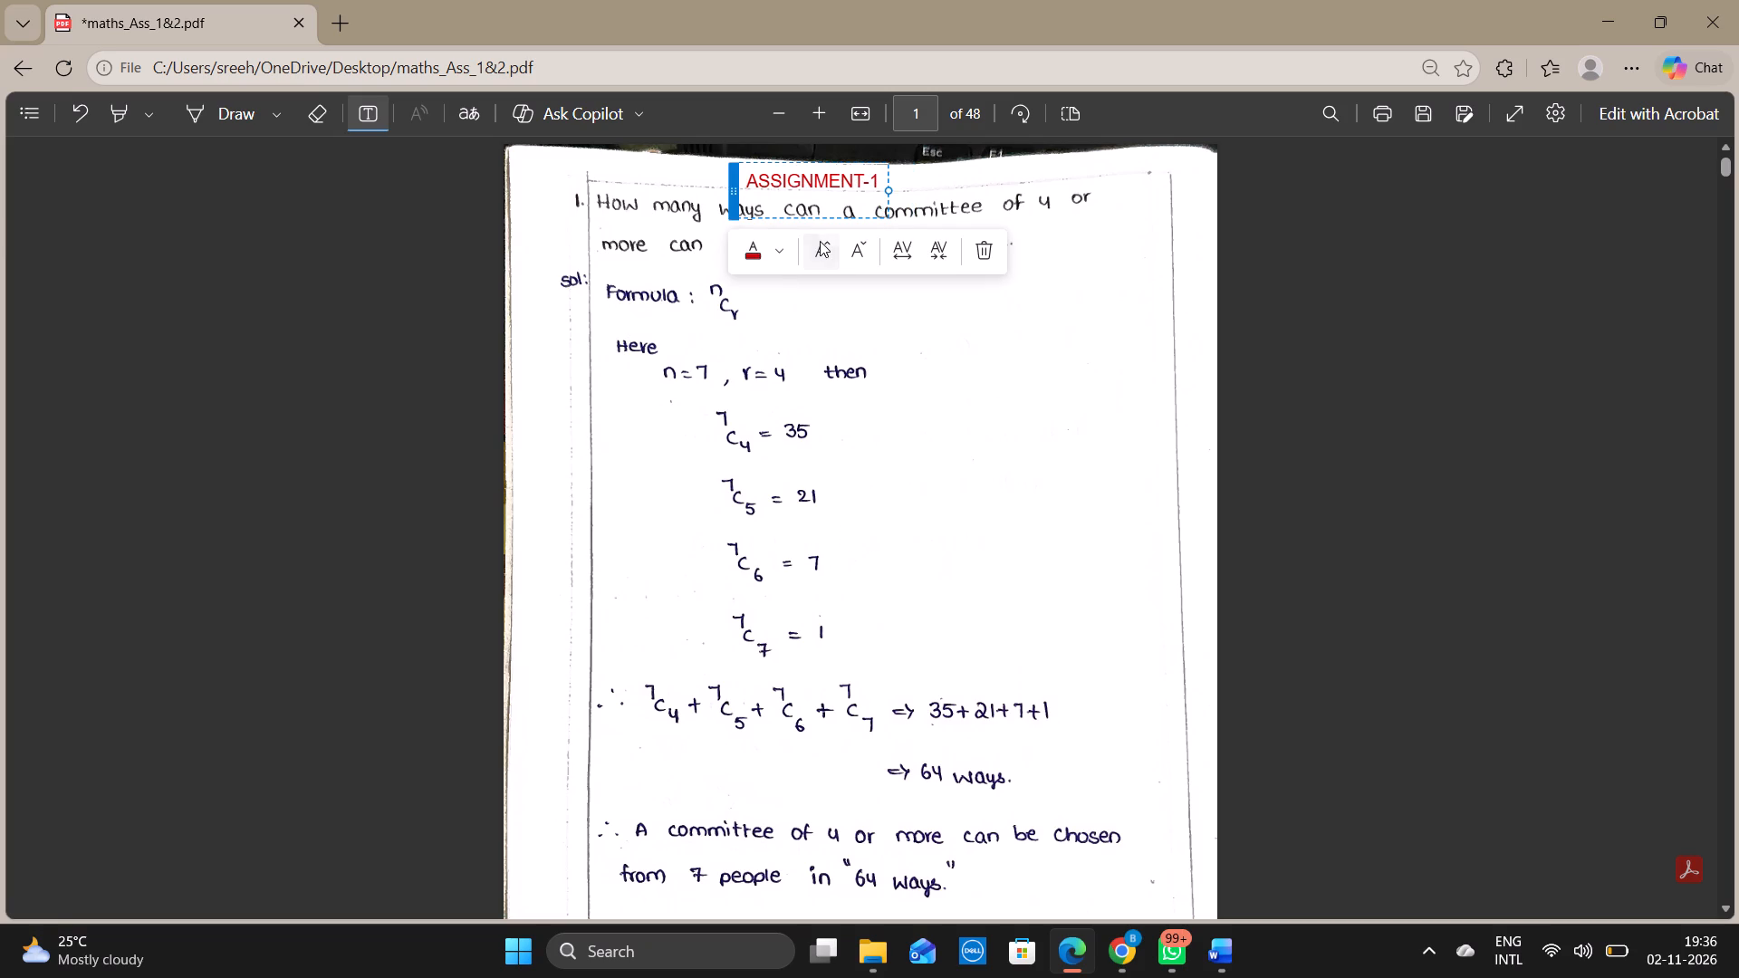
{"action": "left_click", "coordinate": [821, 242]}
{"action": "left_click", "coordinate": [1089, 198]}
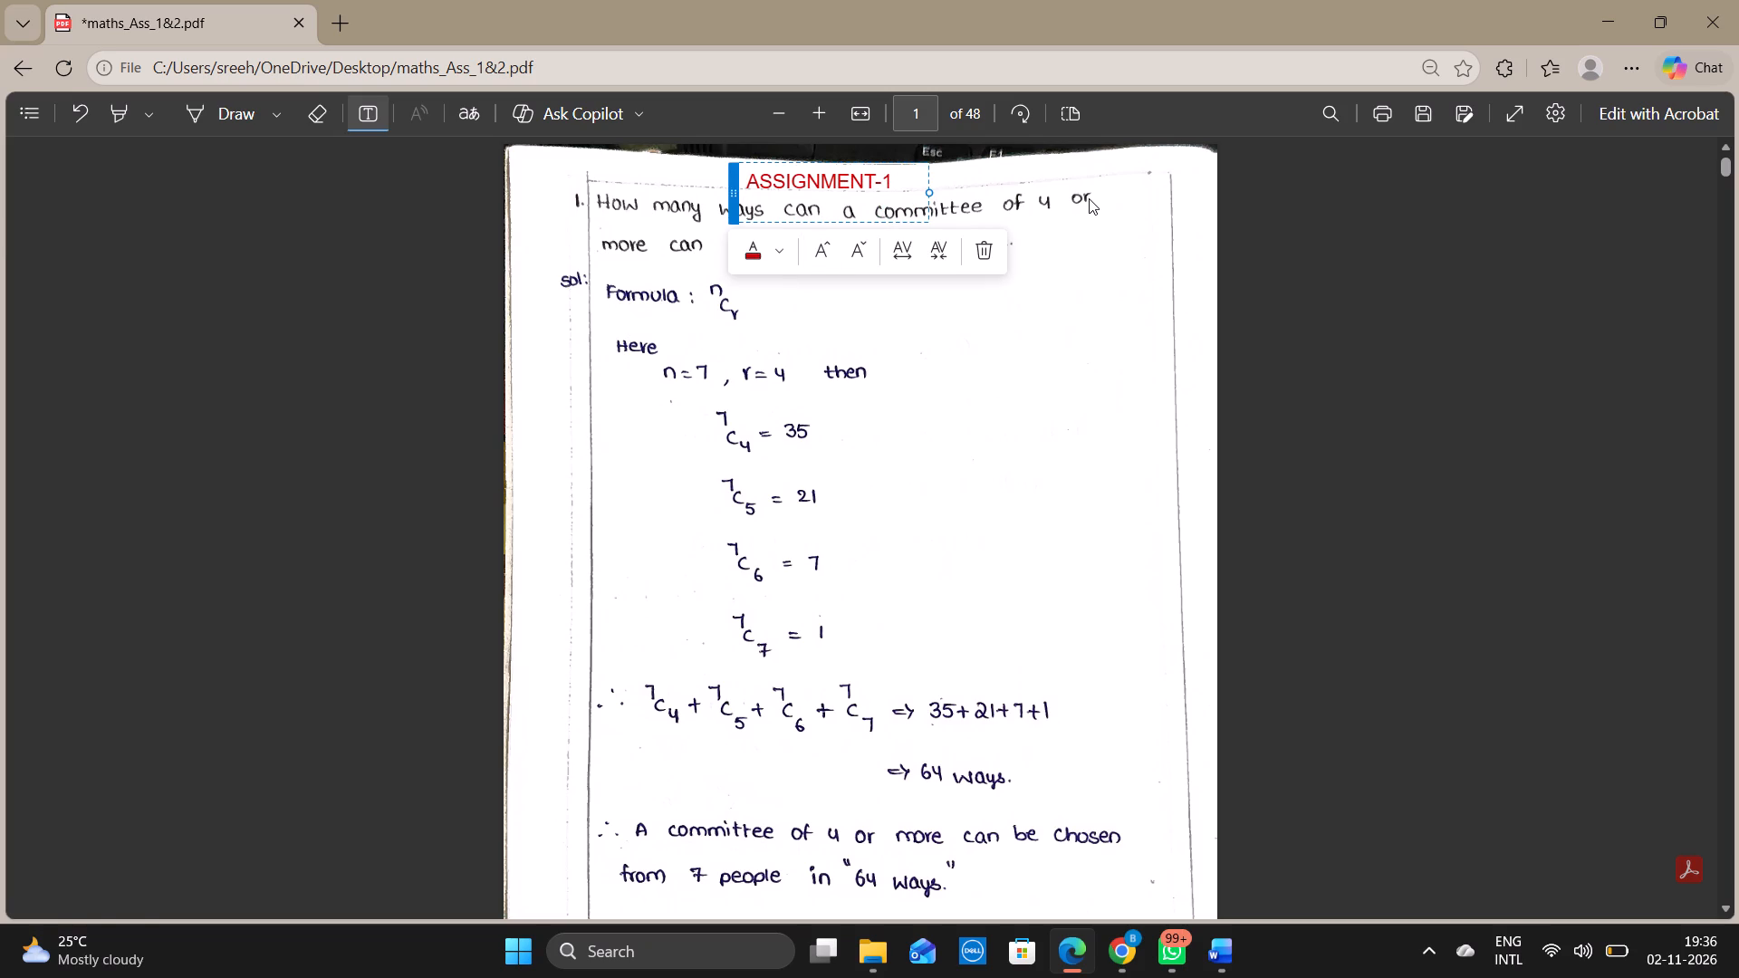
{"action": "left_click", "coordinate": [804, 187]}
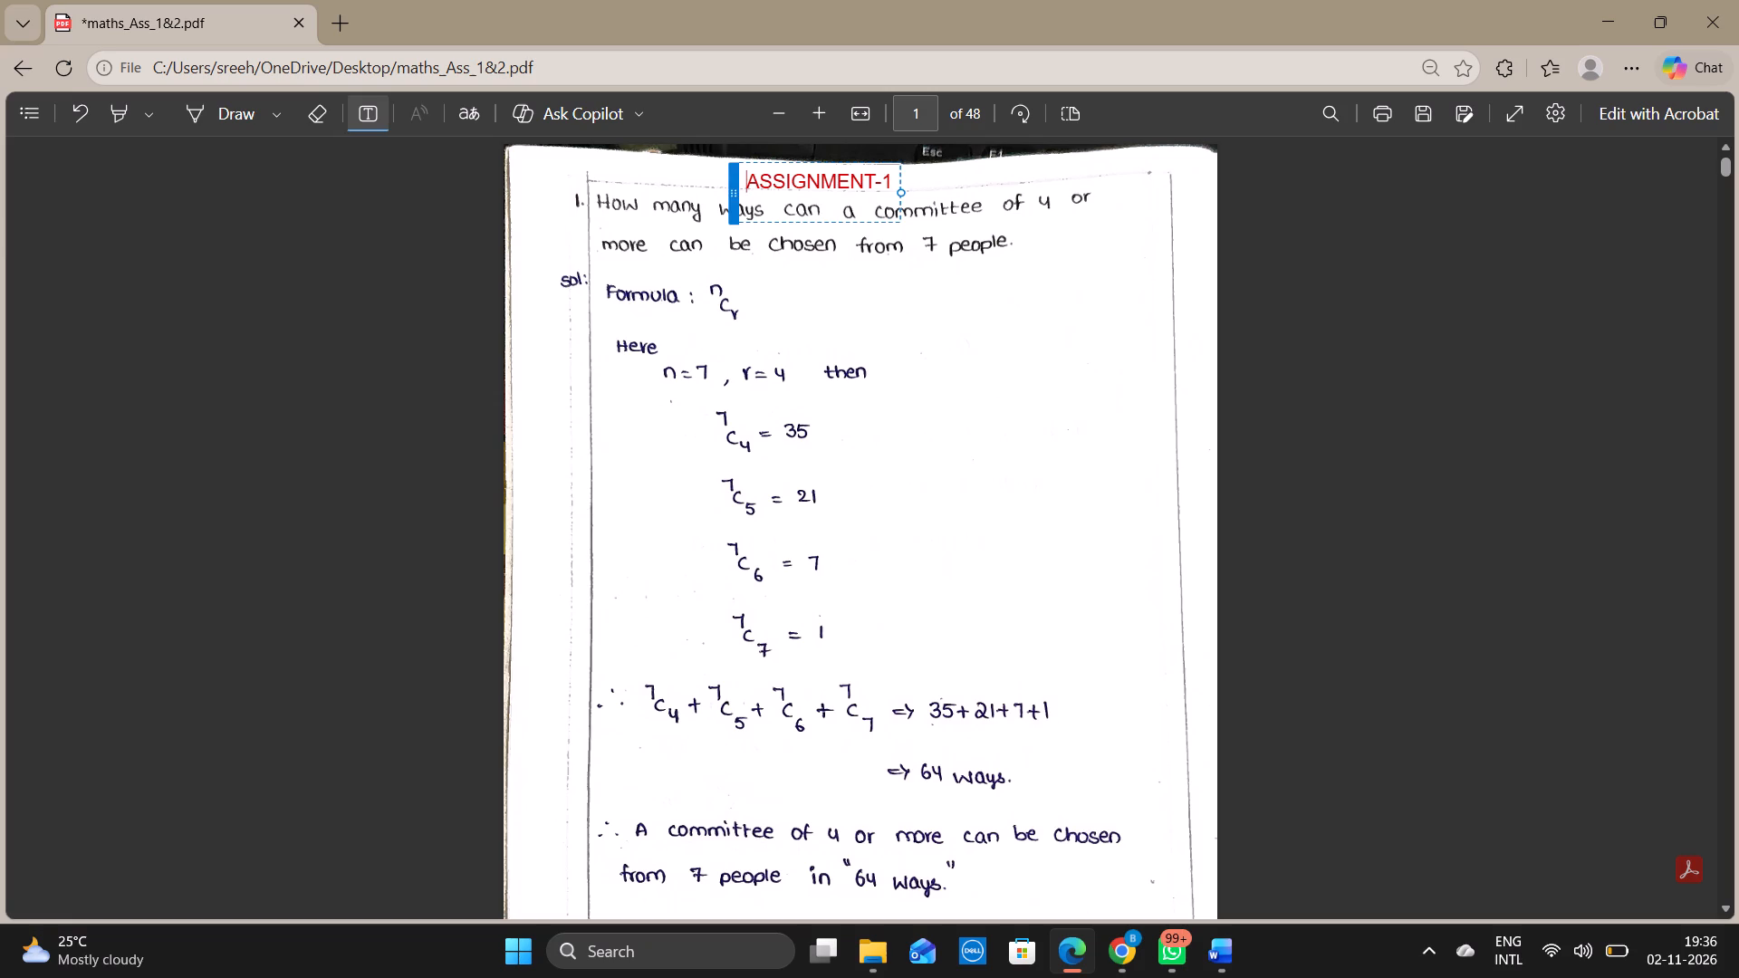
{"action": "left_click", "coordinate": [731, 190]}
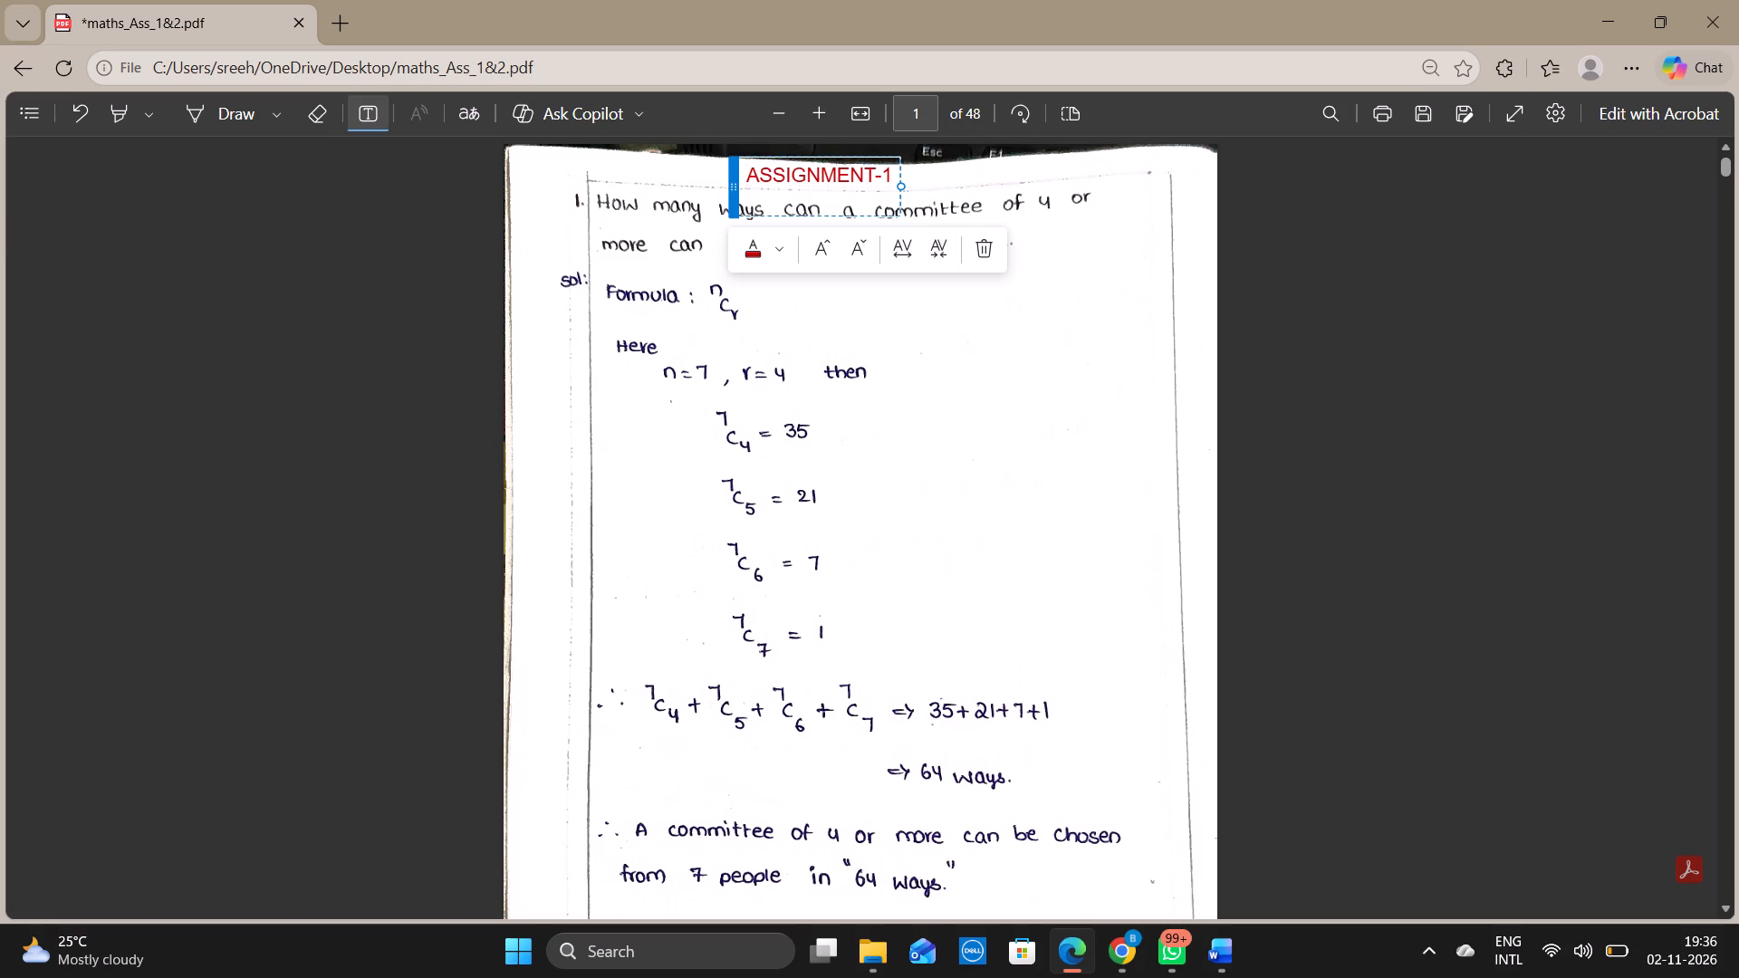
{"action": "left_click", "coordinate": [952, 205]}
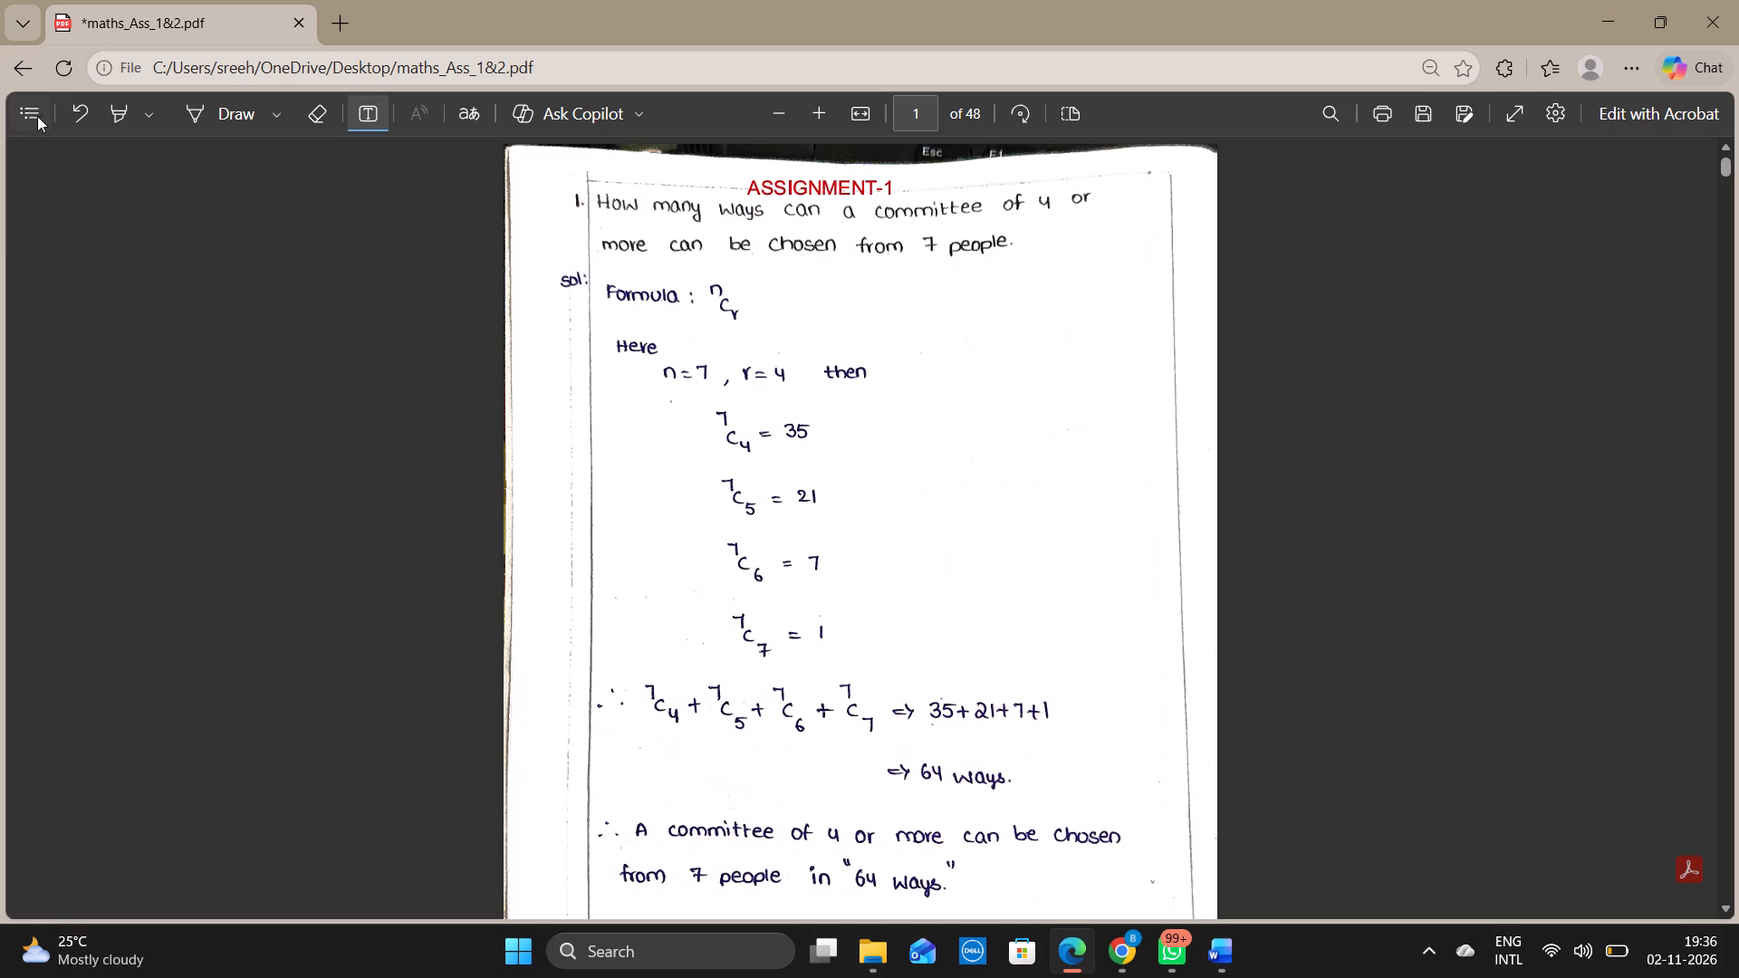
Set the annotated 48-page assignments document to print to a file using the Save as PDF printer.
{"action": "left_click", "coordinate": [1386, 127]}
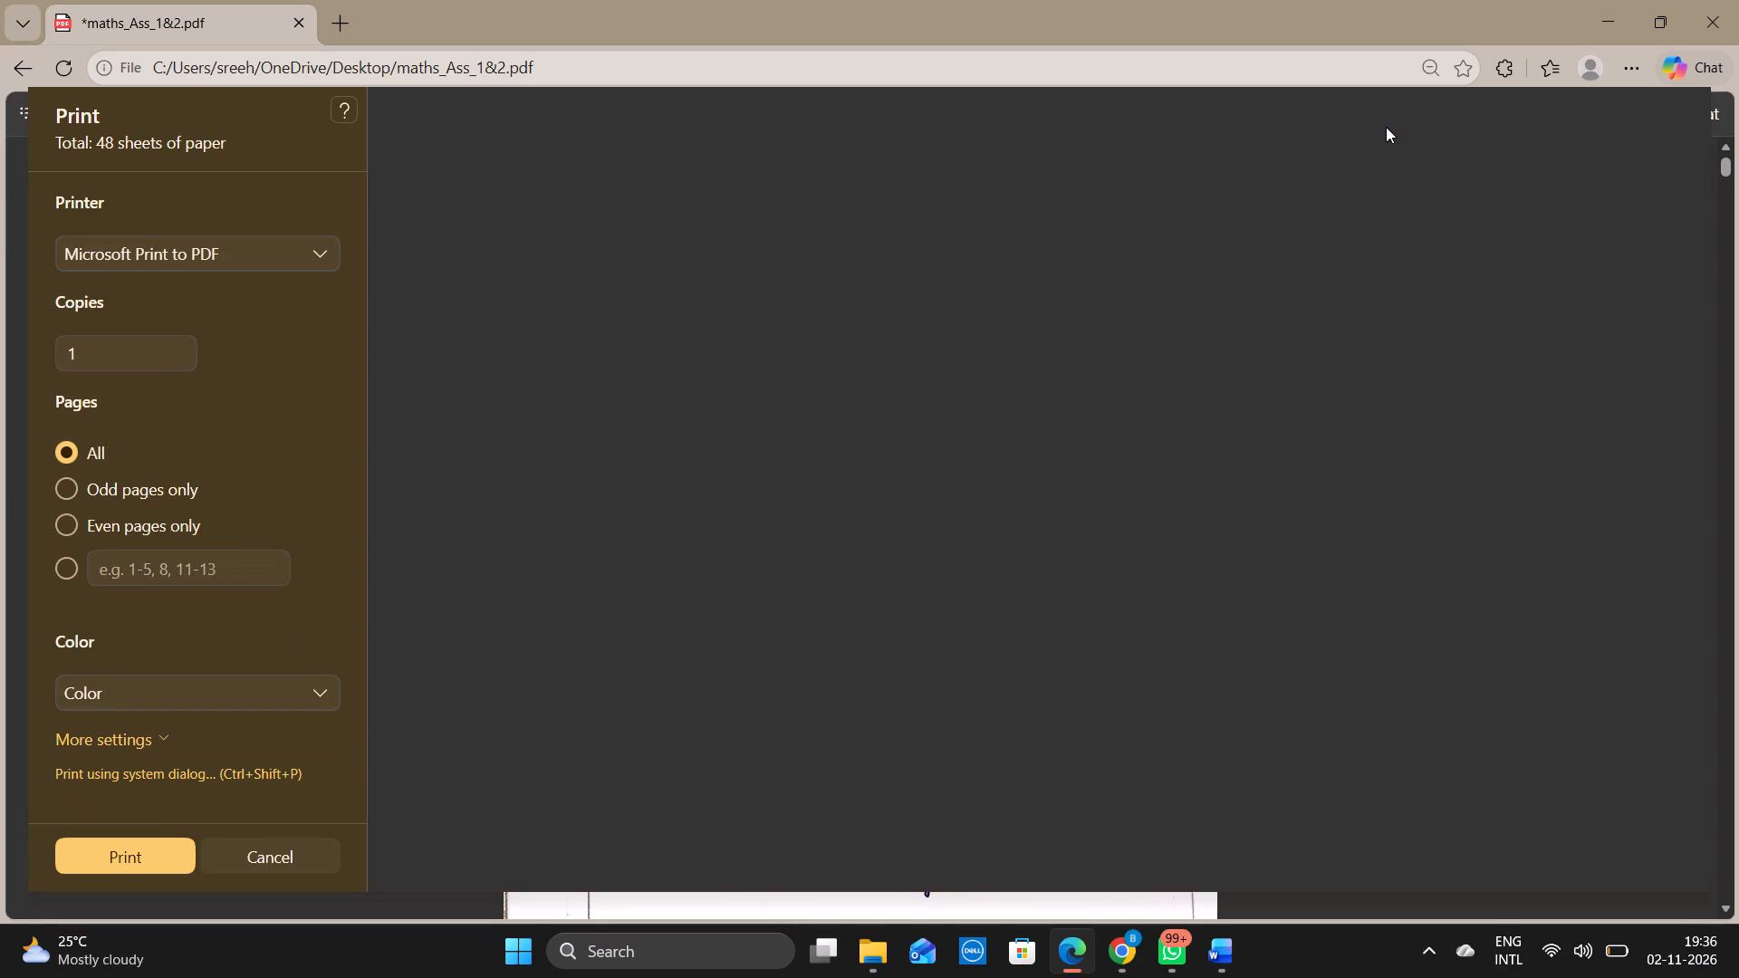
{"action": "left_click", "coordinate": [311, 254]}
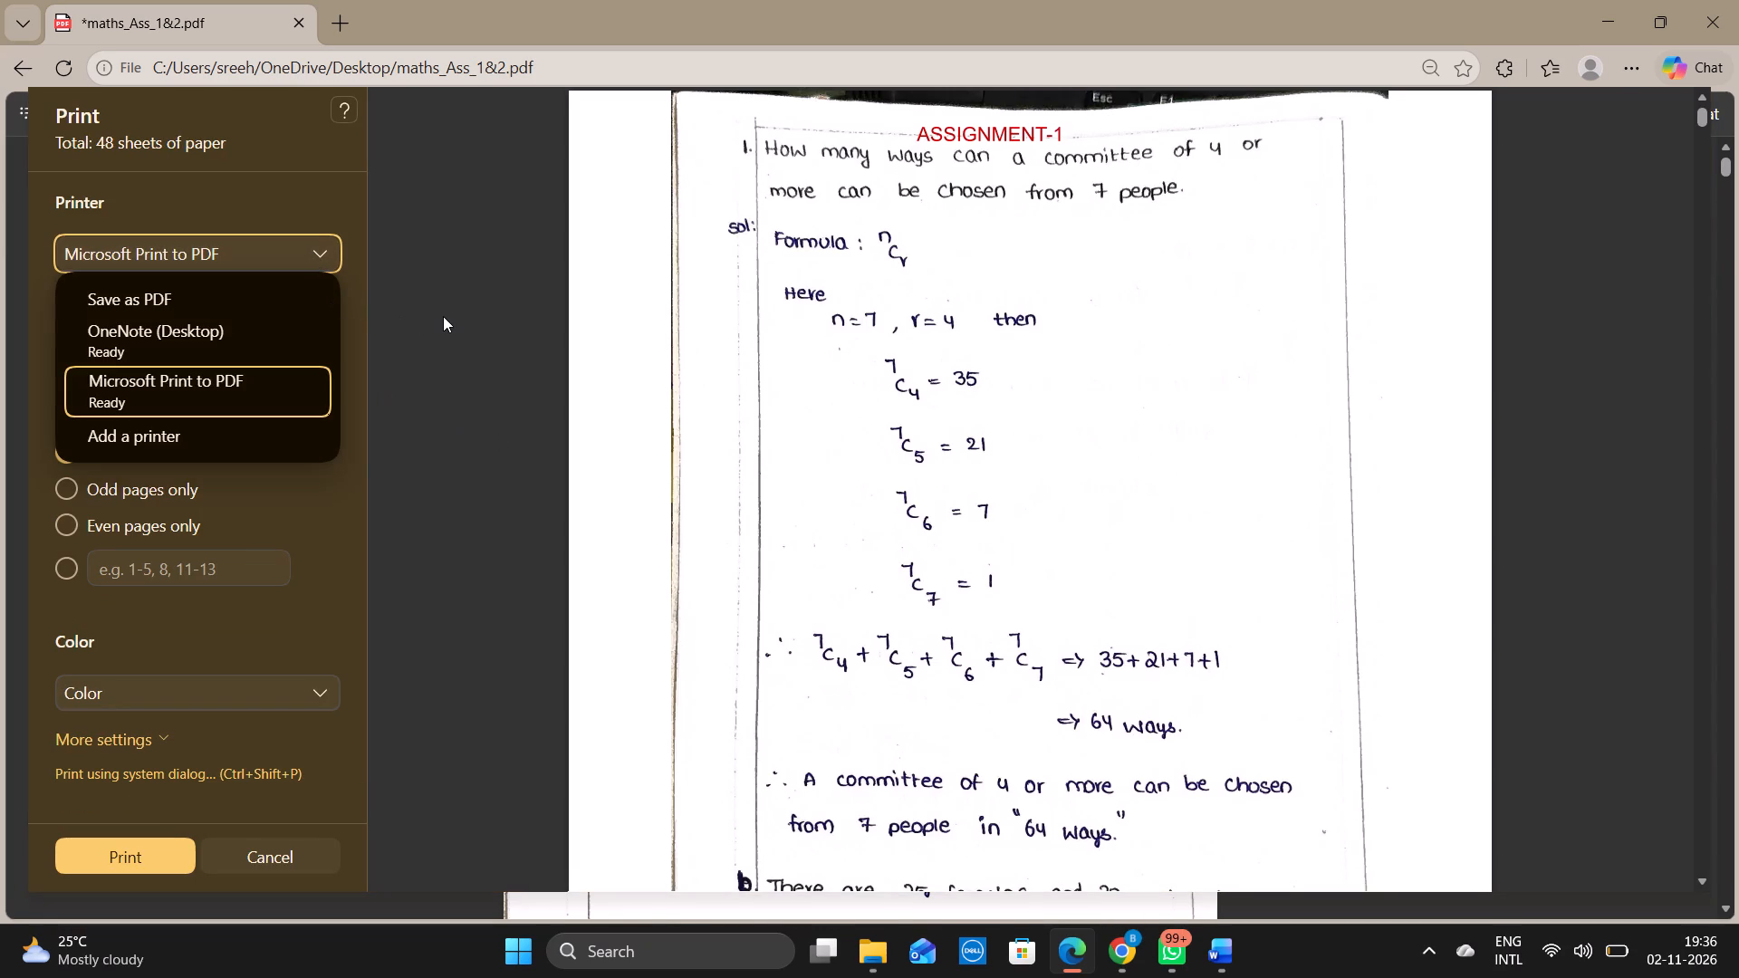
{"action": "left_click", "coordinate": [237, 309]}
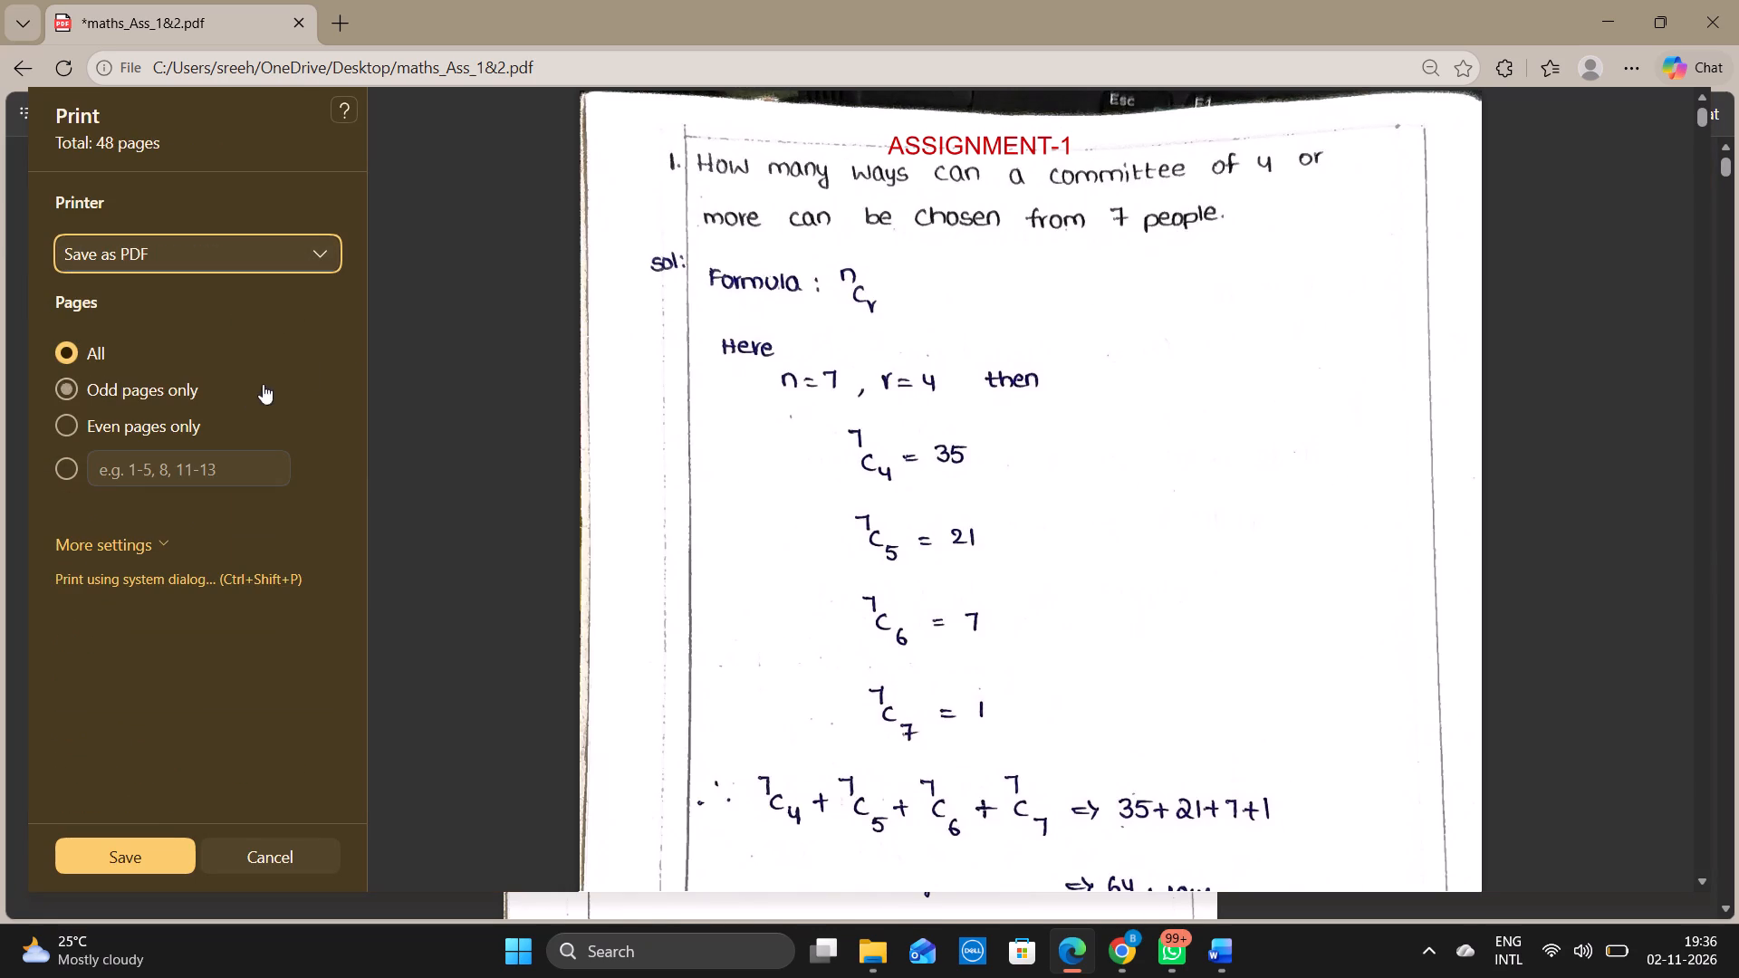
Save the printed PDF as Math-1&2 on New Volume (E:).
{"action": "left_click", "coordinate": [140, 854]}
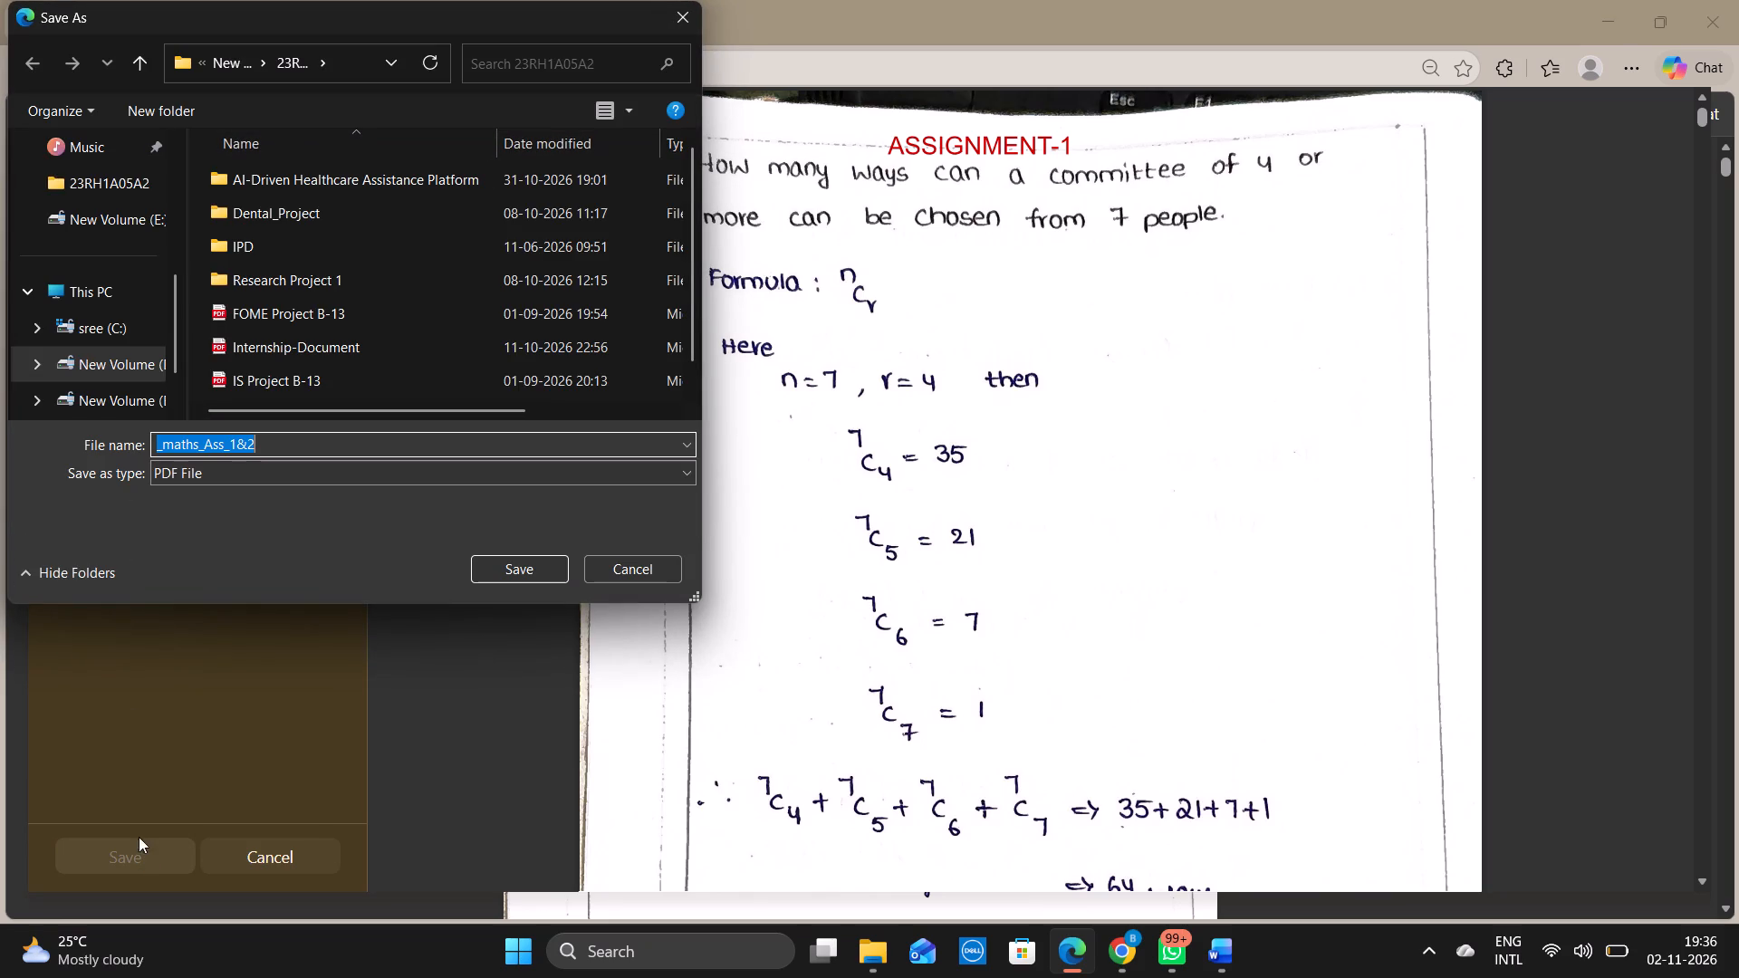
{"action": "scroll", "coordinate": [118, 297], "scroll_direction": "up", "scroll_amount": 6}
{"action": "scroll", "coordinate": [118, 297], "scroll_direction": "down", "scroll_amount": 2}
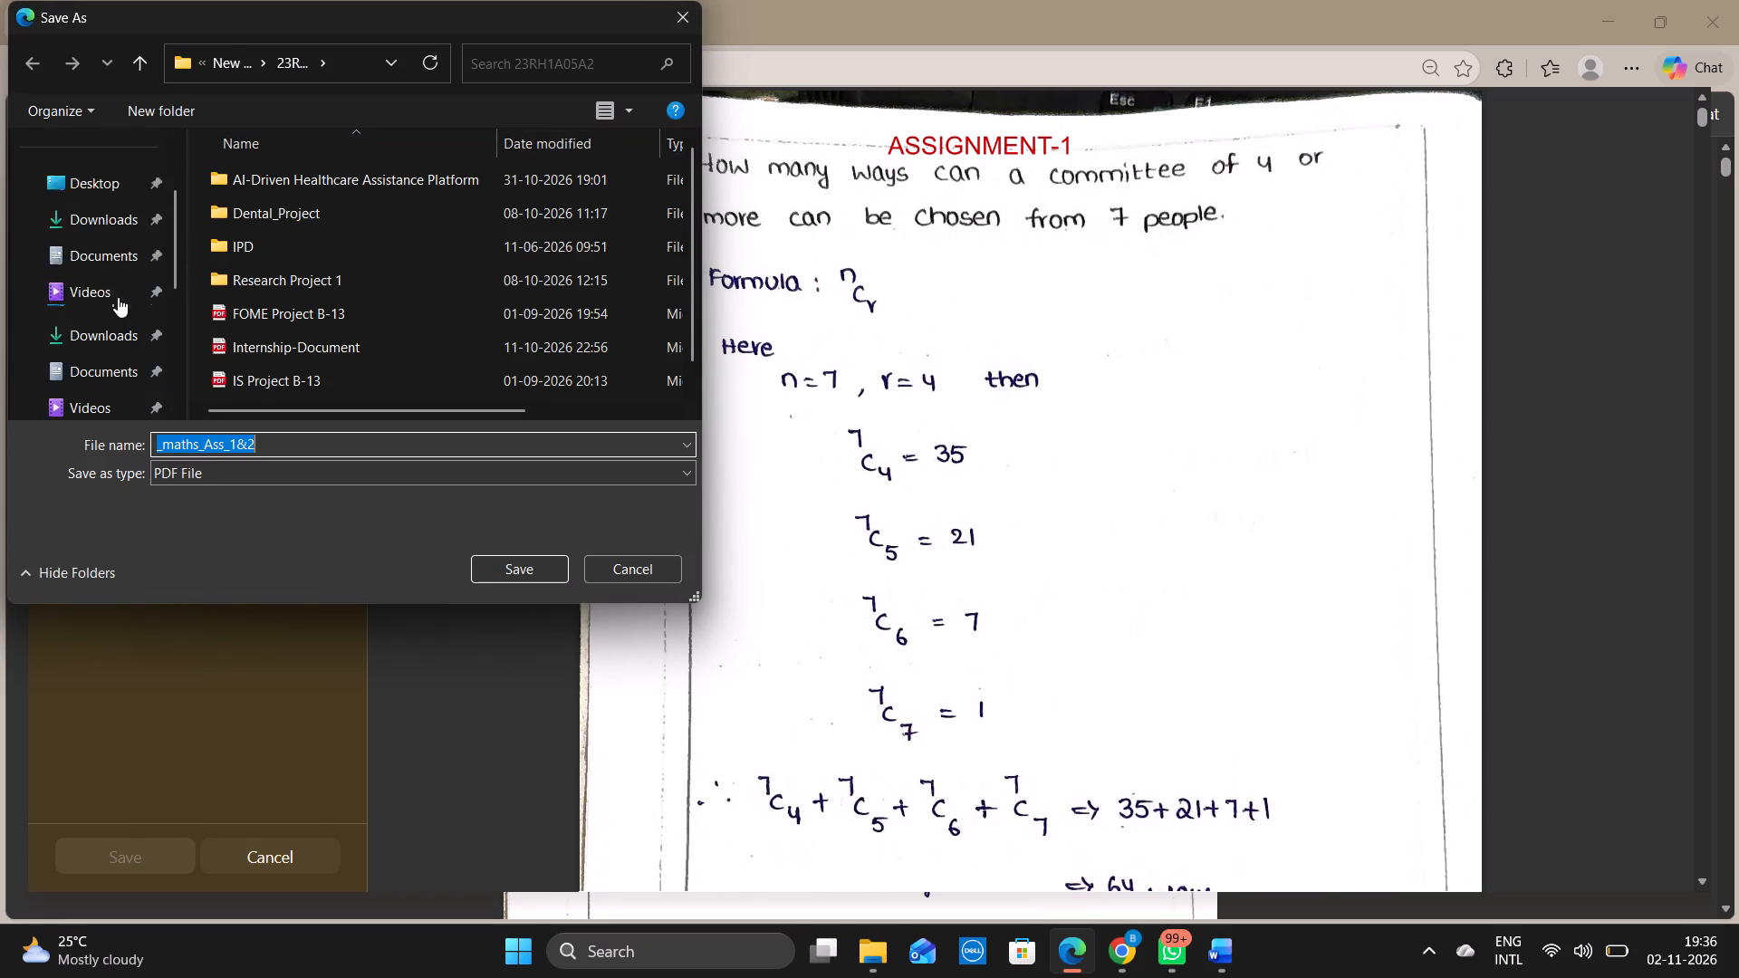
{"action": "scroll", "coordinate": [118, 297], "scroll_direction": "down", "scroll_amount": 4}
{"action": "left_click", "coordinate": [120, 311]}
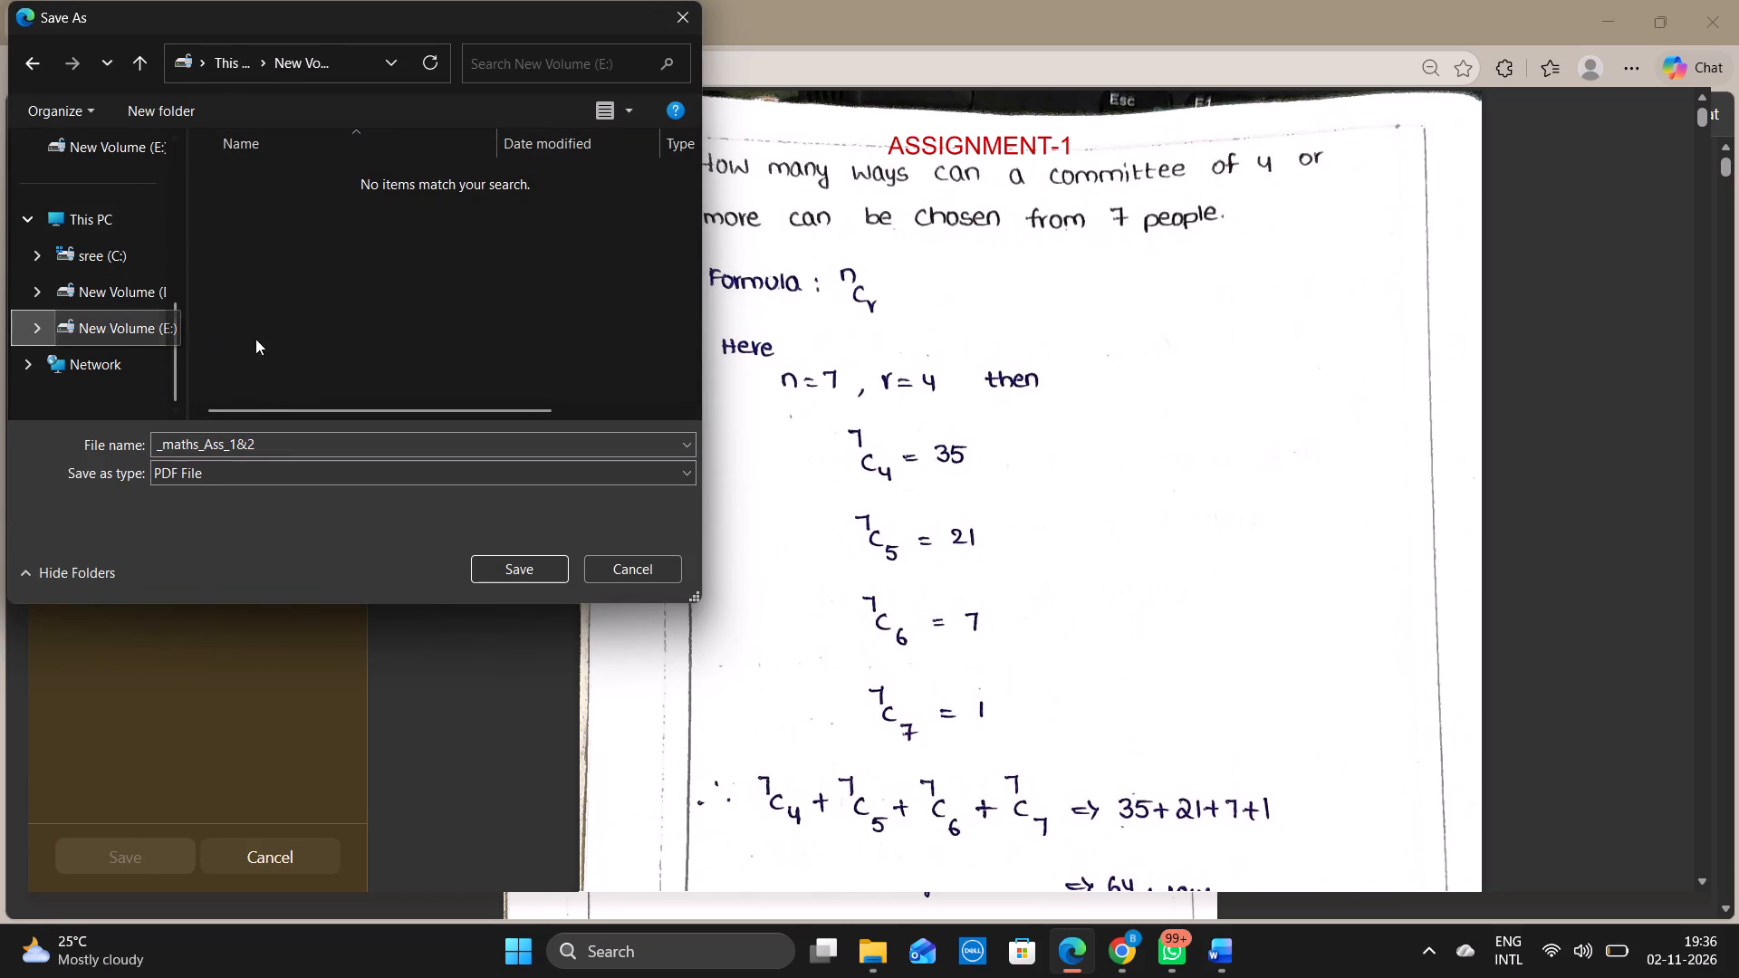
{"action": "left_click", "coordinate": [319, 450]}
{"action": "key", "text": "BackSpace"}
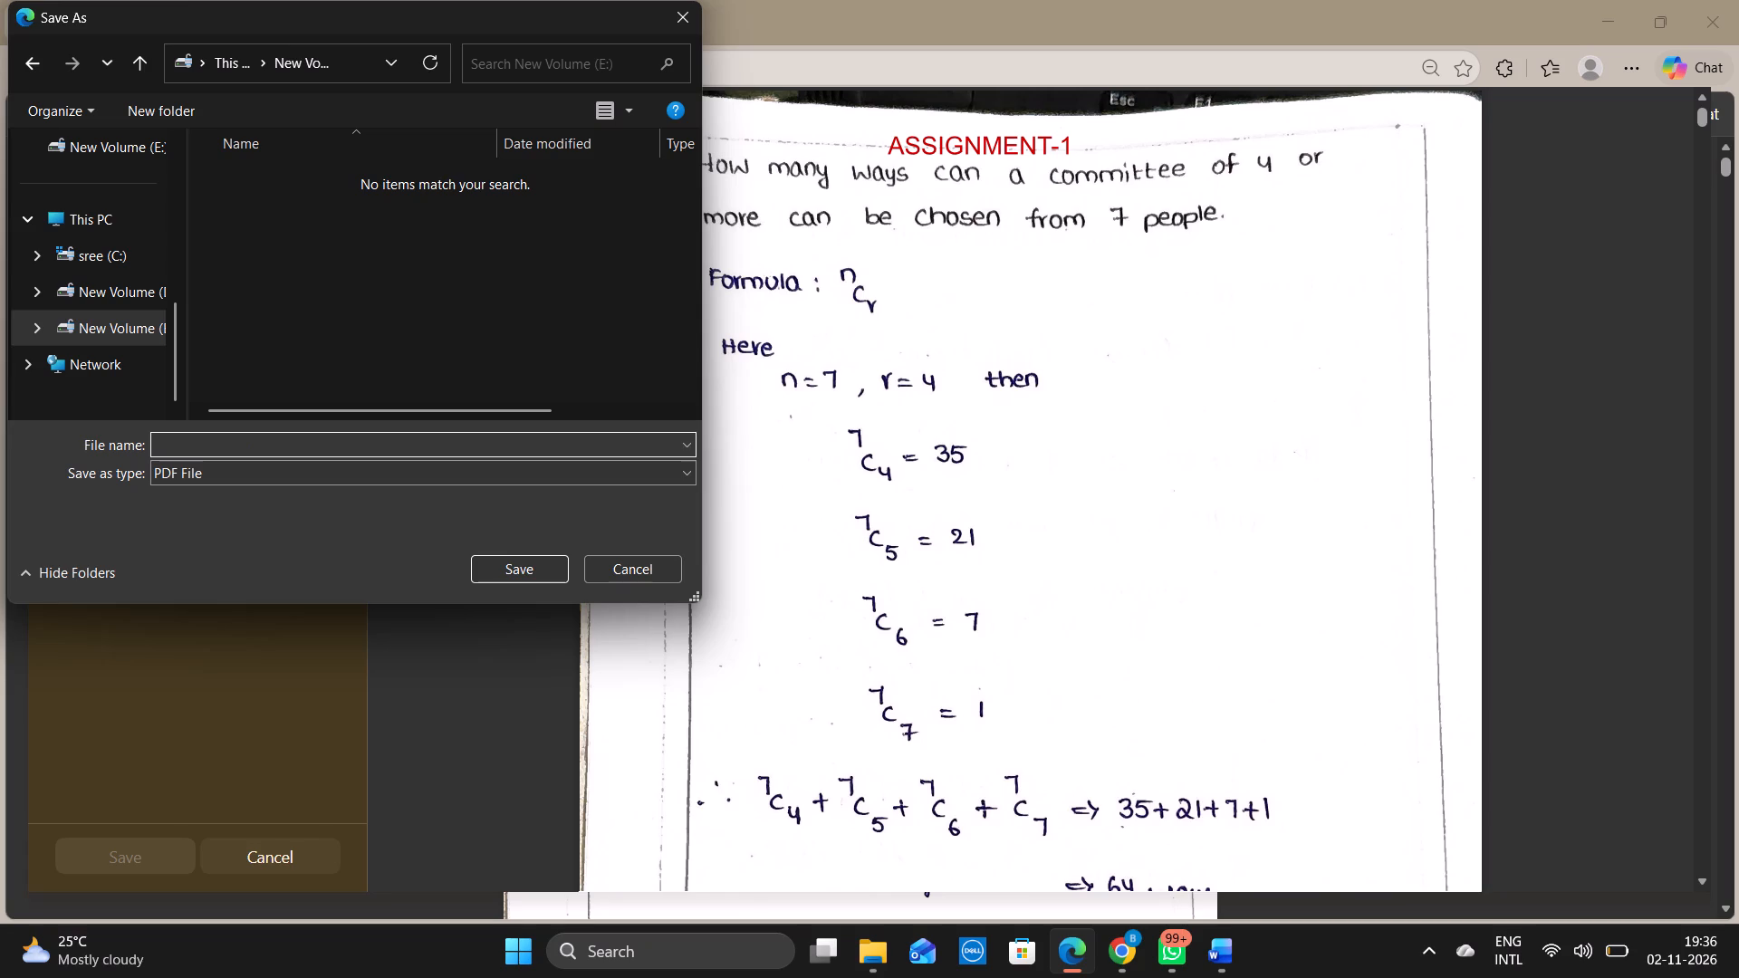
{"action": "type", "text": "Math"}
{"action": "key", "text": "minus"}
{"action": "key", "text": "1"}
{"action": "type", "text": "&2"}
{"action": "left_click", "coordinate": [512, 559]}
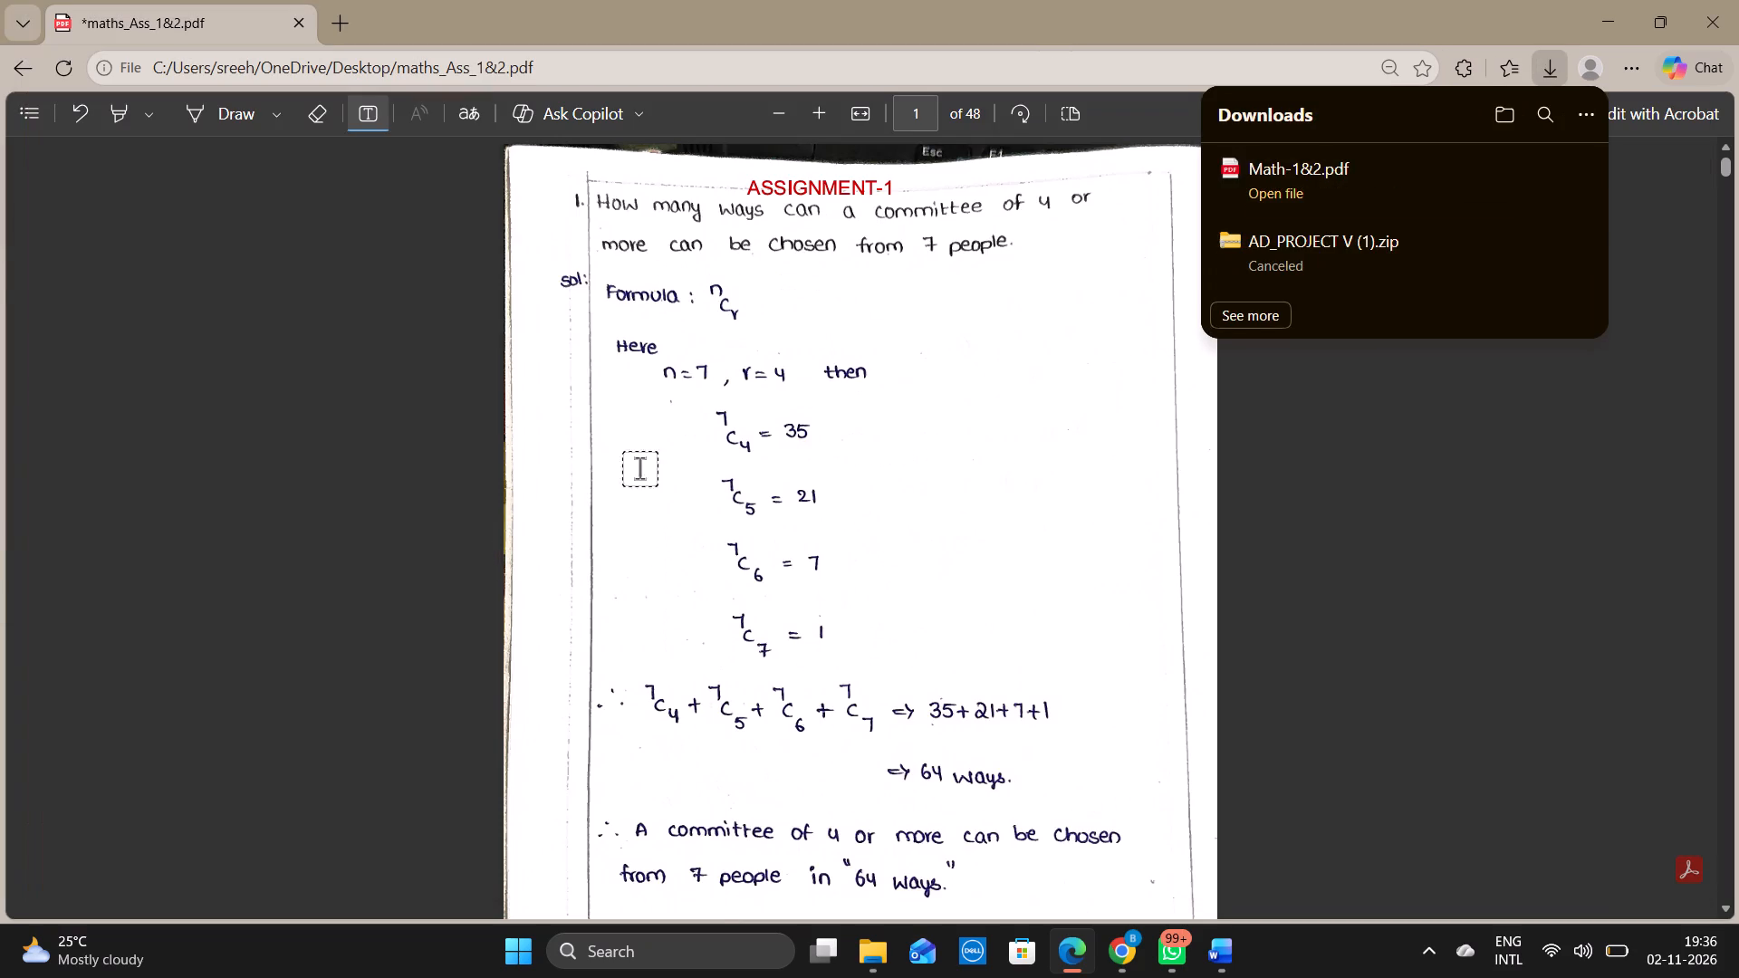
Close the maths_Ass_1&2.pdf window, leaving without saving changes to the original file.
{"action": "left_click", "coordinate": [1710, 10]}
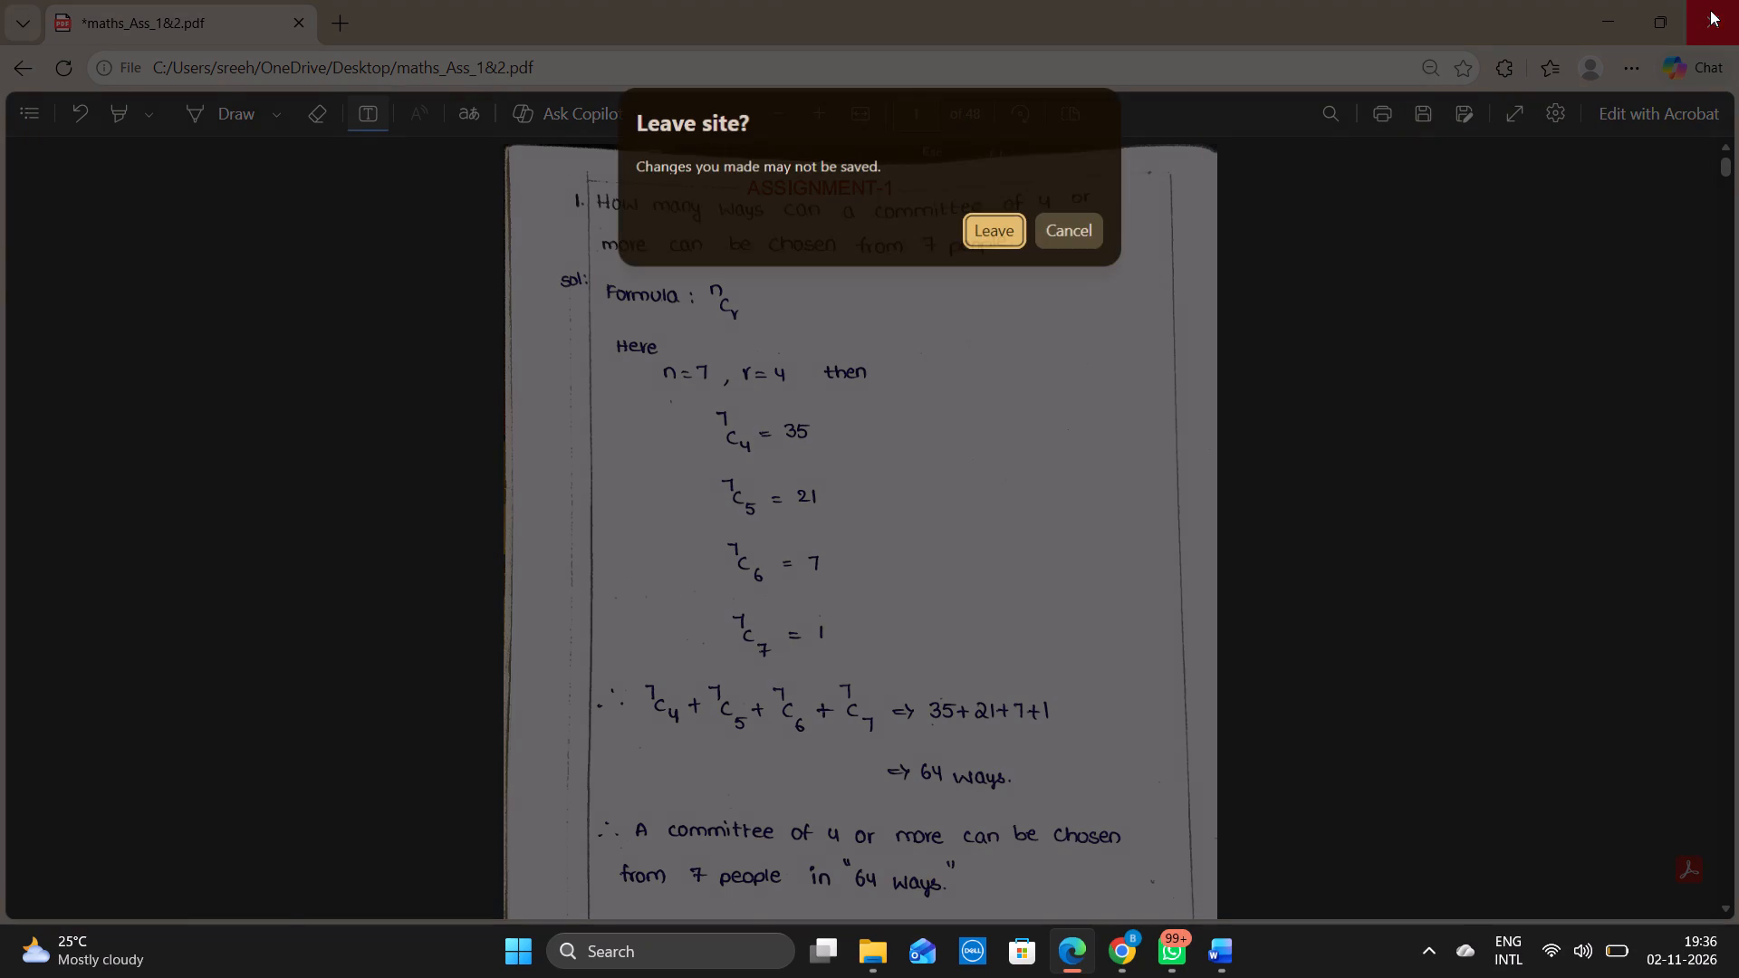
{"action": "left_click", "coordinate": [998, 224]}
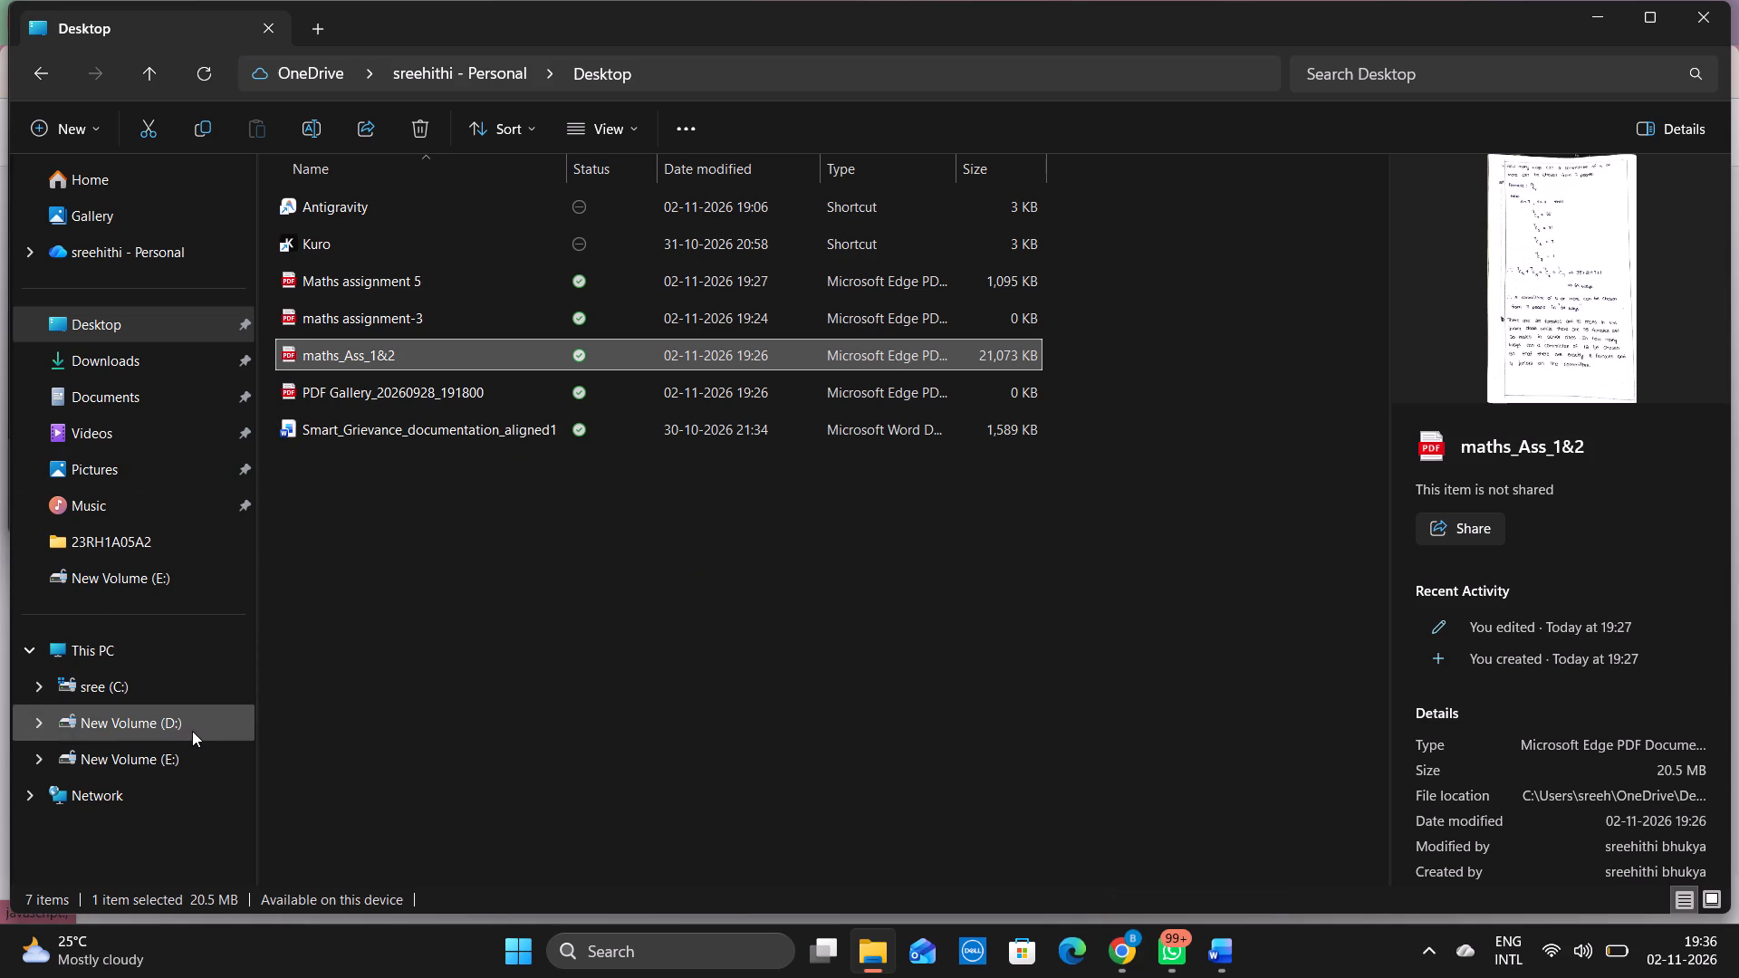
In File Explorer, open New Volume (E:) to check for the exported Math-1&2 PDF.
{"action": "left_click", "coordinate": [187, 754]}
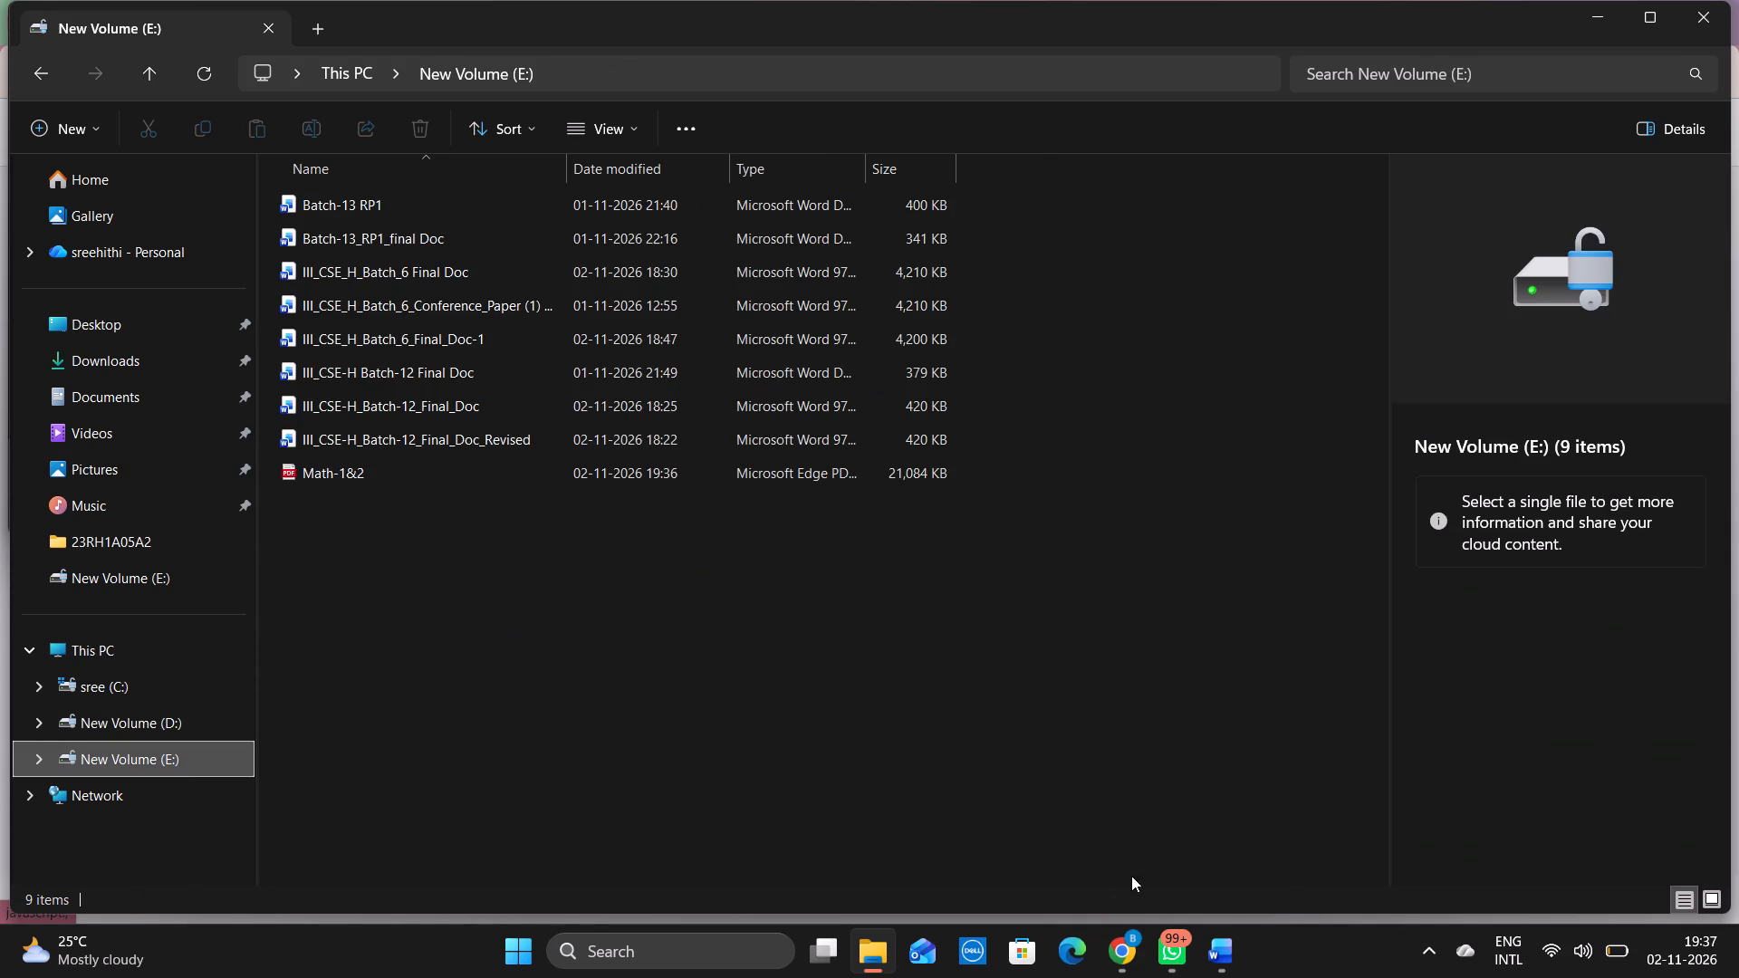
Open PDF Gallery_20260928_191800 from the Desktop folder to check its contents, and close its window.
{"action": "left_click", "coordinate": [150, 353]}
{"action": "left_click", "coordinate": [144, 311]}
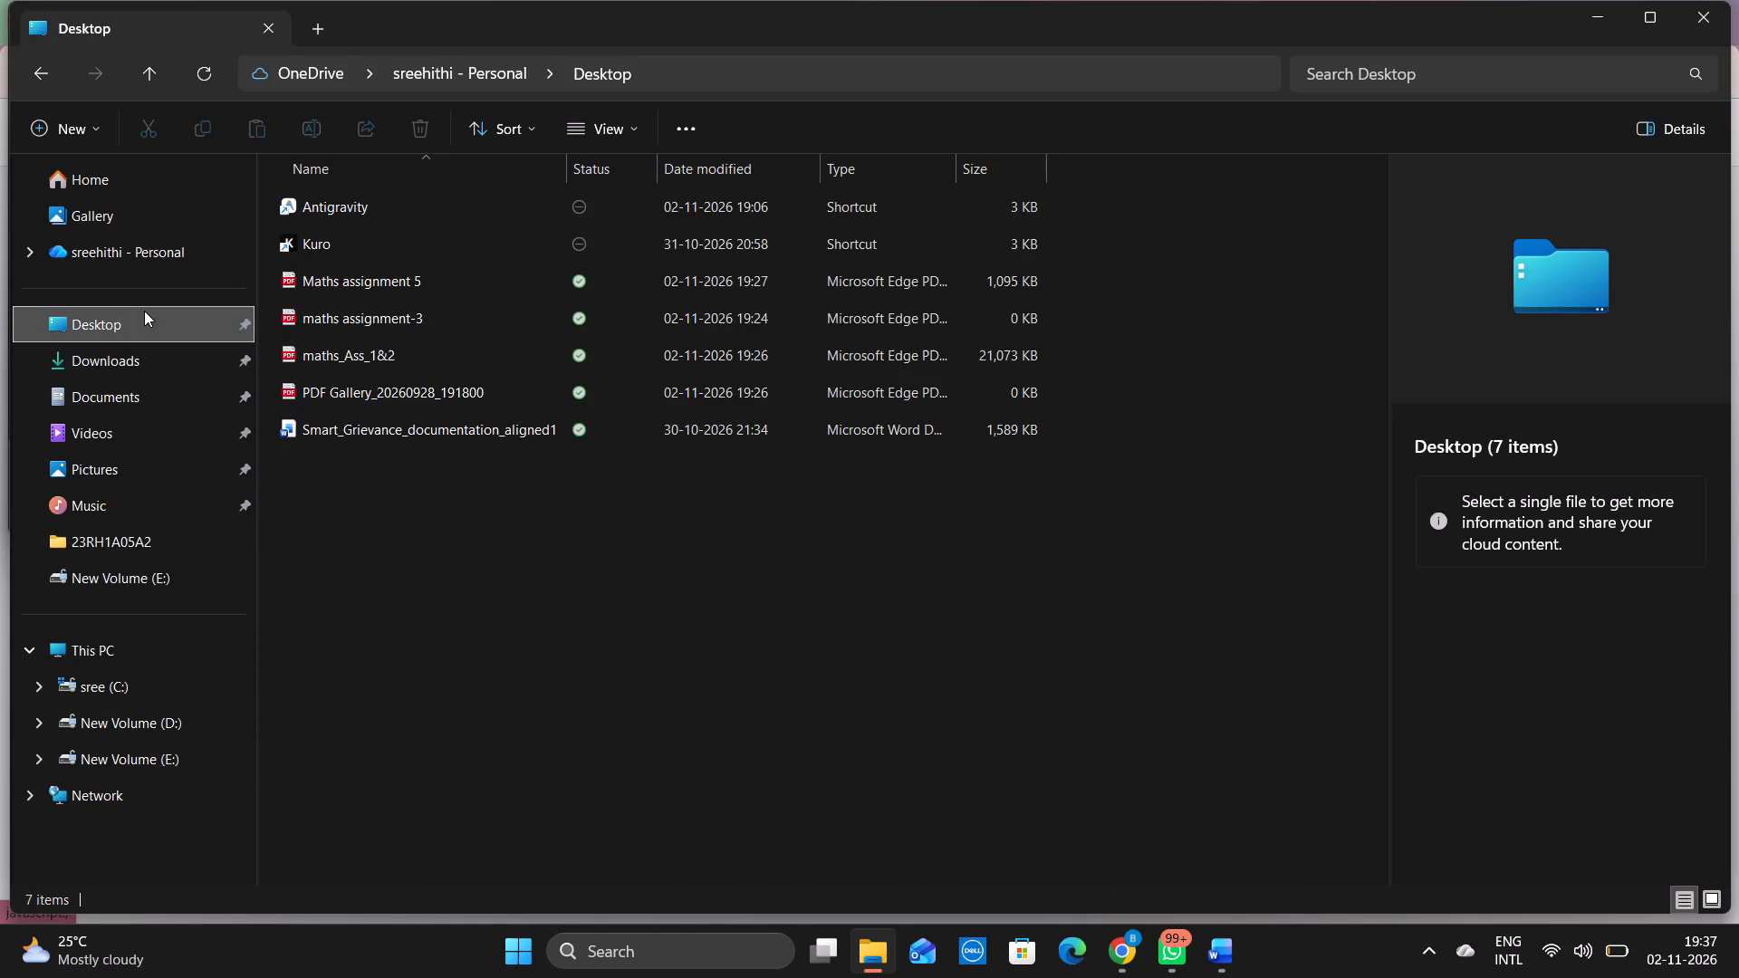
{"action": "double_click", "coordinate": [354, 380]}
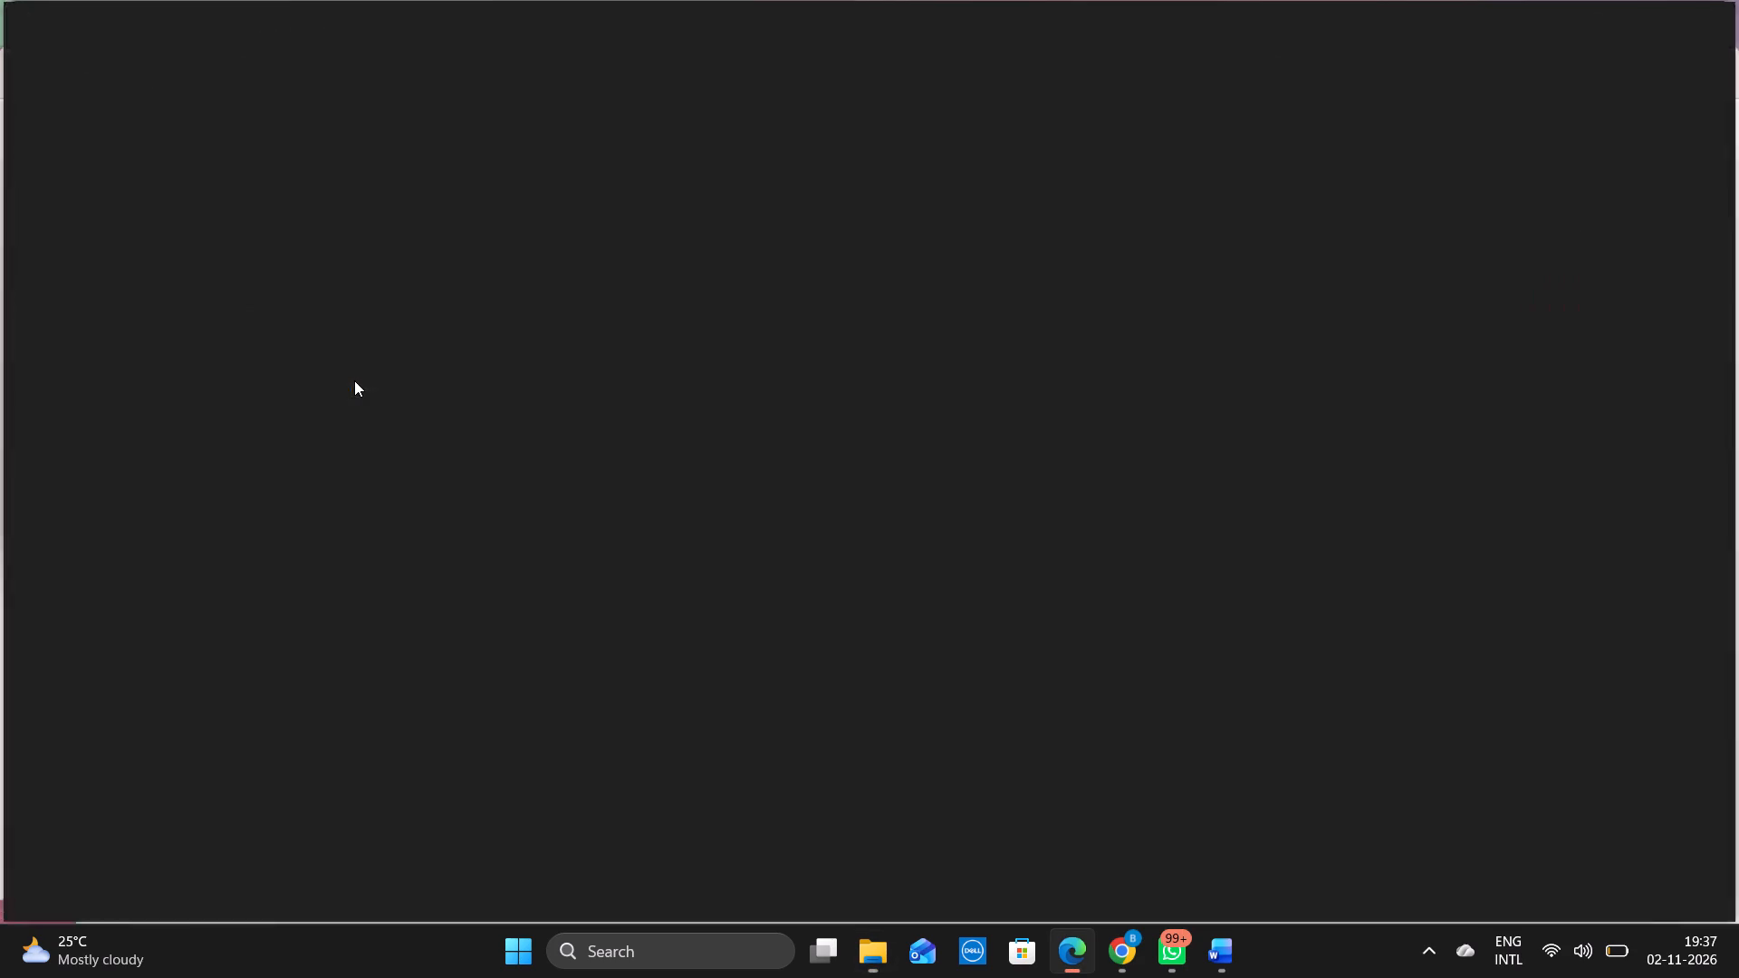
{"action": "left_click", "coordinate": [1738, 0]}
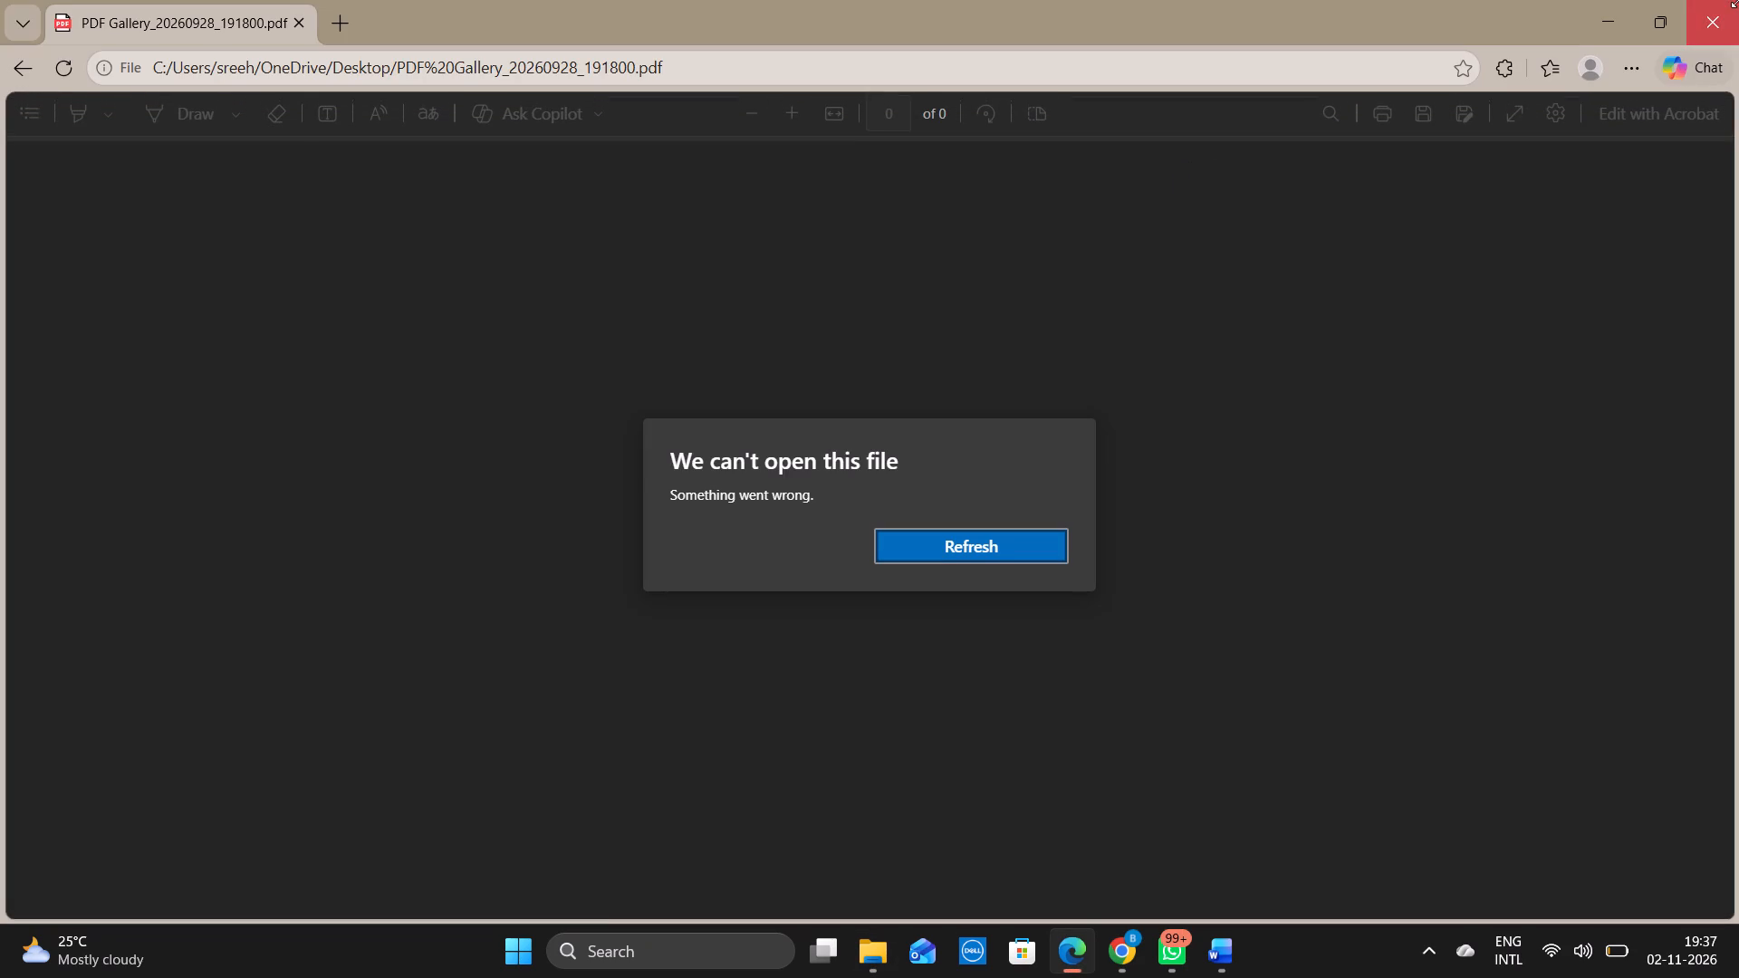
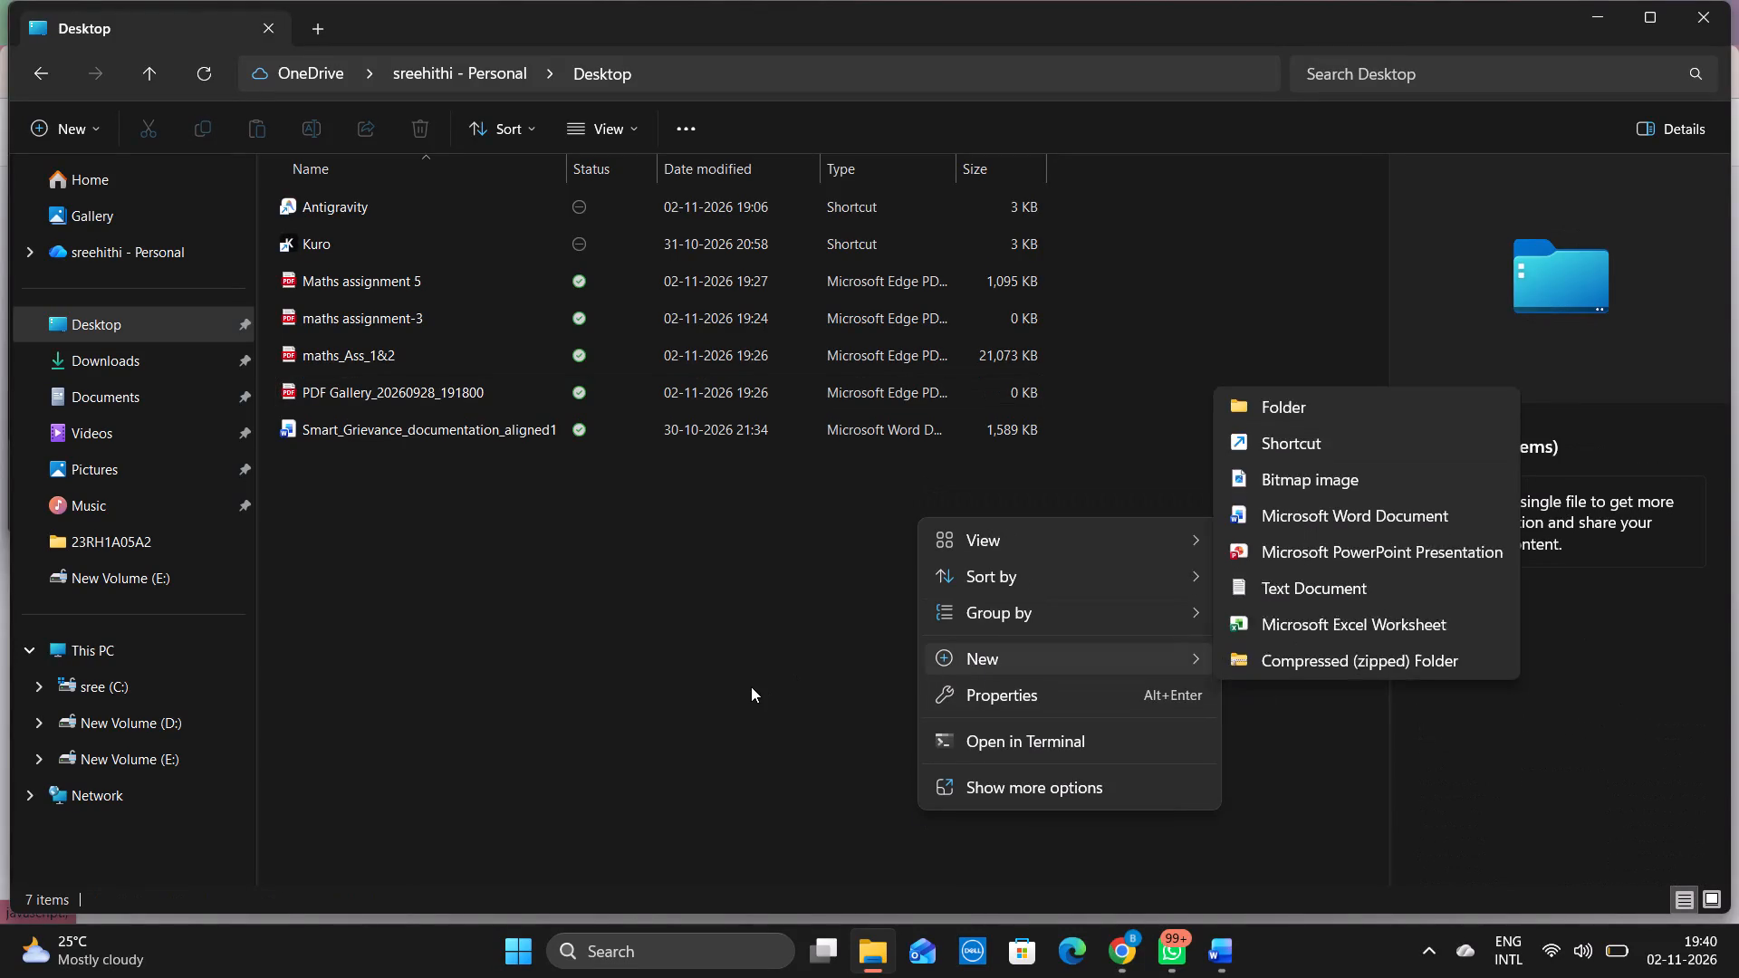
Open maths_Ass_1&2 from the Desktop folder to check its contents, and close its window.
{"action": "left_click", "coordinate": [751, 686]}
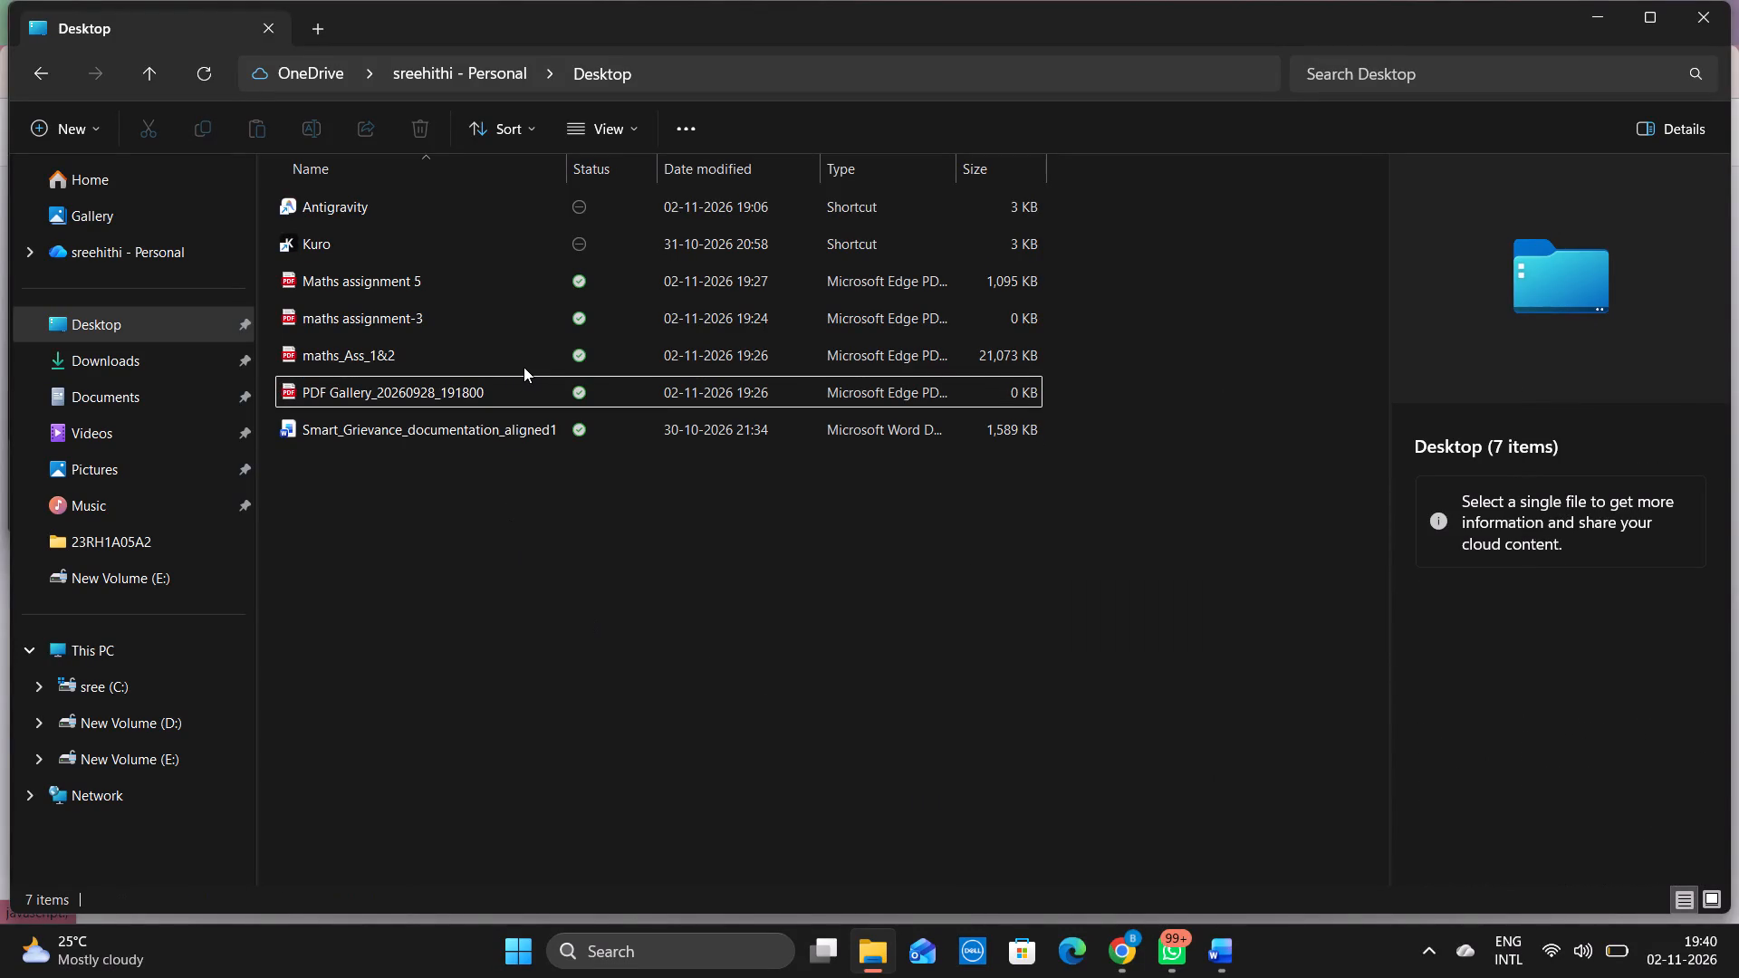
{"action": "double_click", "coordinate": [524, 367]}
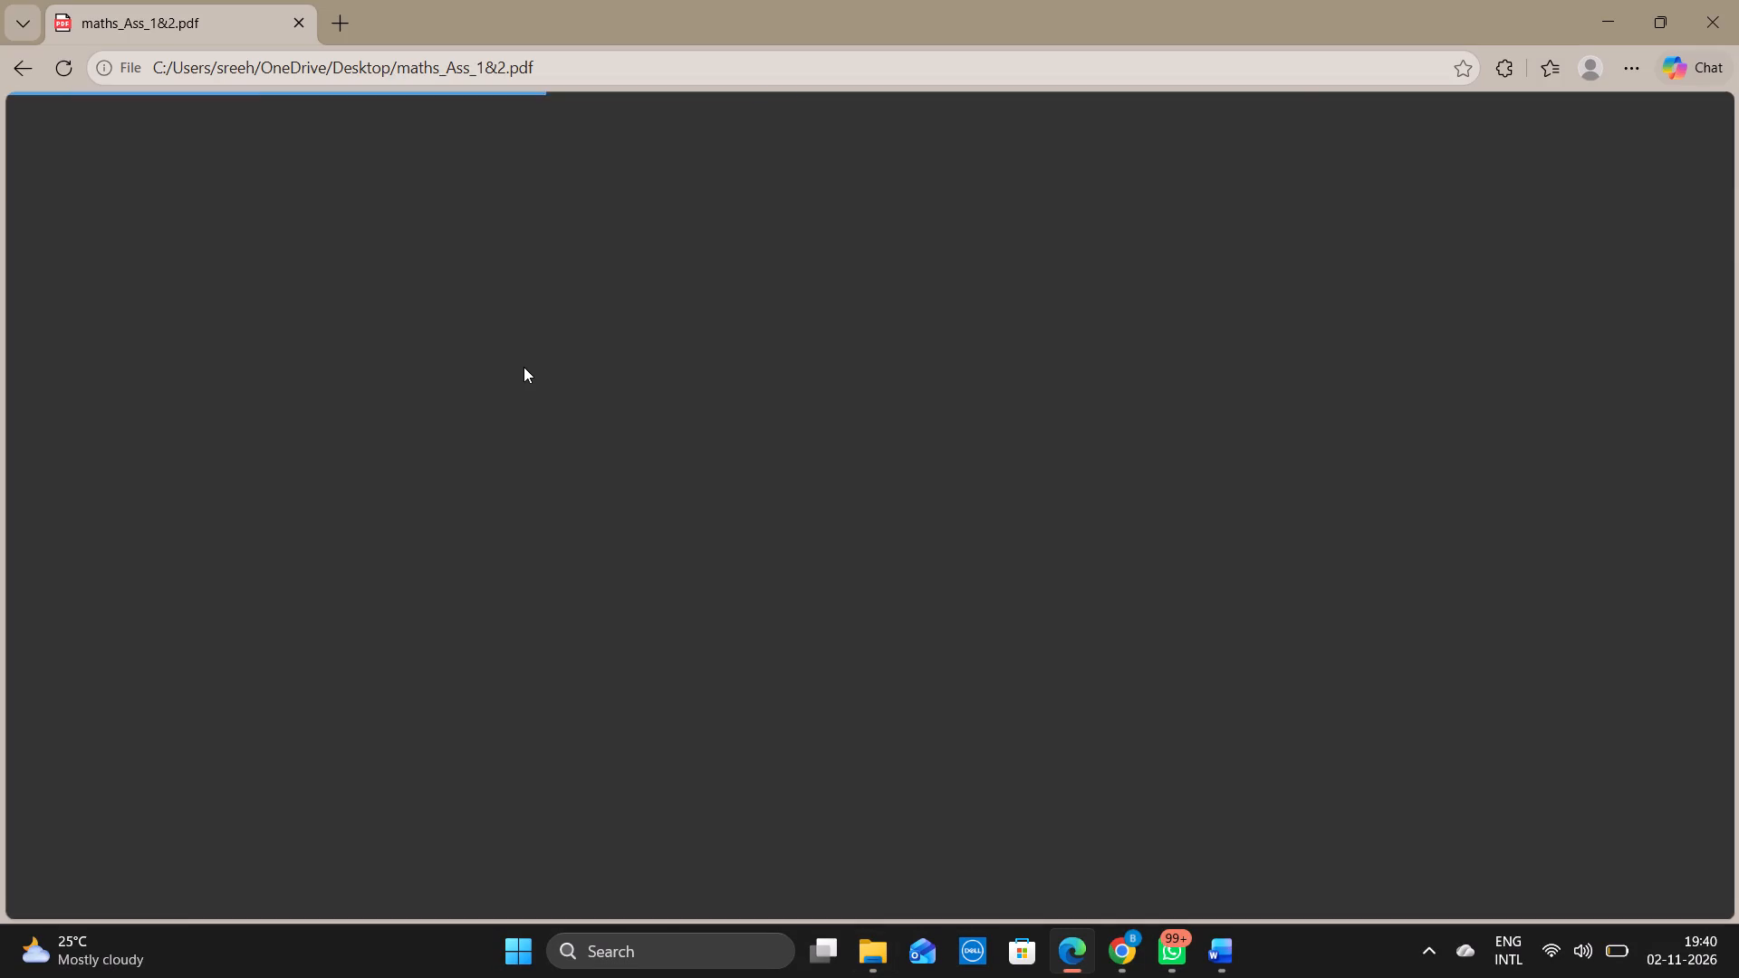
{"action": "left_click", "coordinate": [1738, 23]}
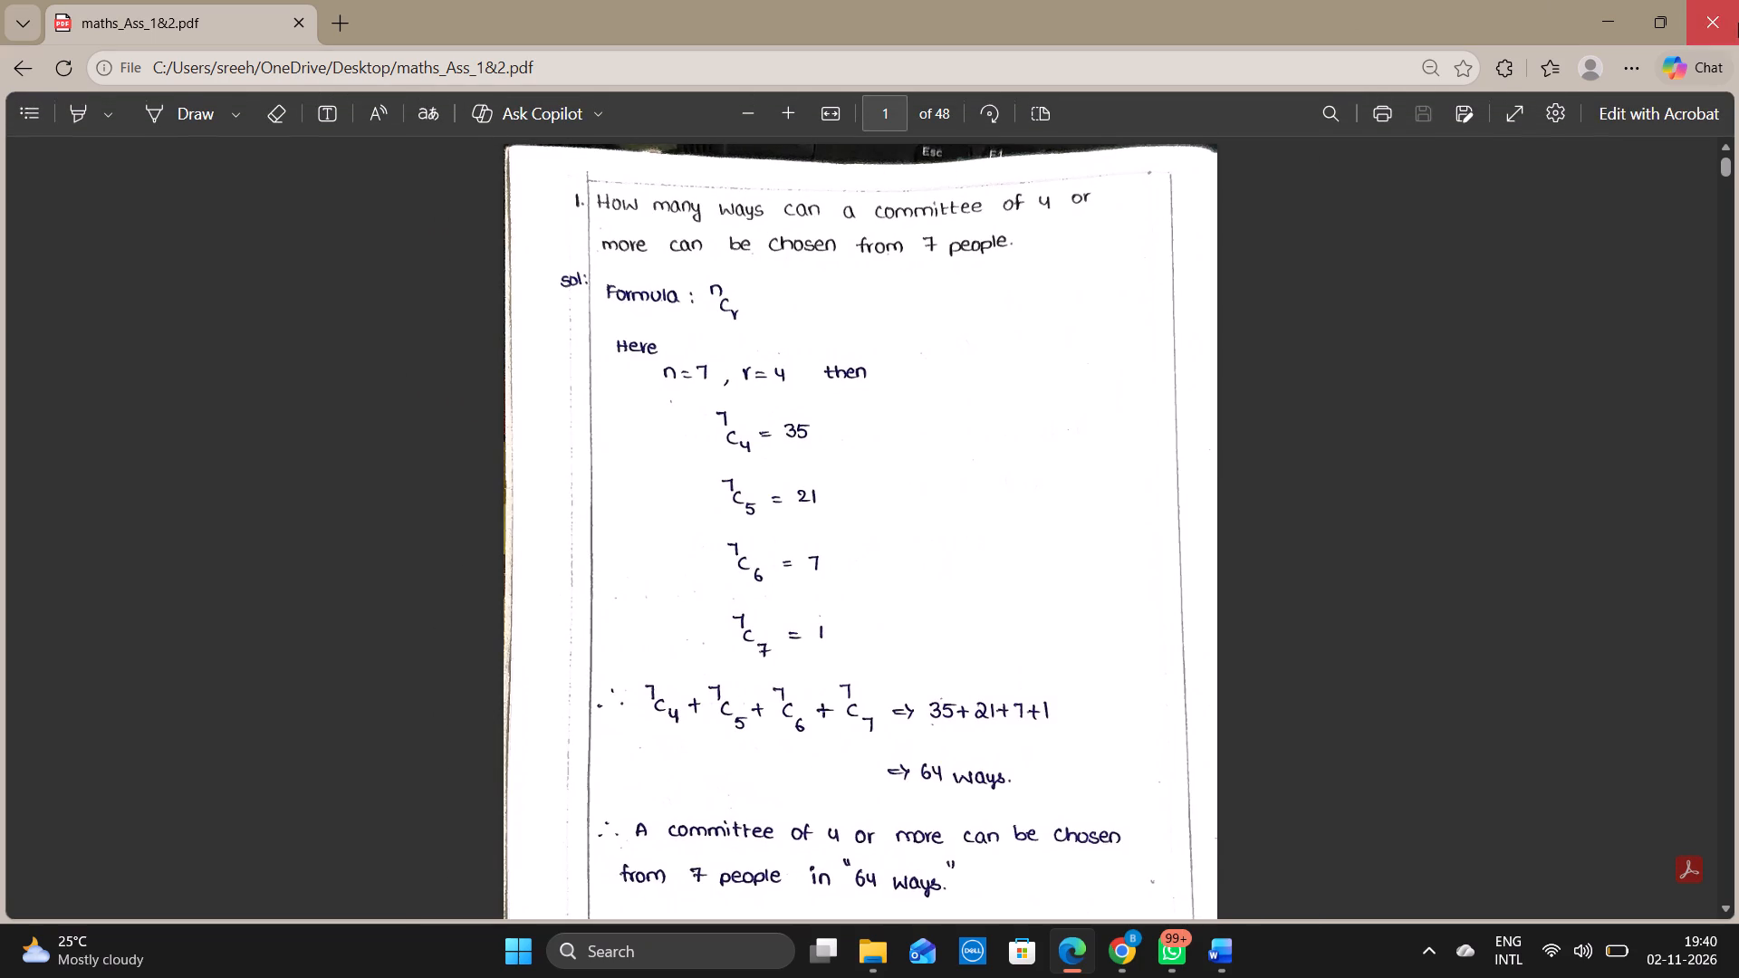
Open maths assignment-3 from the Desktop folder to check its contents.
{"action": "double_click", "coordinate": [477, 309]}
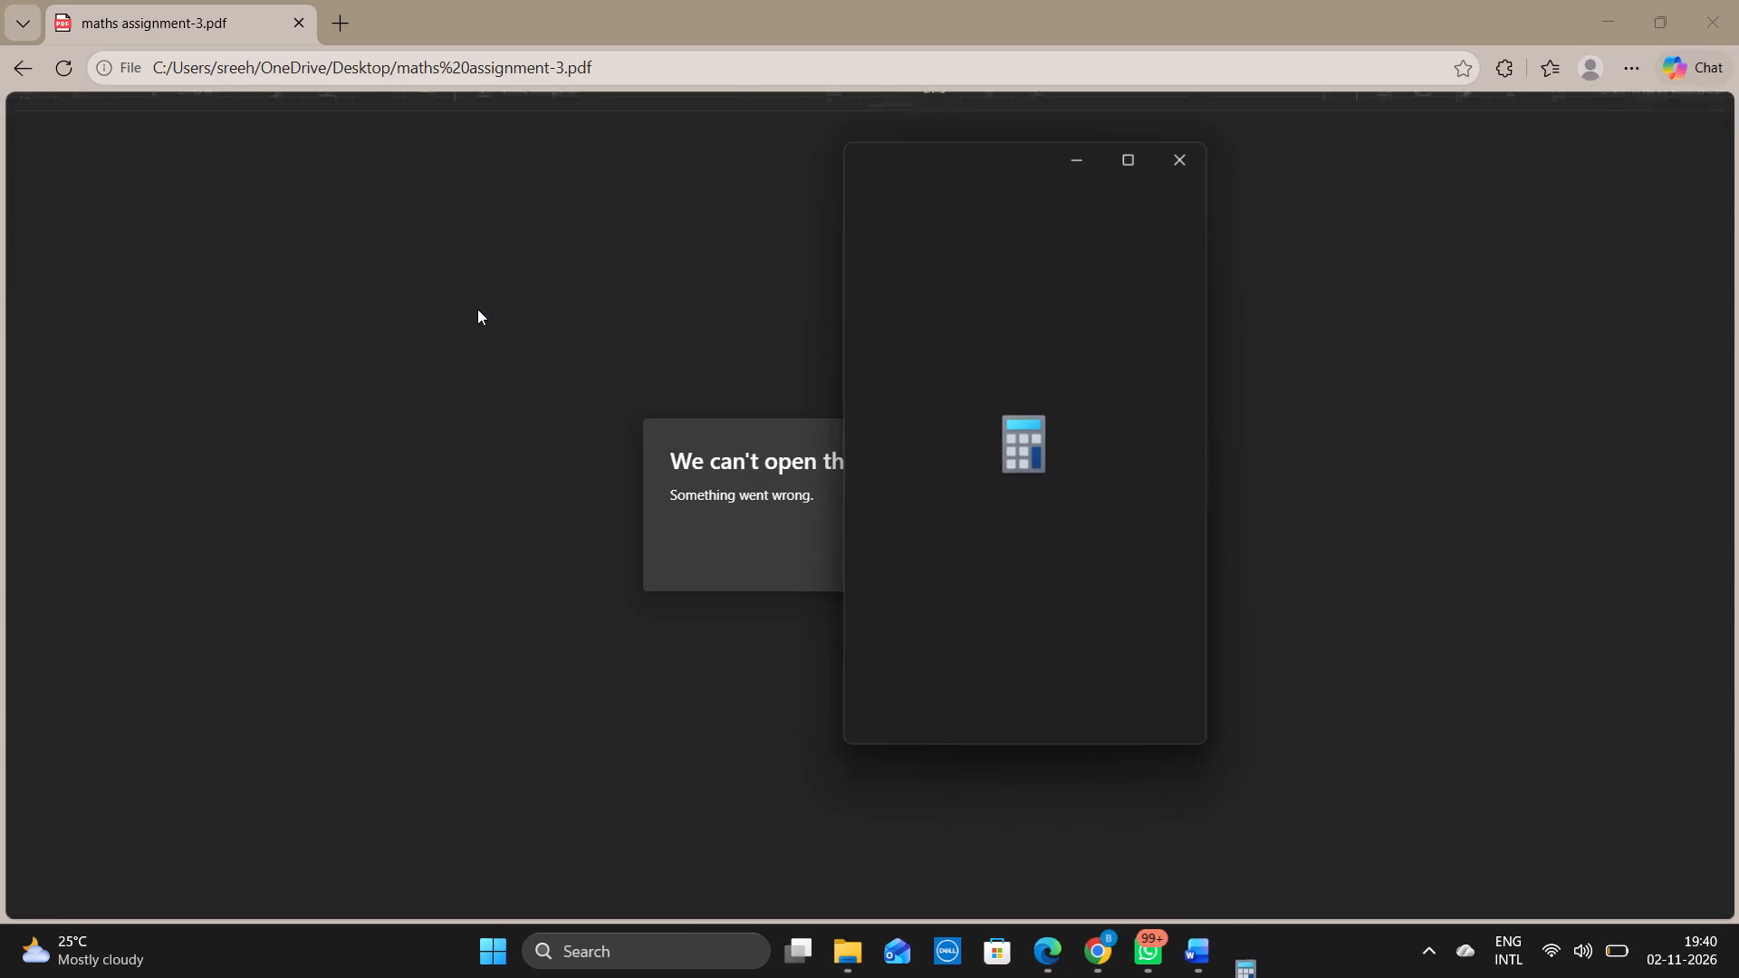
In Calculator, enter 48 as the first number of an addition, and minimise the window.
{"action": "left_click", "coordinate": [905, 601]}
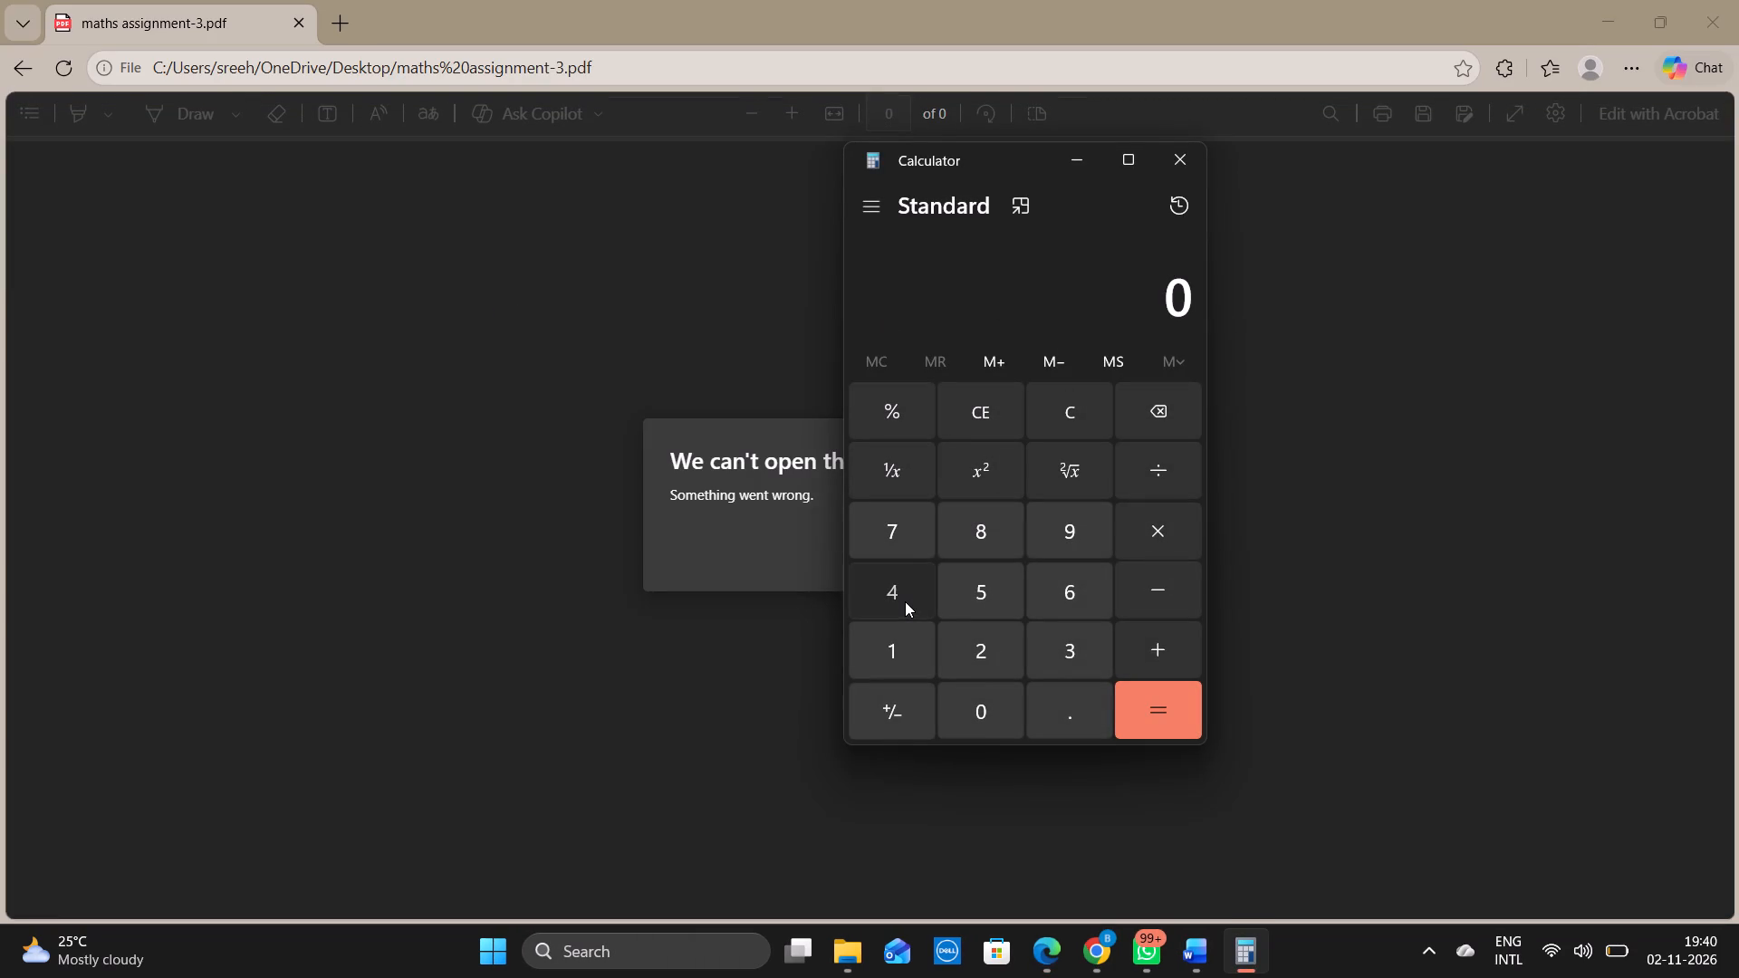
{"action": "left_click", "coordinate": [976, 538]}
{"action": "left_click", "coordinate": [1166, 661]}
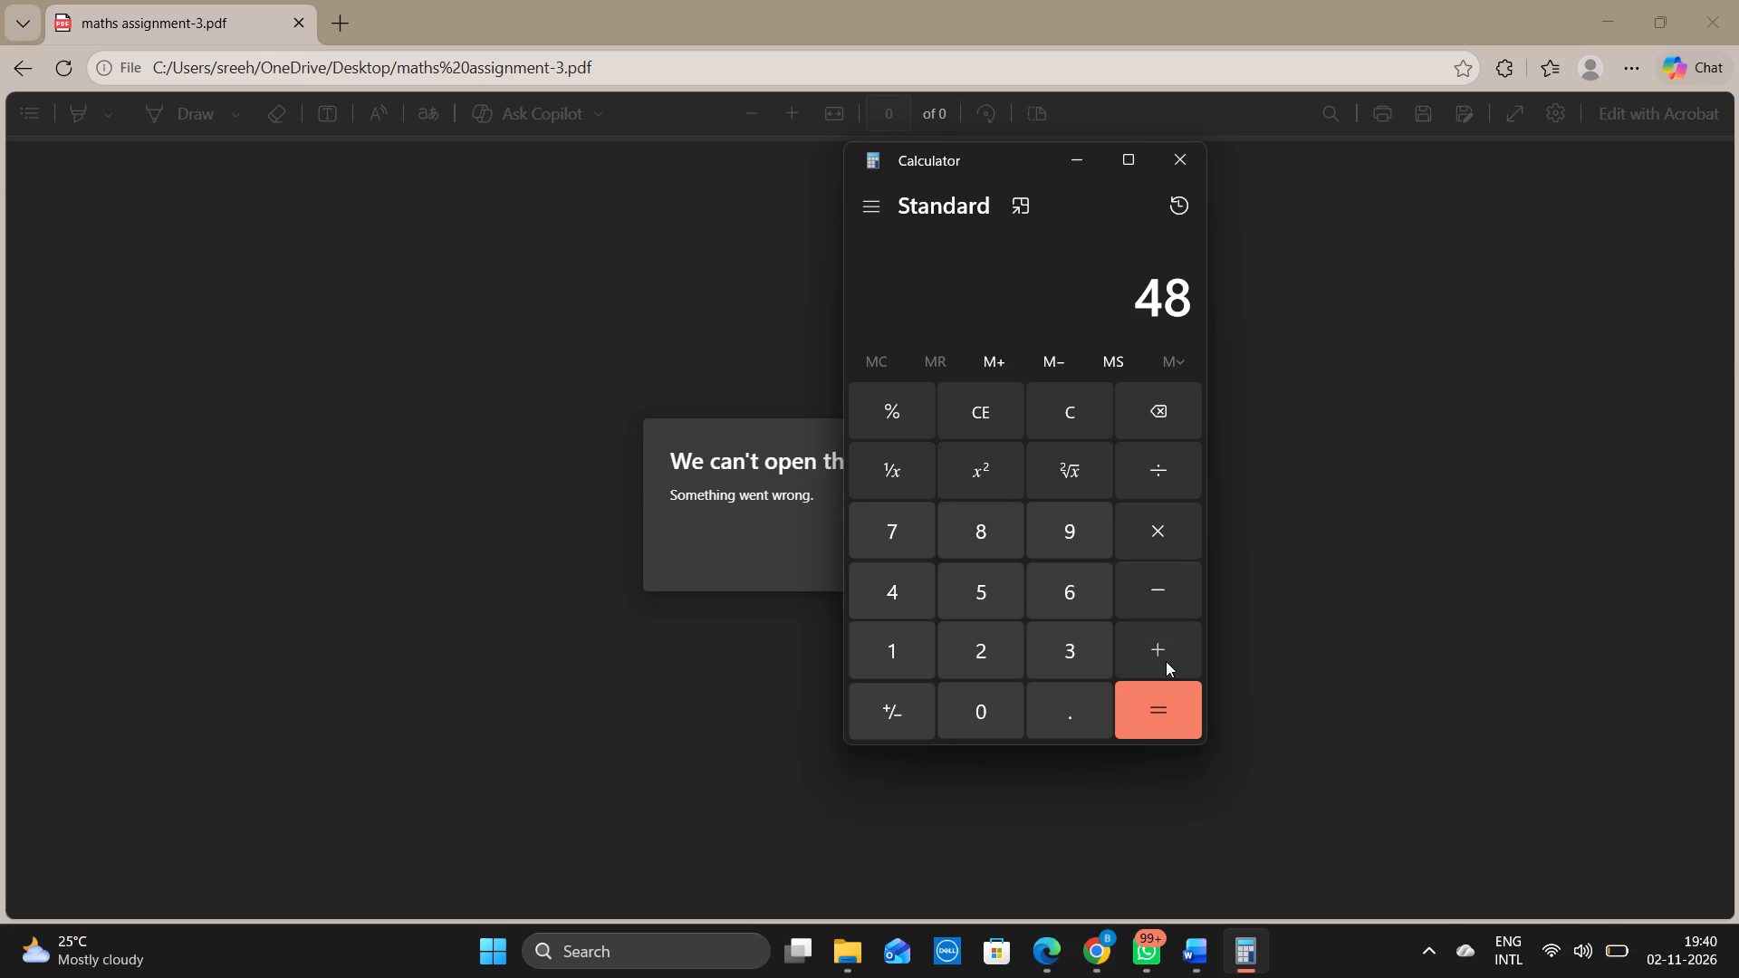